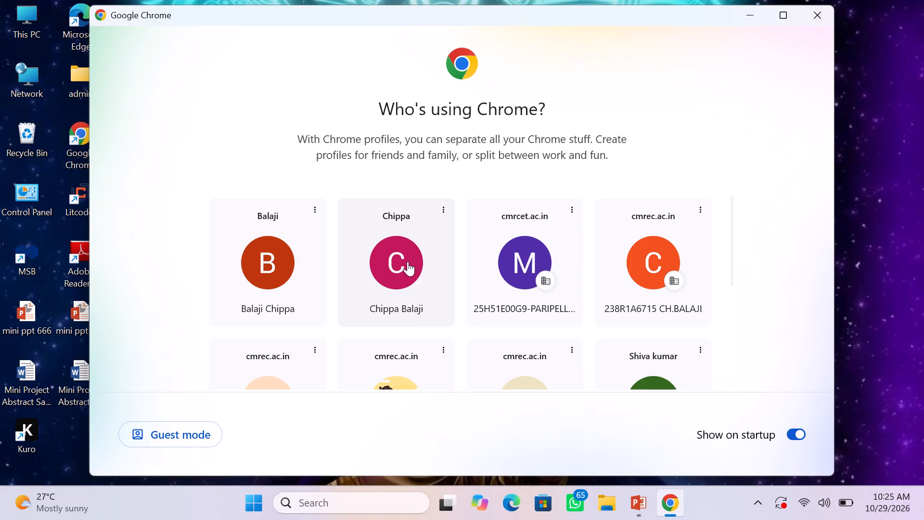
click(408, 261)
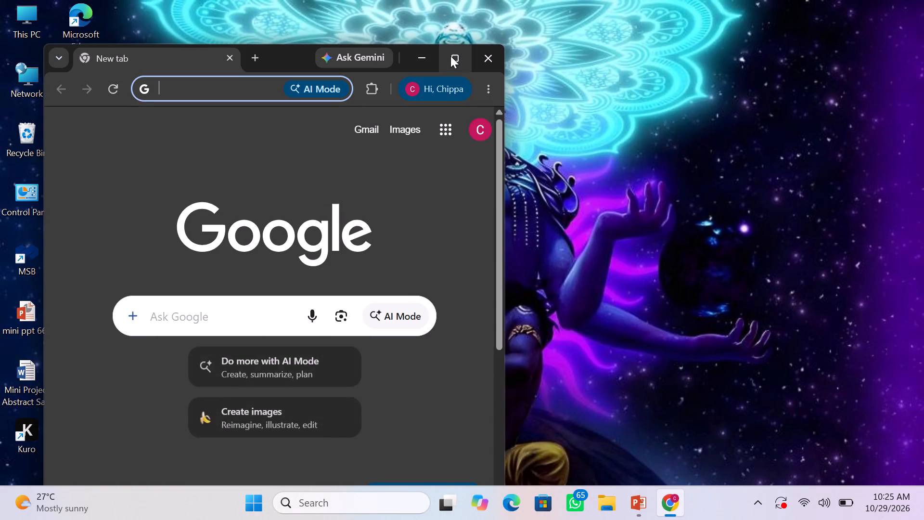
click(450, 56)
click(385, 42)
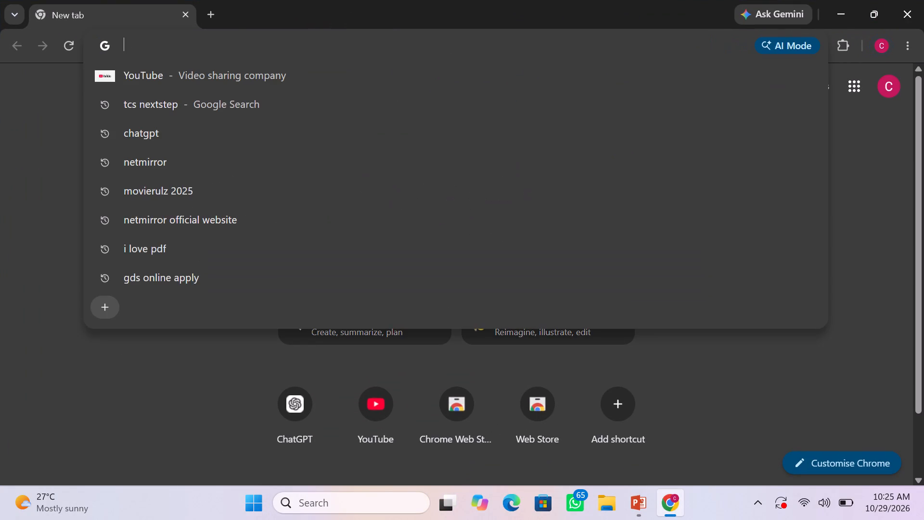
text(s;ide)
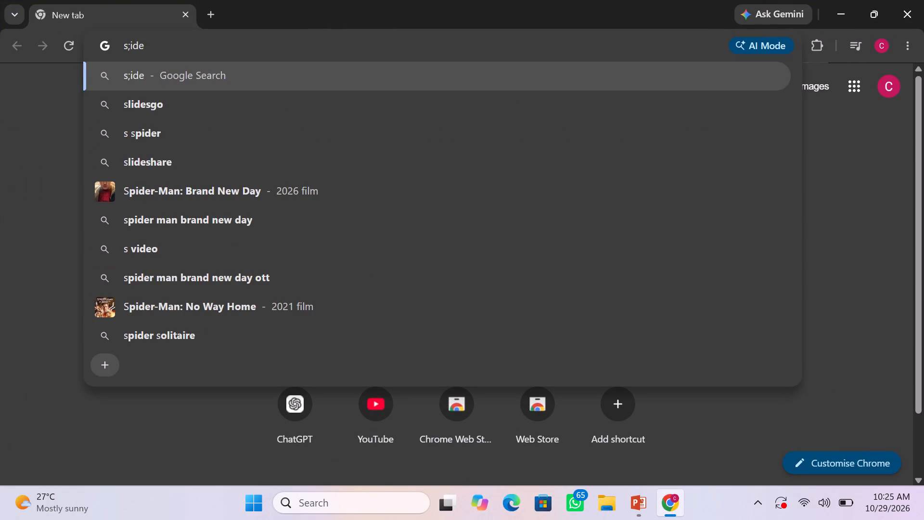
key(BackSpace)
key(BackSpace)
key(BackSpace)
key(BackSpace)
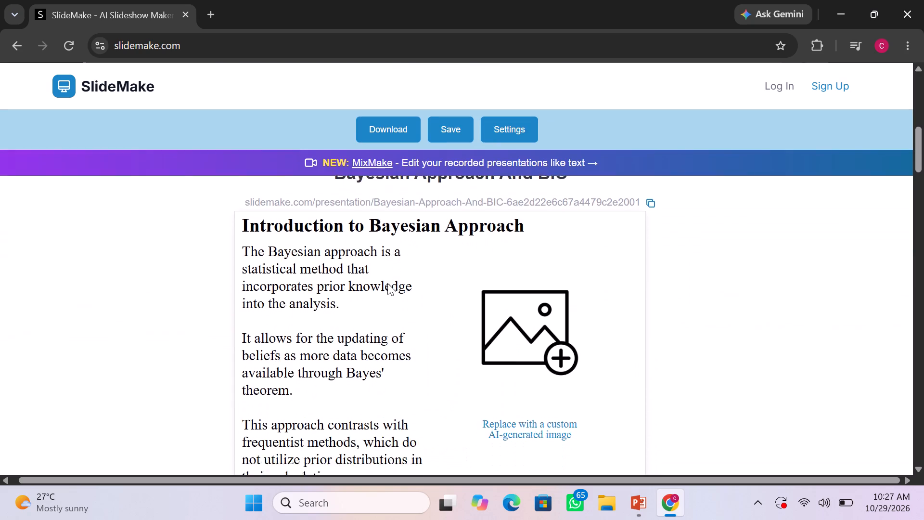
scroll(387, 283, down, 1)
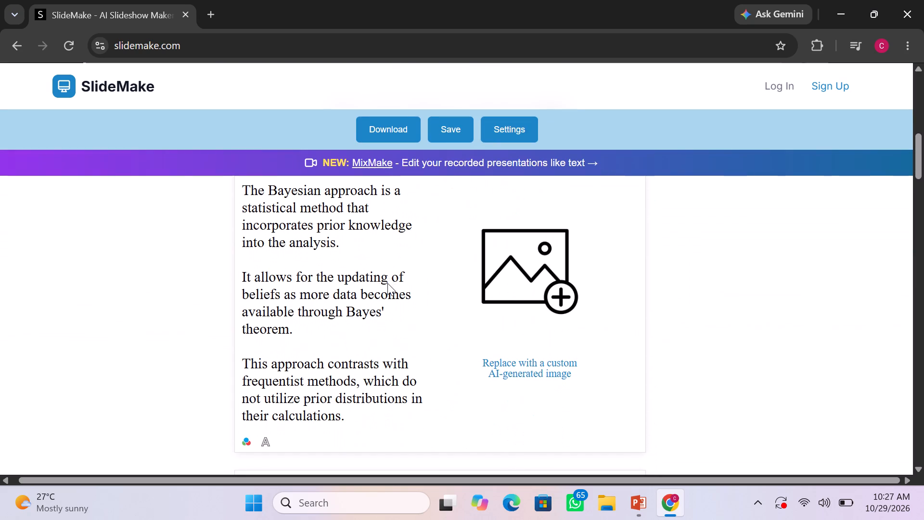
scroll(387, 283, down, 7)
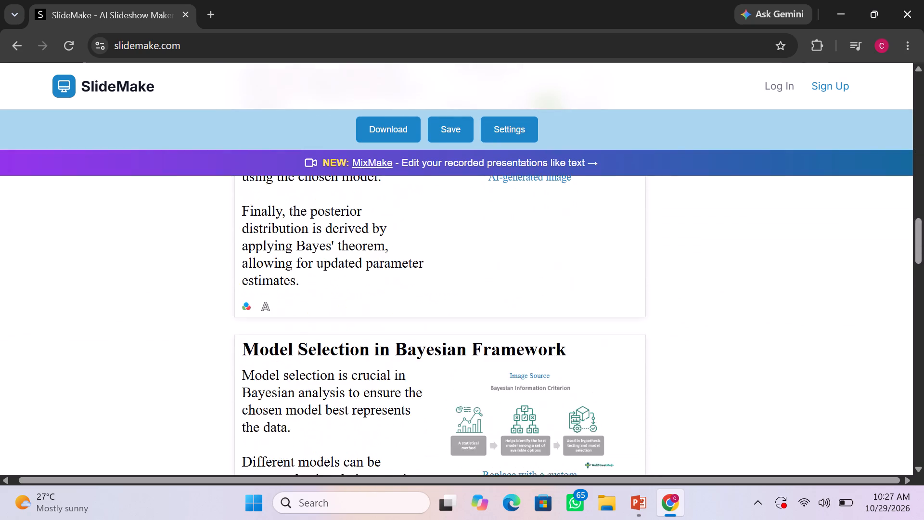
scroll(387, 283, down, 4)
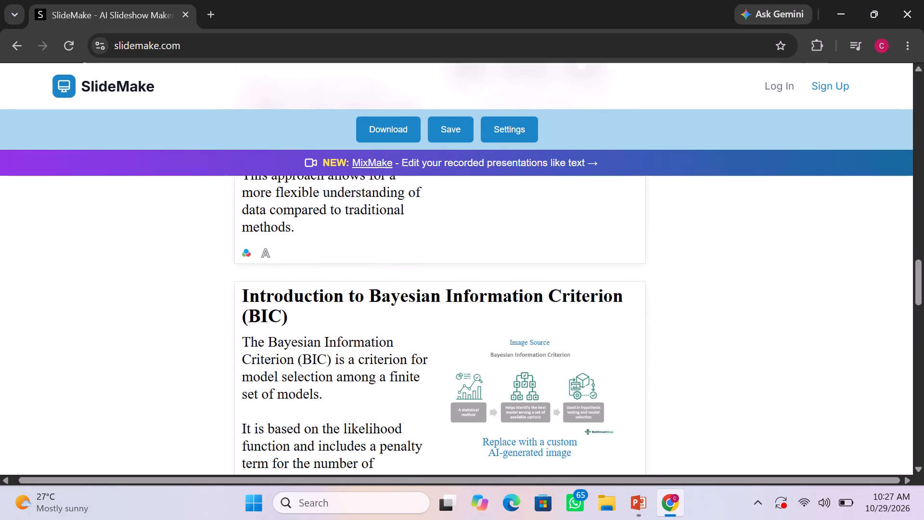
scroll(387, 283, right, 1)
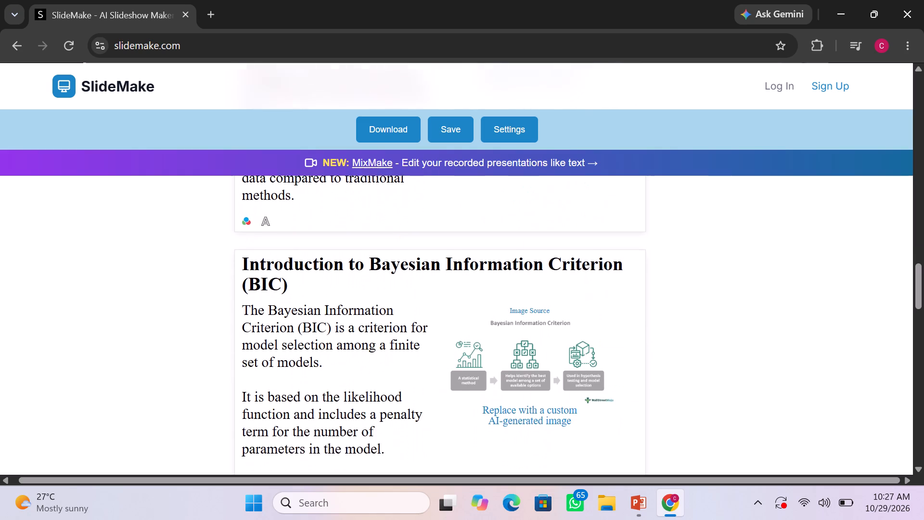
scroll(387, 283, right, 1)
scroll(387, 283, down, 12)
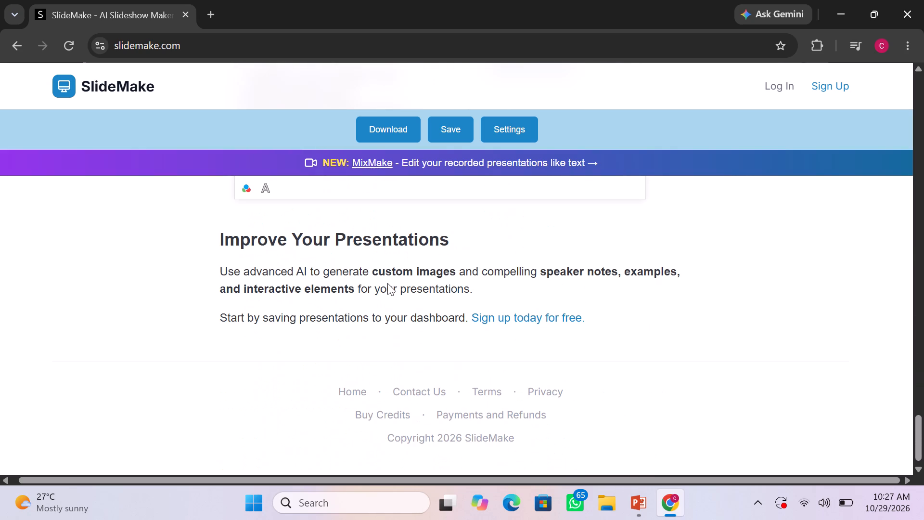
scroll(387, 283, up, 5)
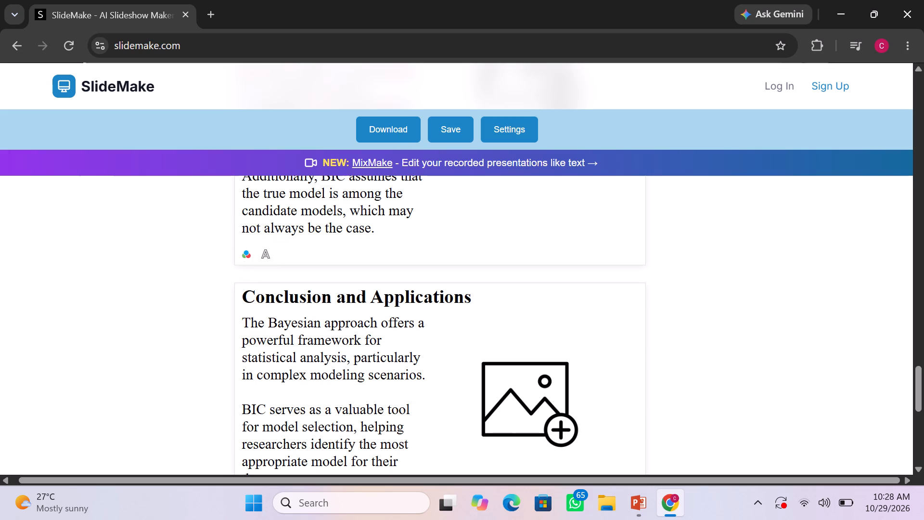
Download the presentation as a PPTX file and open it in PowerPoint.
click(395, 127)
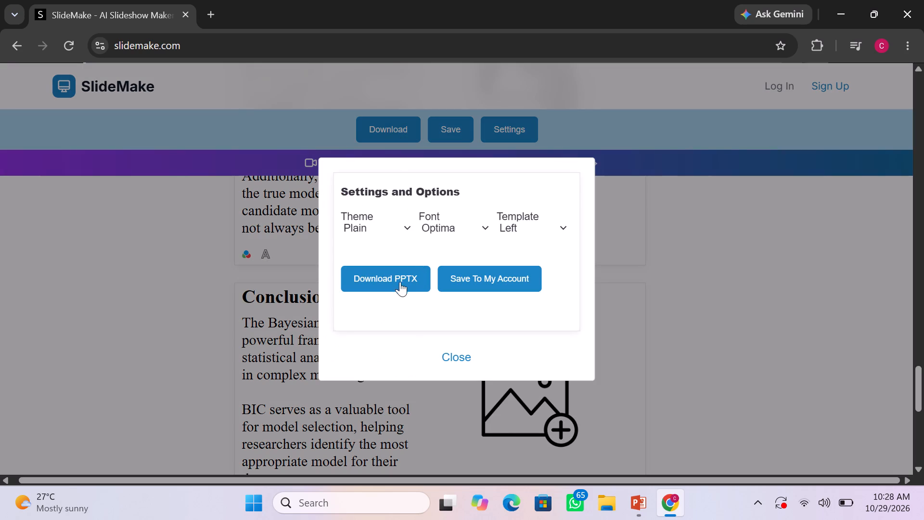
click(398, 279)
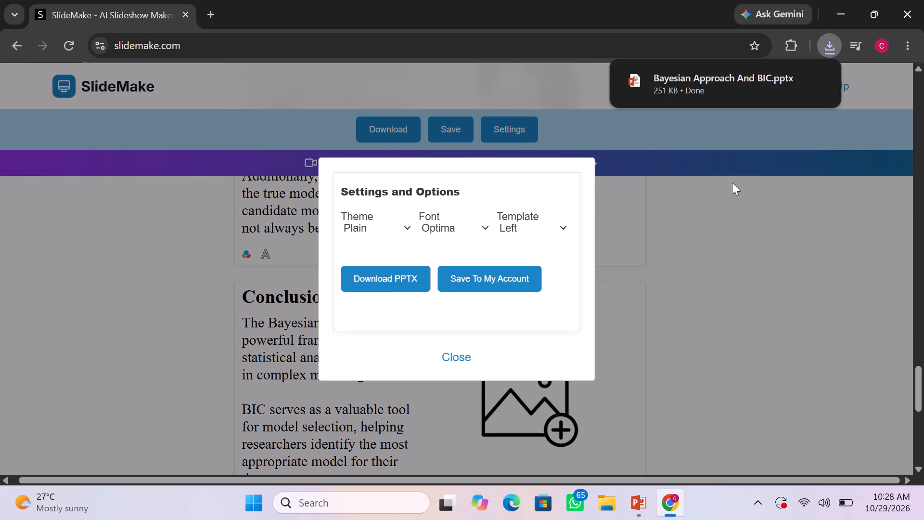
click(749, 87)
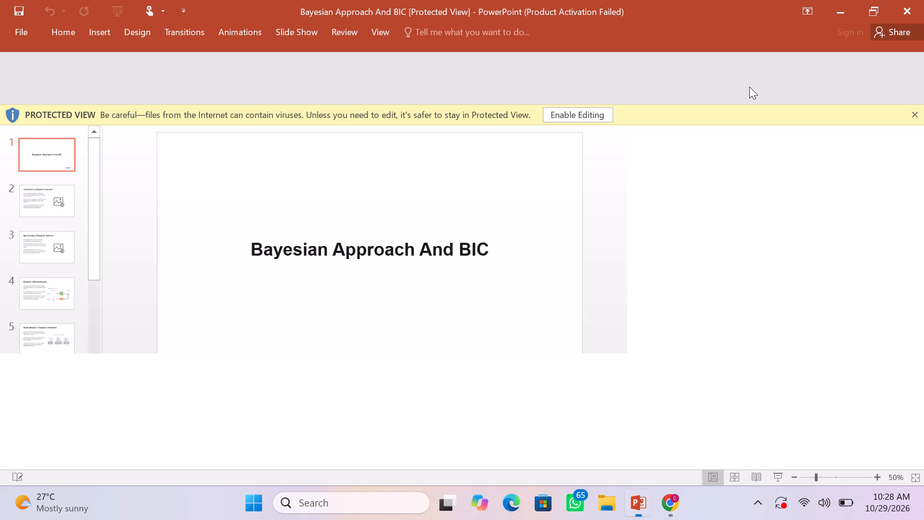
Look through the downloaded presentation's slides from the title slide to Introduction to Bayesian Information Criterion (BIC).
scroll(558, 231, down, 1)
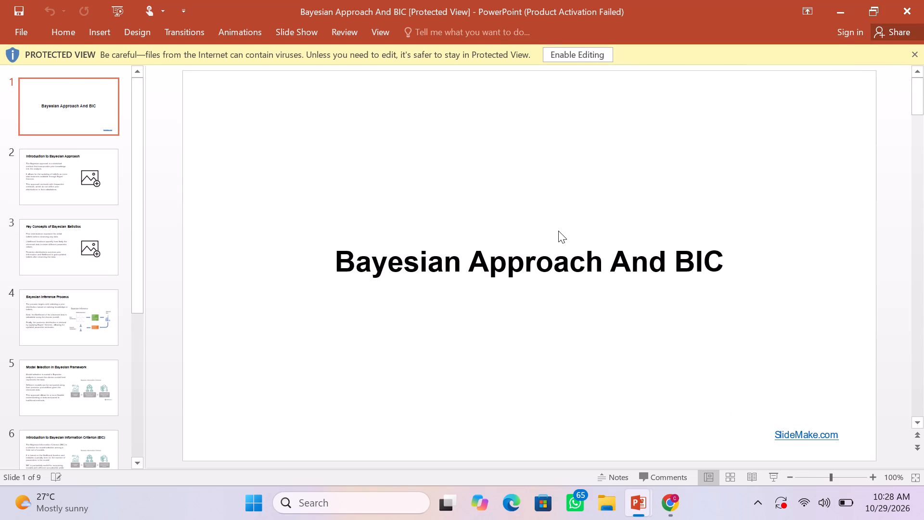
click(75, 191)
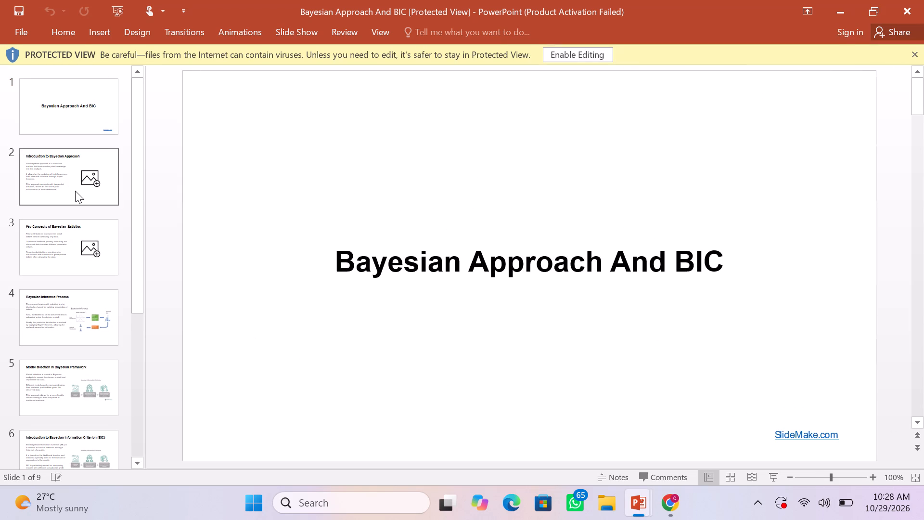
click(90, 240)
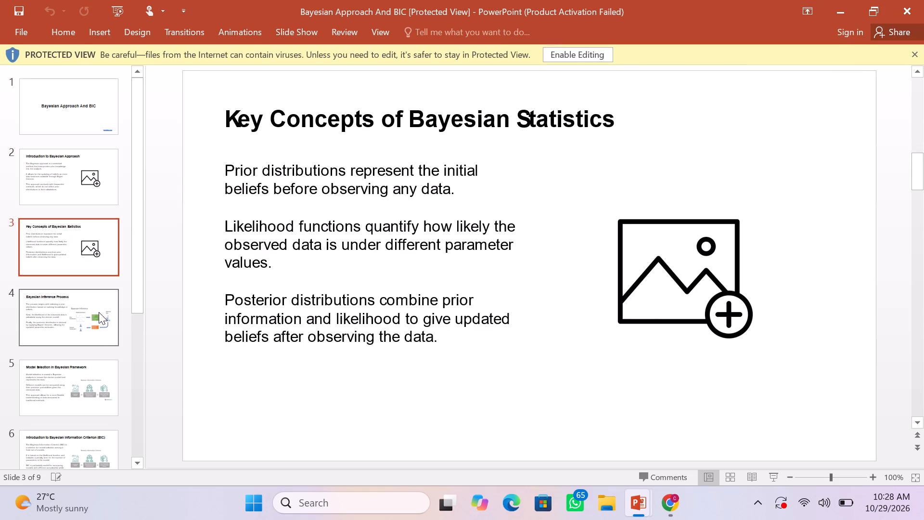
click(99, 312)
scroll(99, 312, down, 1)
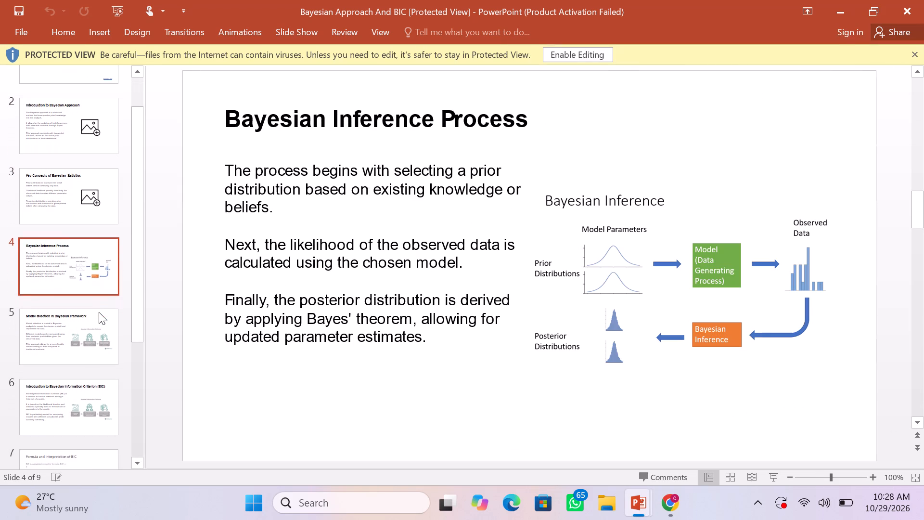
click(73, 342)
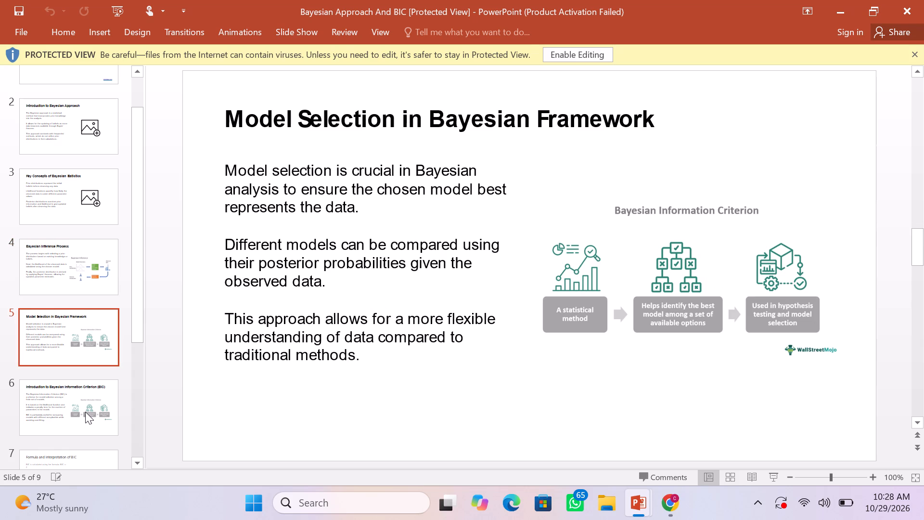
click(85, 412)
Enable editing of the presentation and delete the placeholder image from the Introduction to Bayesian Approach slide.
scroll(85, 412, up, 1)
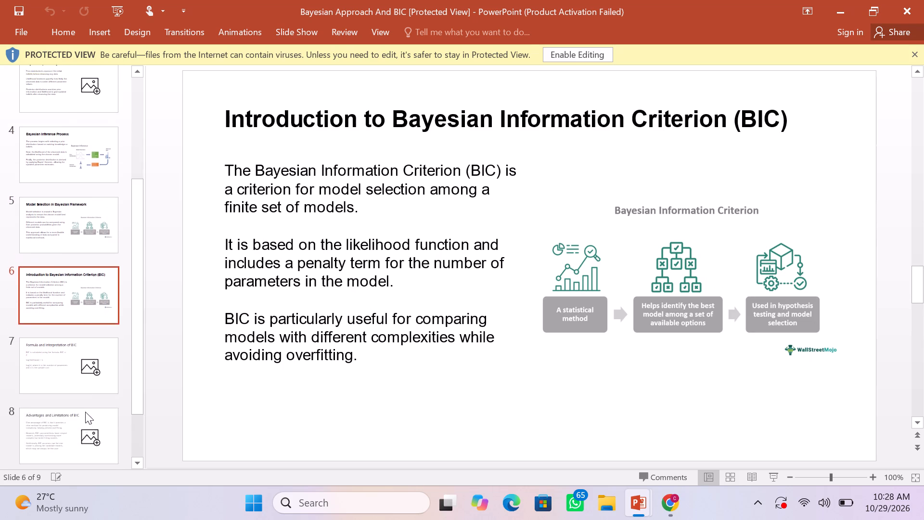
scroll(85, 412, up, 1)
click(84, 178)
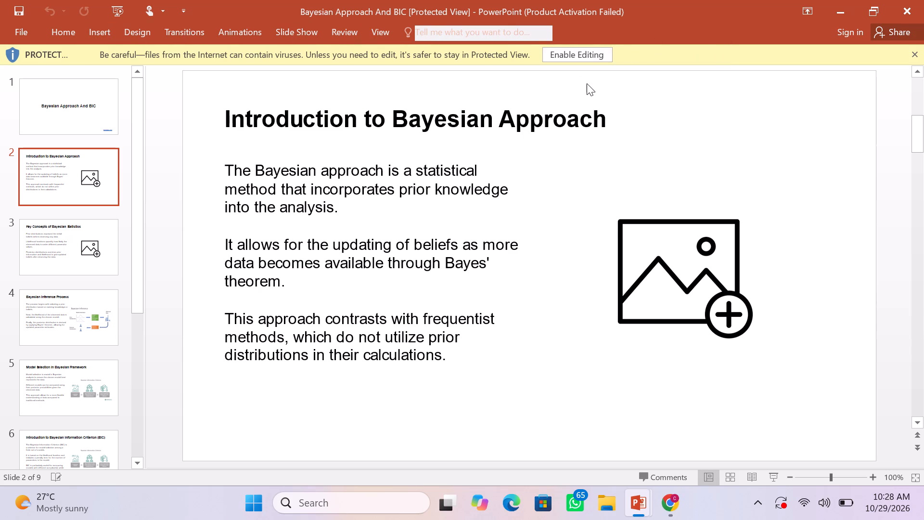
click(573, 57)
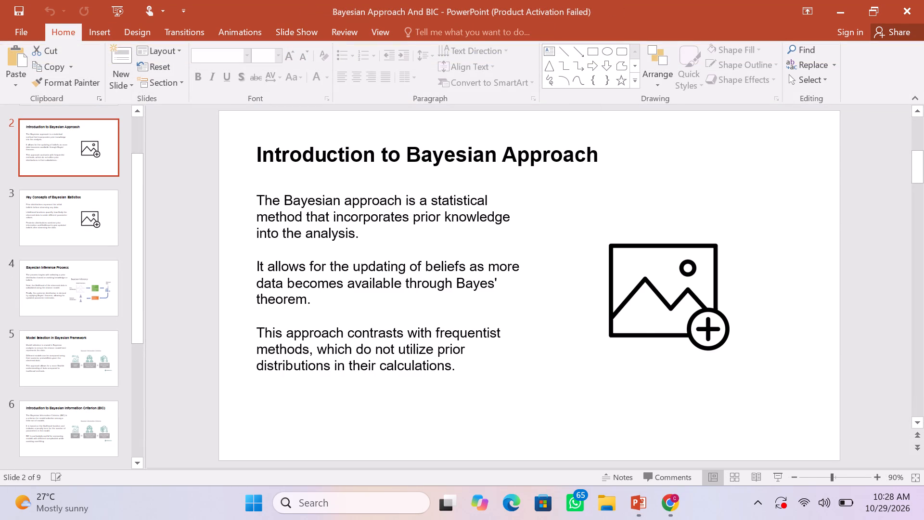
click(663, 261)
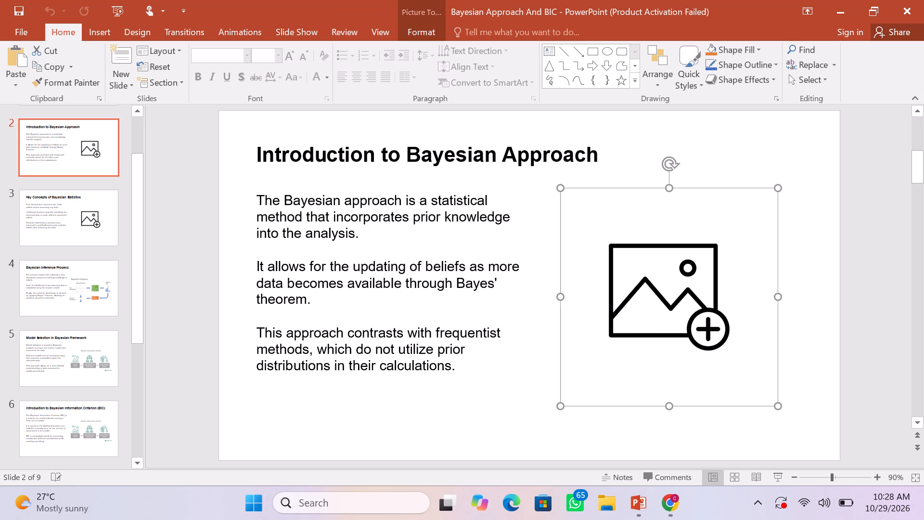
key(Delete)
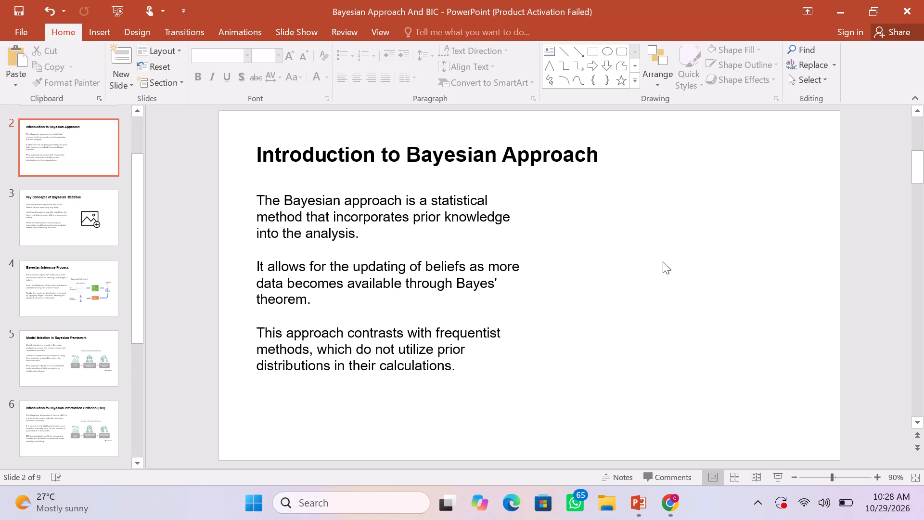
Widen the body text box on the Introduction to Bayesian Approach slide to fill the space beside the text.
click(264, 198)
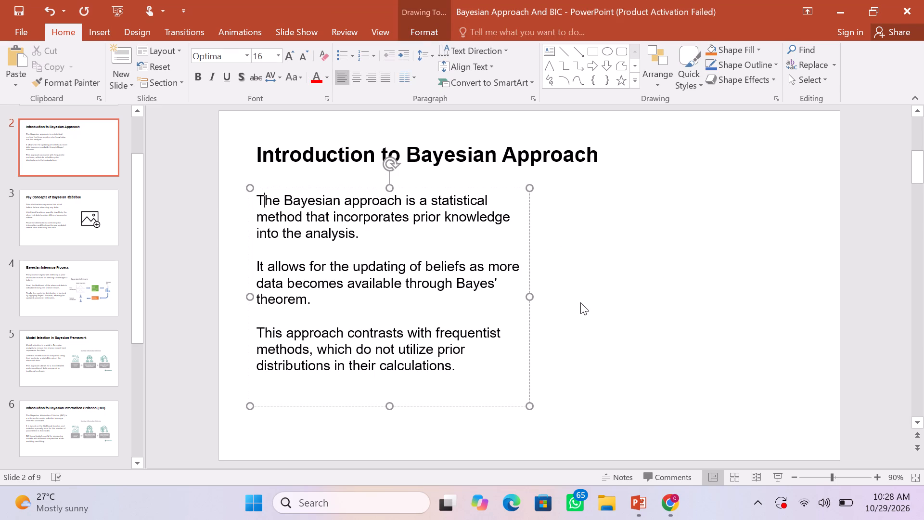
drag(533, 299, 639, 313)
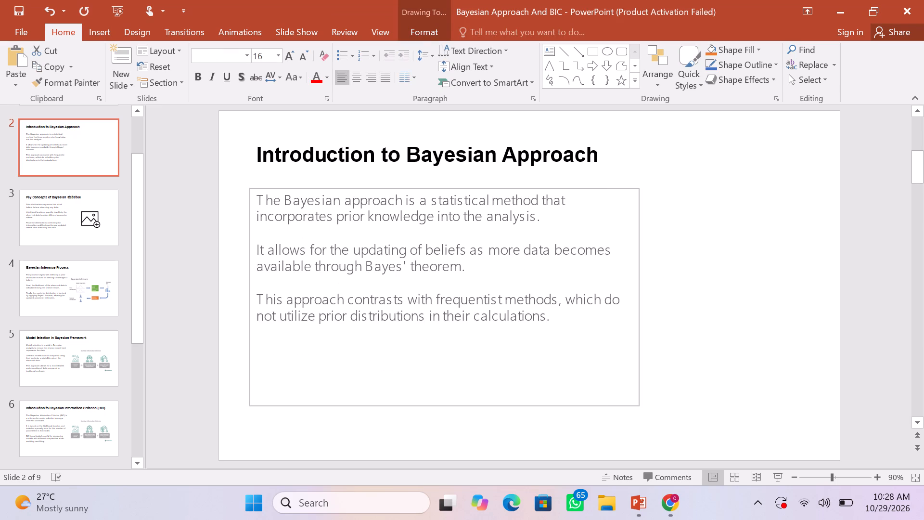
drag(639, 313, 775, 340)
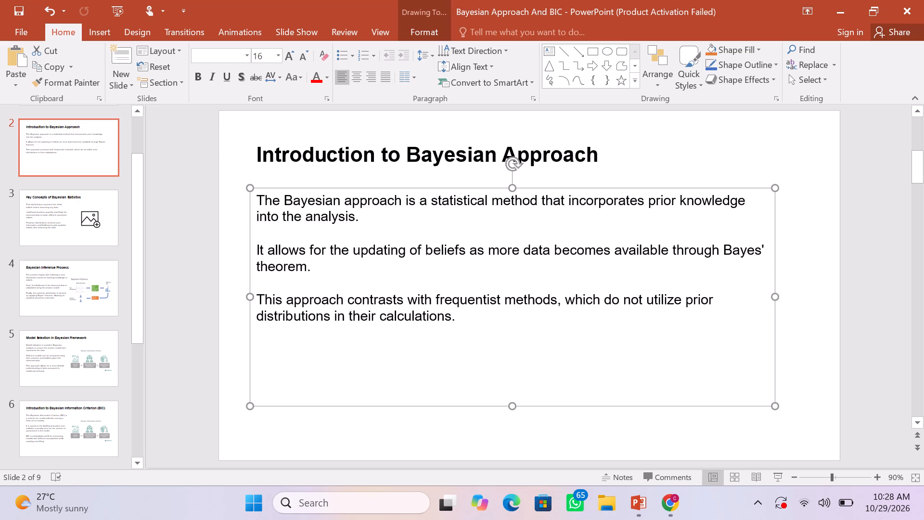
click(631, 366)
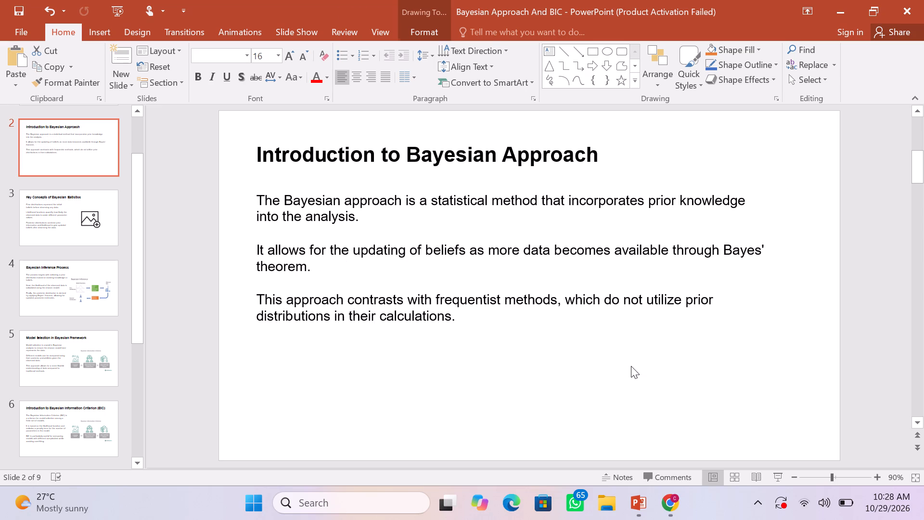
Lower the top edge of the body text box on slide 2 slightly to add space below the title.
scroll(631, 366, down, 3)
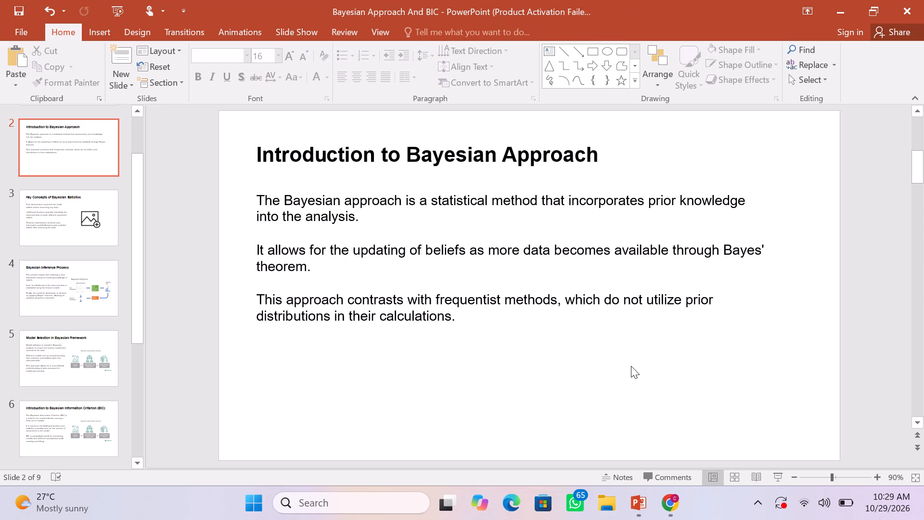
scroll(631, 366, down, 1)
click(436, 232)
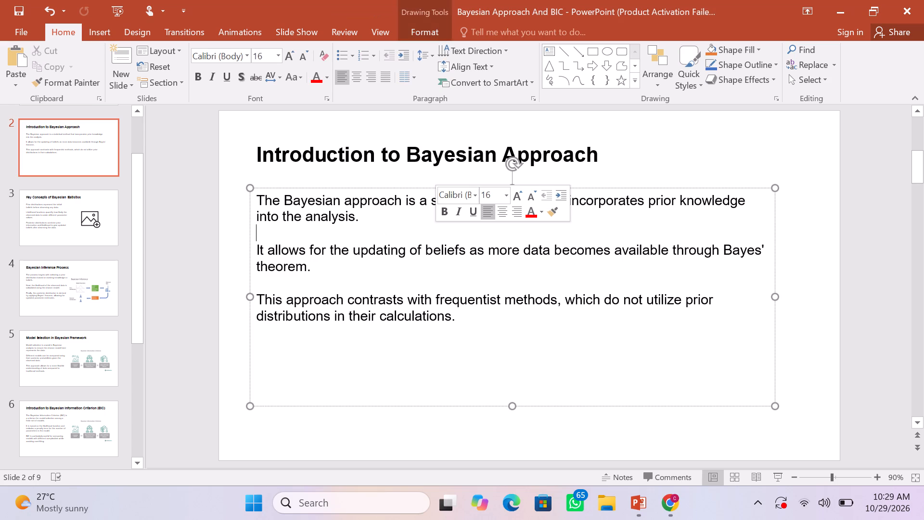
scroll(436, 235, up, 1)
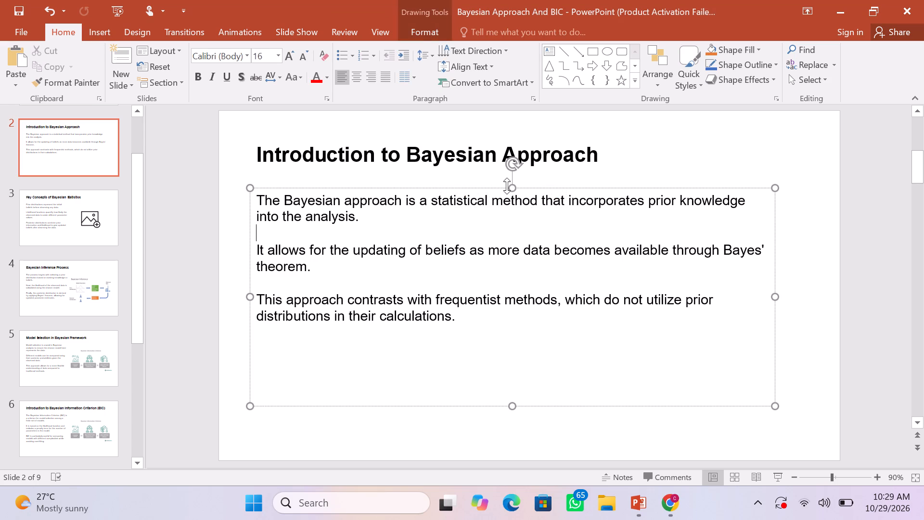
drag(512, 187, 513, 198)
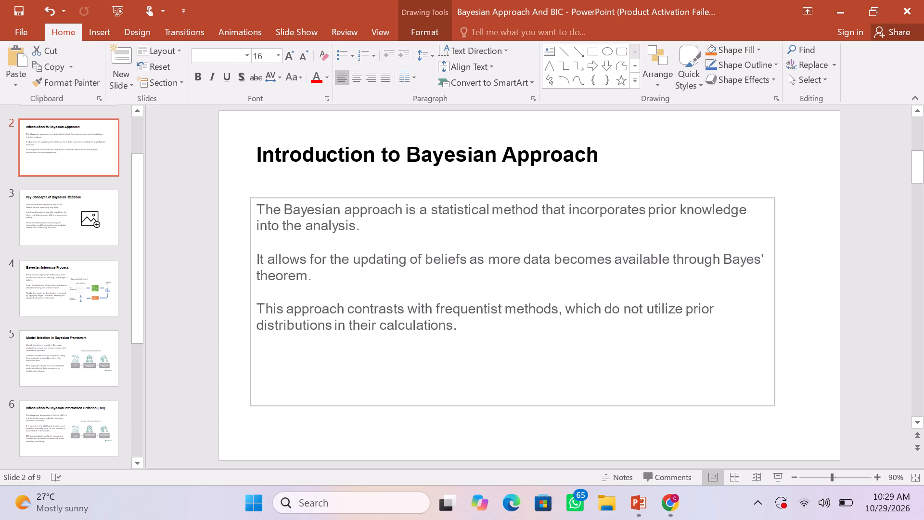
drag(513, 198, 520, 203)
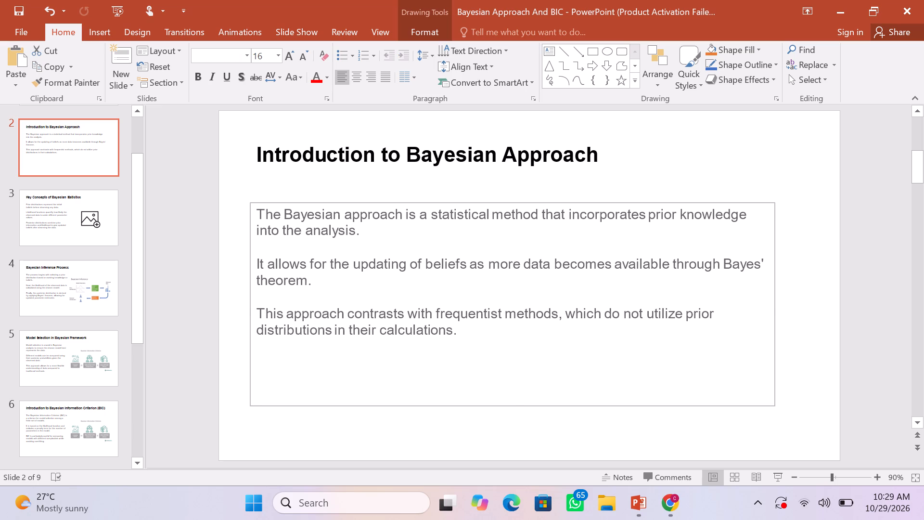
drag(520, 203, 520, 204)
click(655, 173)
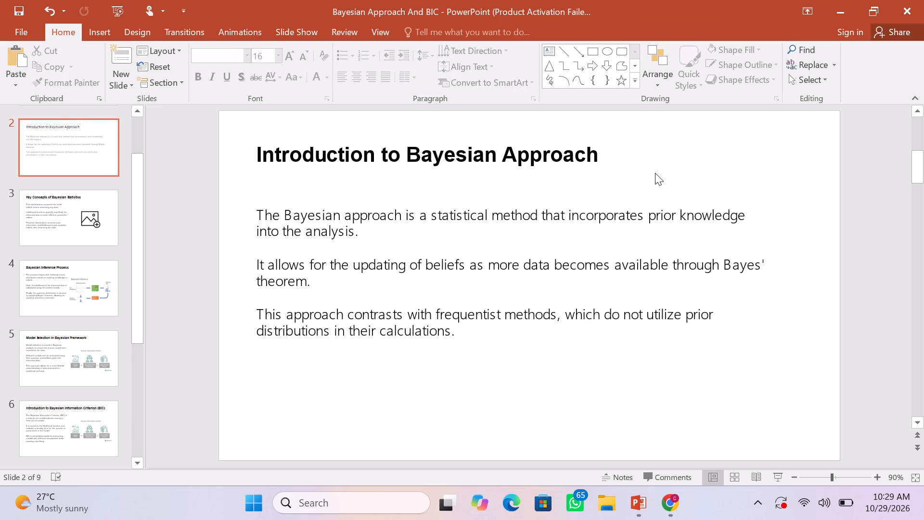
Delete the placeholder image from the Key Concepts of Bayesian Statistics slide.
click(77, 209)
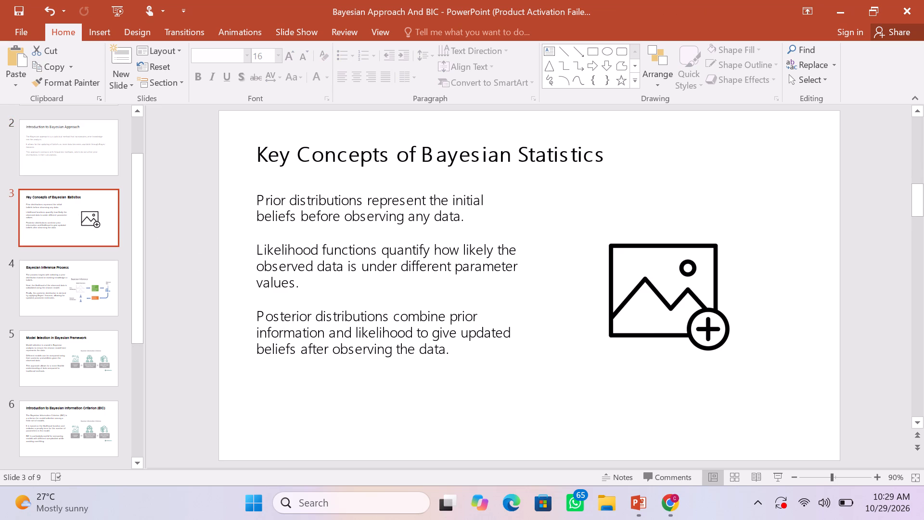
click(666, 286)
key(Delete)
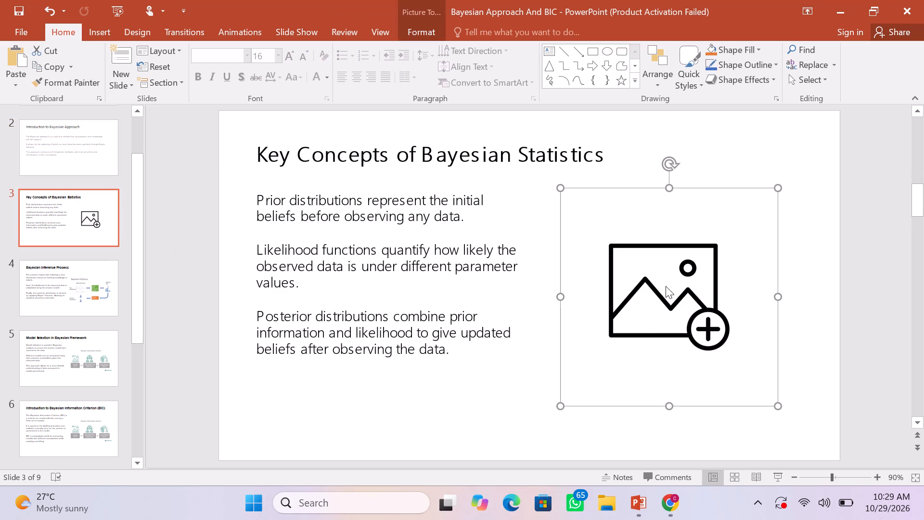
Widen the body text box on the Key Concepts of Bayesian Statistics slide and lower its top edge slightly below the title.
click(462, 262)
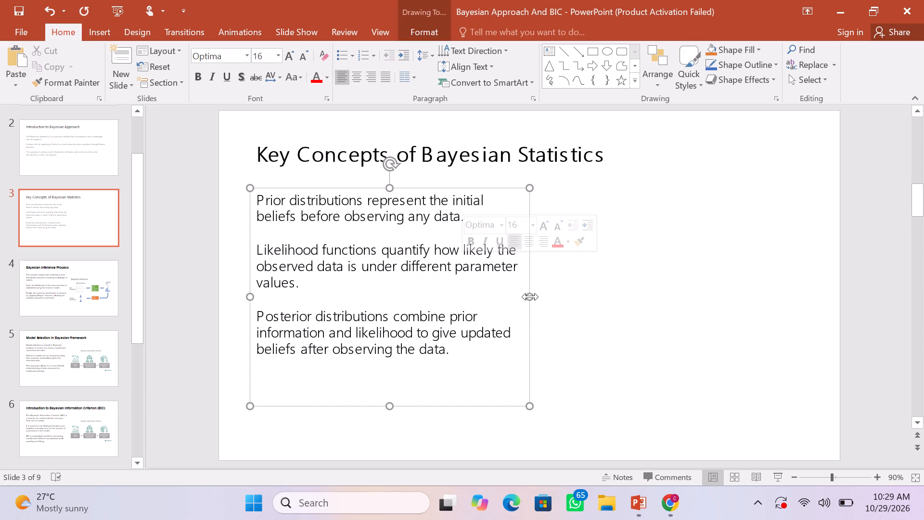
drag(530, 297, 667, 326)
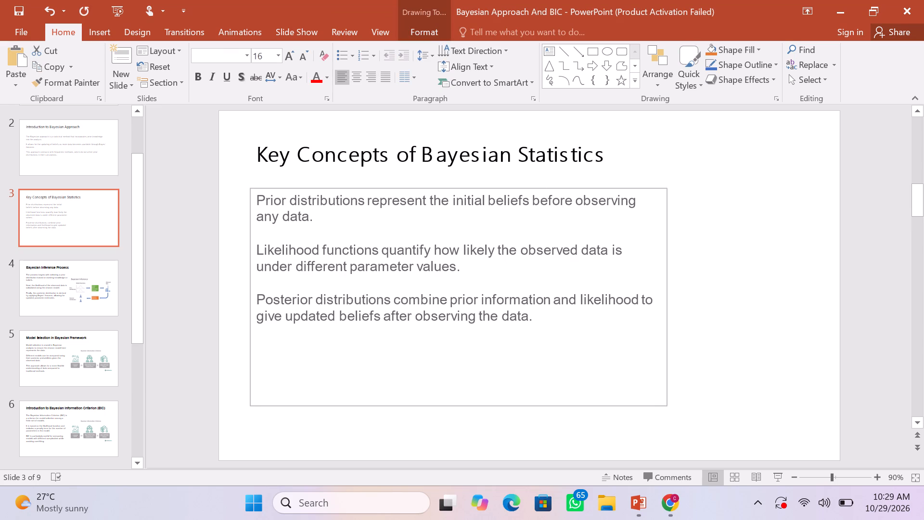
drag(667, 326, 709, 333)
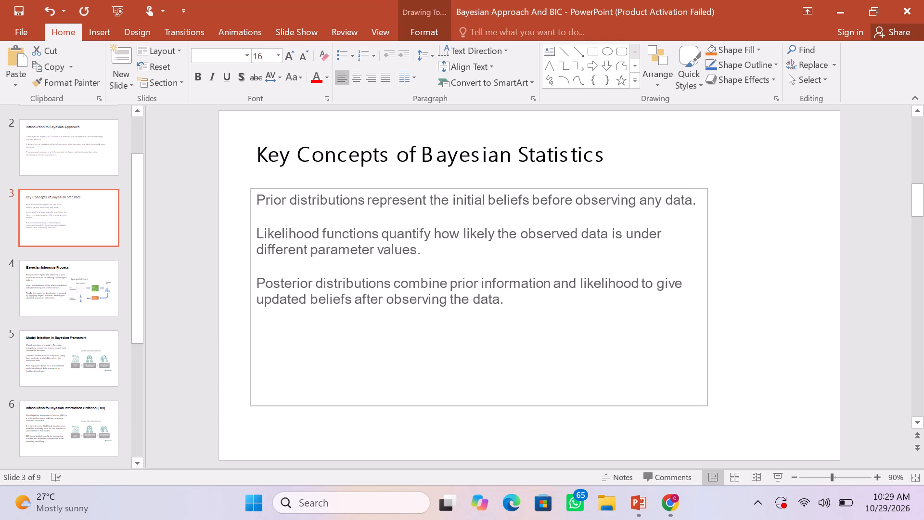
drag(709, 333, 715, 335)
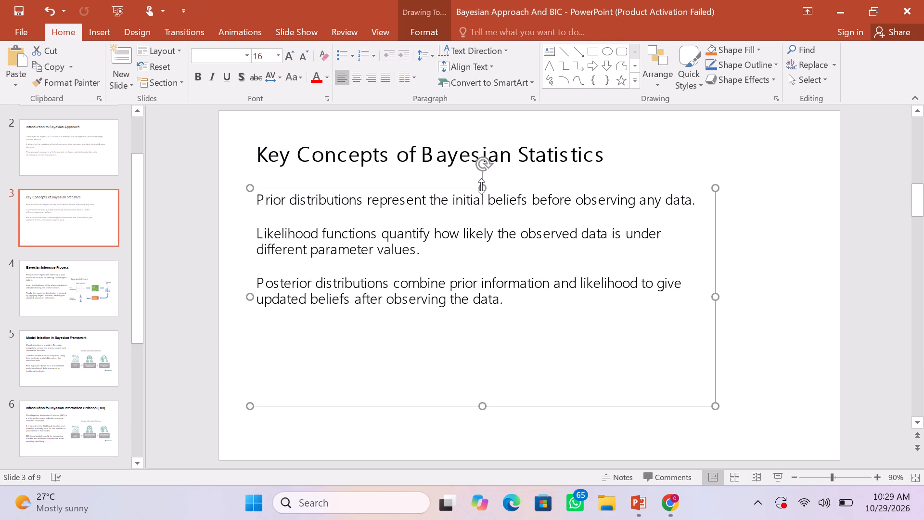
drag(481, 186, 487, 208)
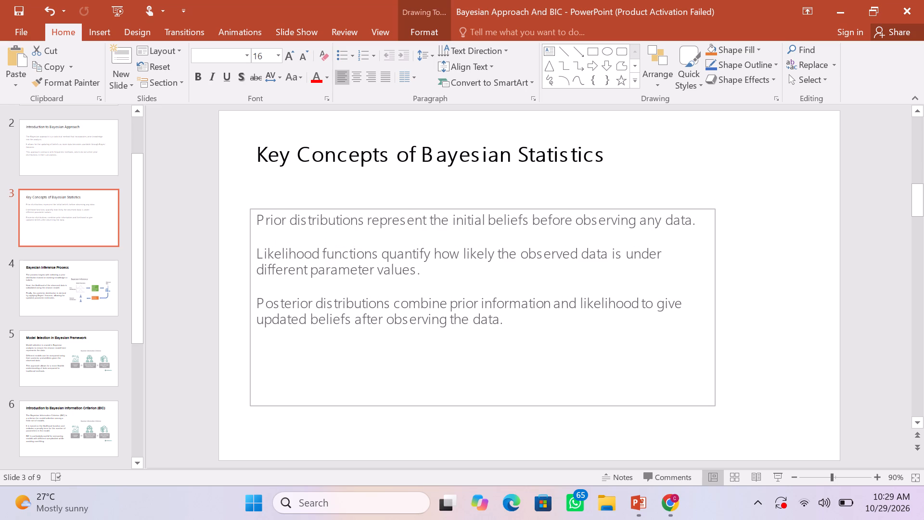
drag(487, 208, 487, 206)
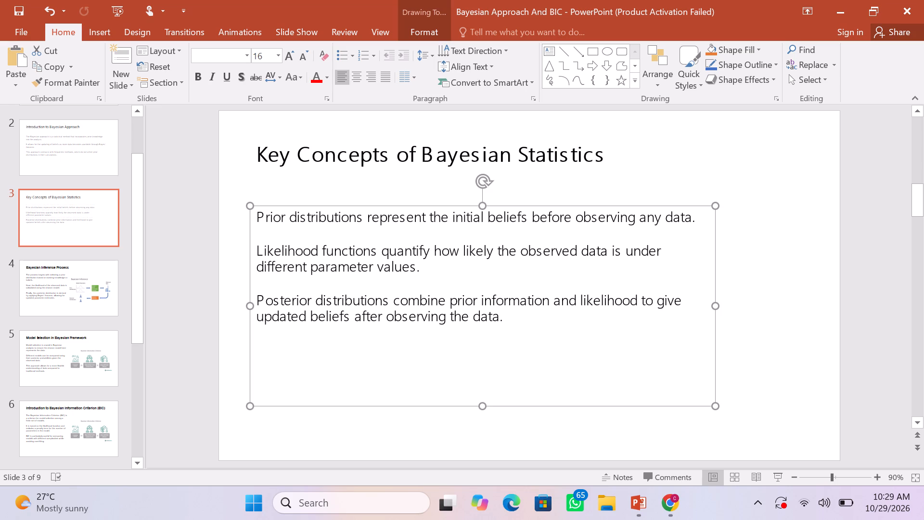
click(667, 157)
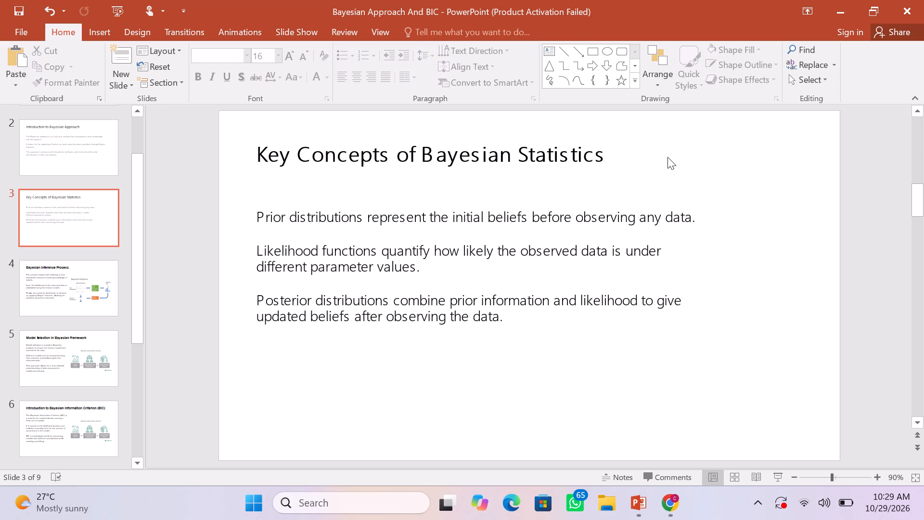
Delete the placeholder image from the Formula and Interpretation of BIC slide.
click(73, 292)
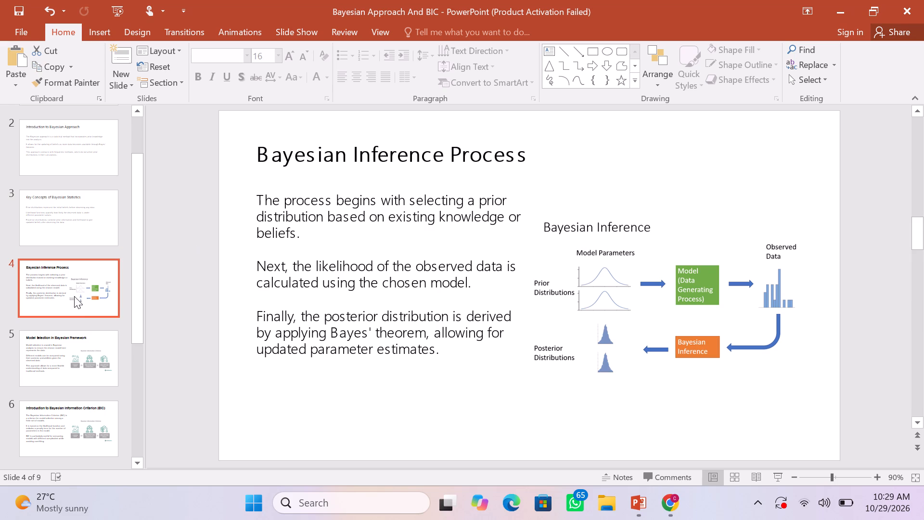
click(89, 375)
click(89, 425)
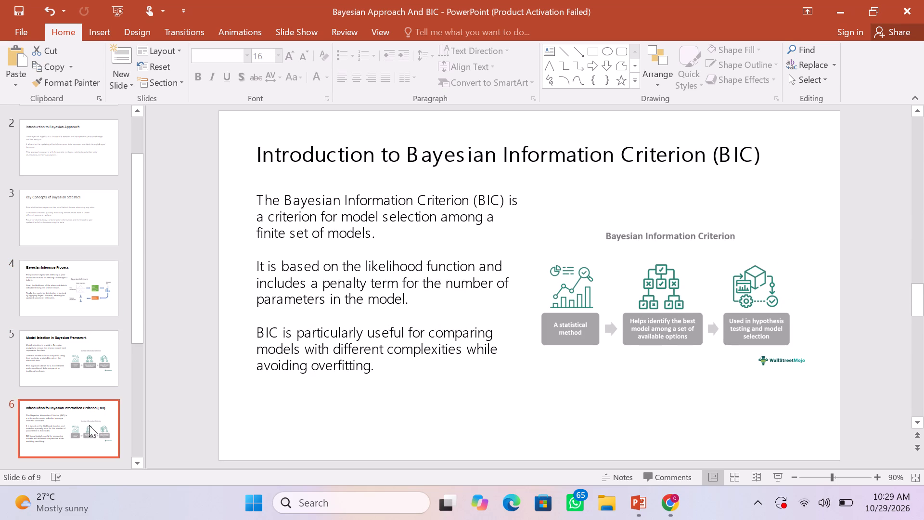
scroll(89, 425, down, 3)
click(69, 403)
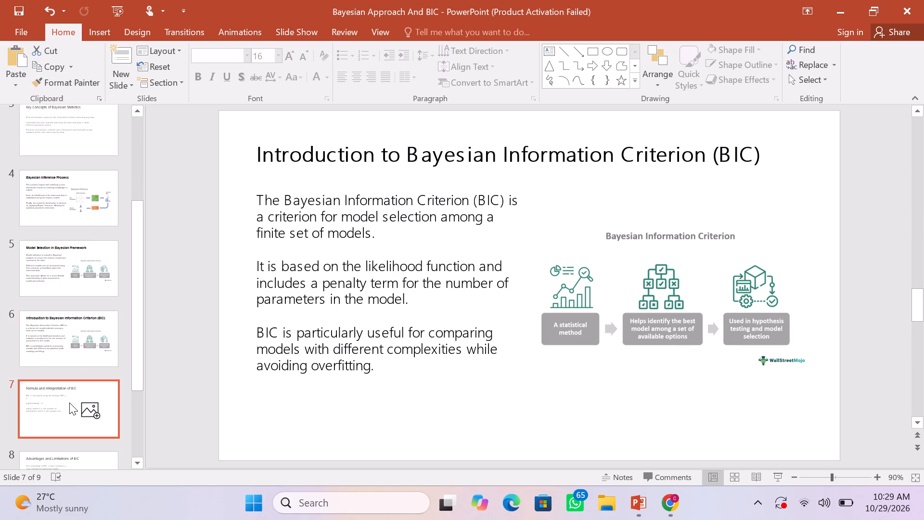
click(681, 292)
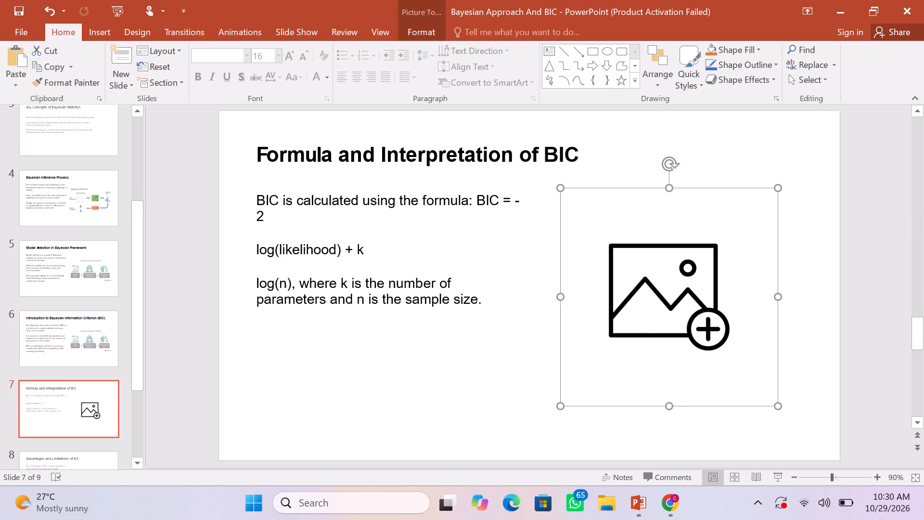
key(Delete)
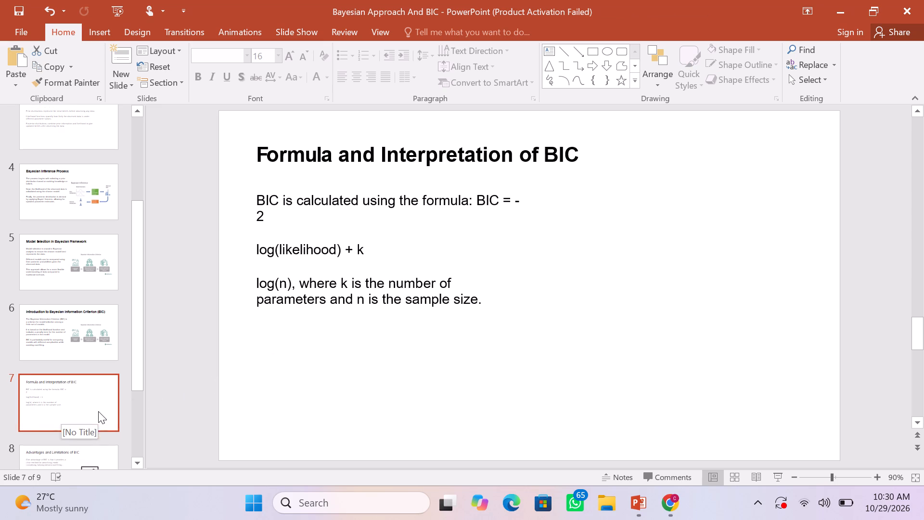
Delete the placeholder image from the Advantages and Limitations of BIC slide.
click(69, 379)
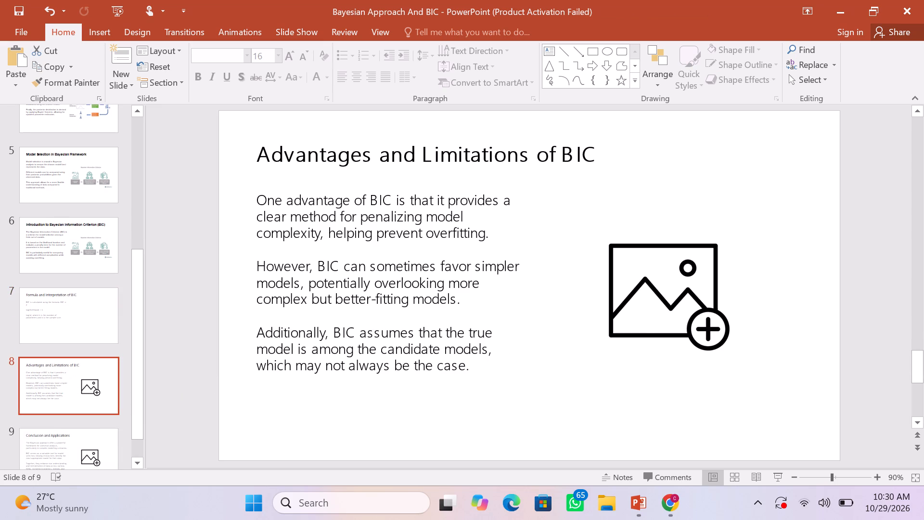
click(663, 281)
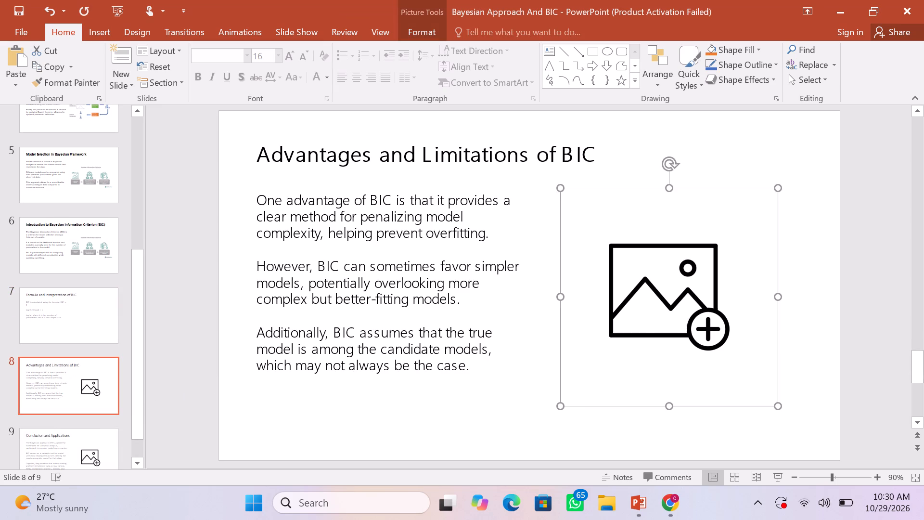
key(Delete)
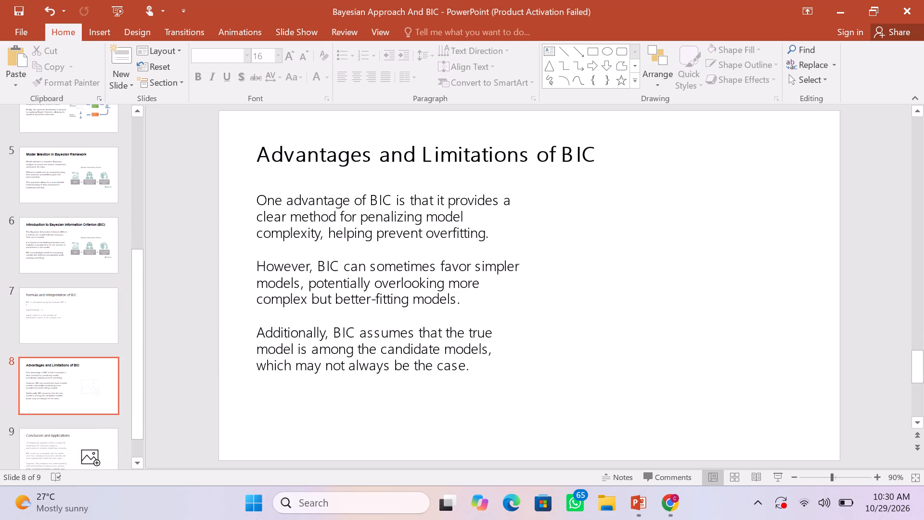
click(563, 279)
Widen the body text box on the Advantages and Limitations of BIC slide and lower its top edge slightly below the title.
click(434, 263)
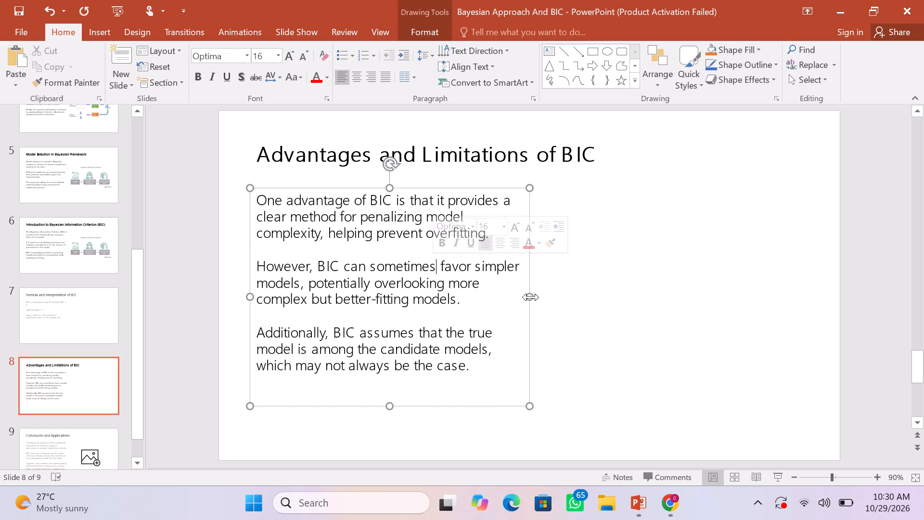
drag(531, 297, 678, 323)
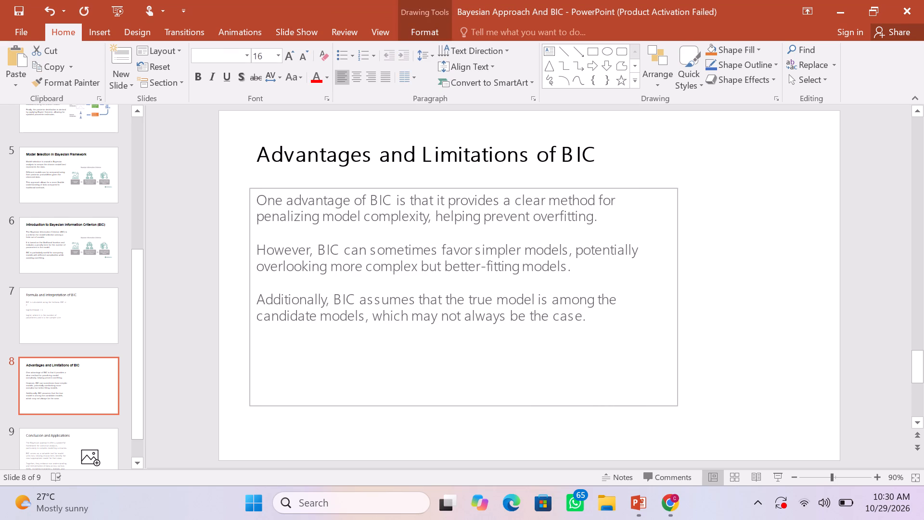
drag(678, 323, 716, 322)
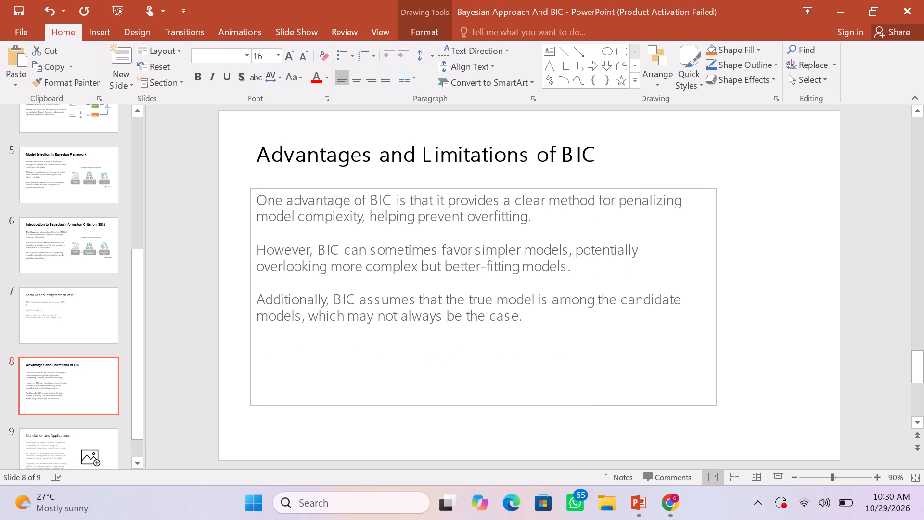
drag(716, 322, 726, 322)
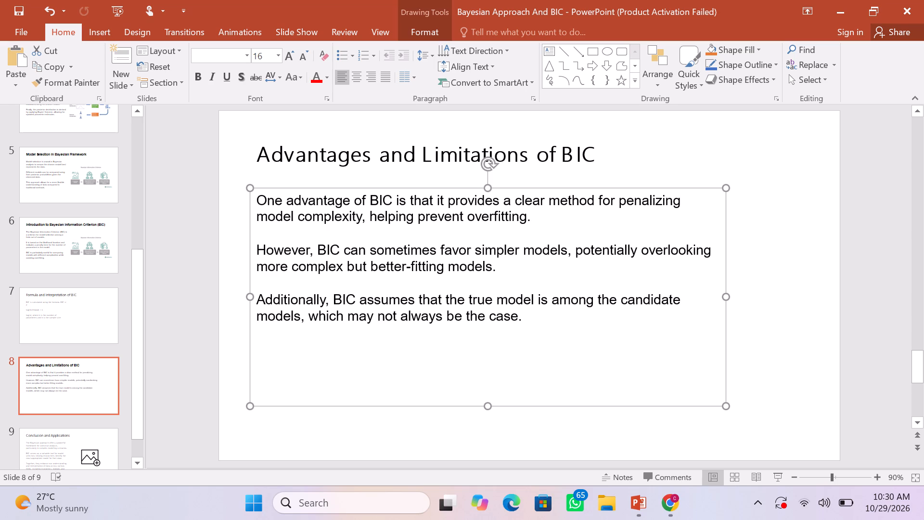
drag(488, 191, 497, 208)
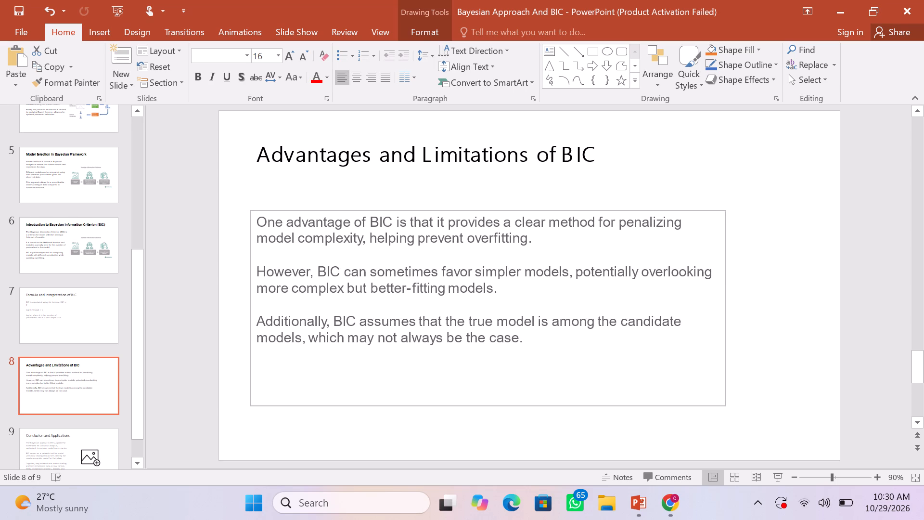
drag(497, 208, 497, 204)
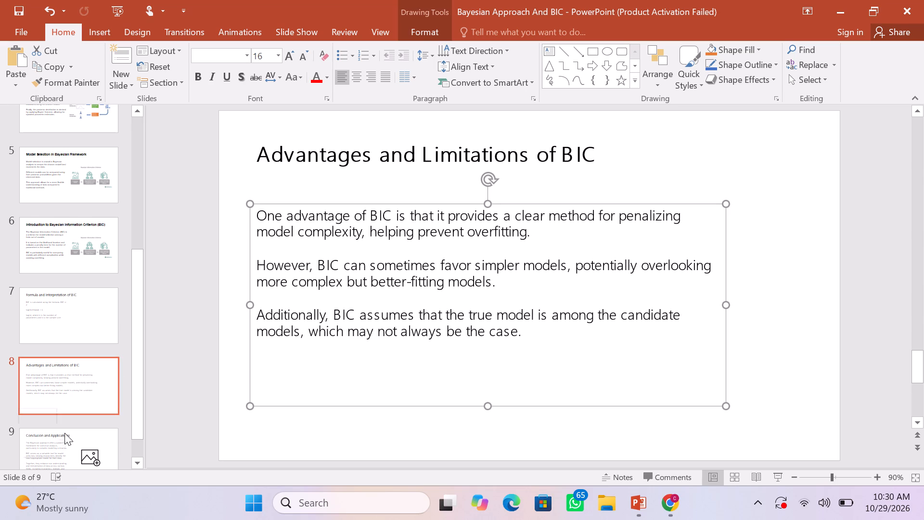
Delete the placeholder image from the Conclusion and Applications slide.
click(84, 437)
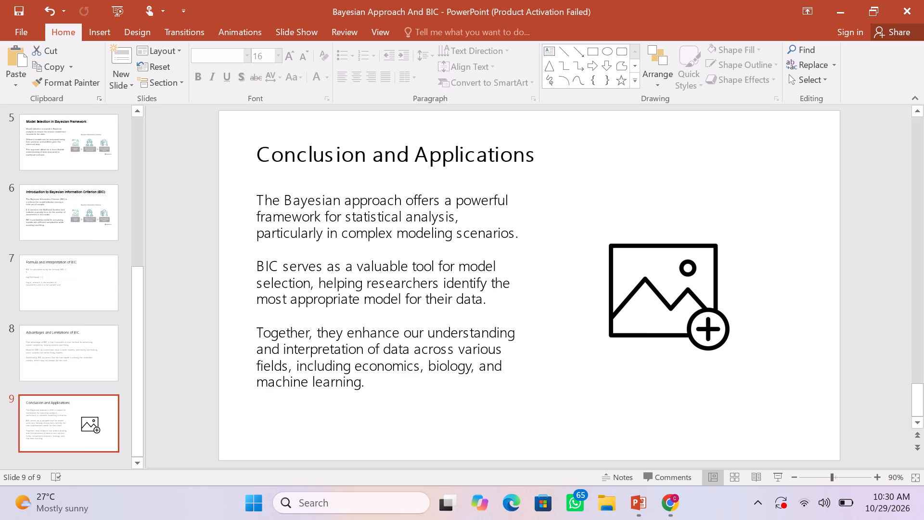
click(670, 284)
key(Delete)
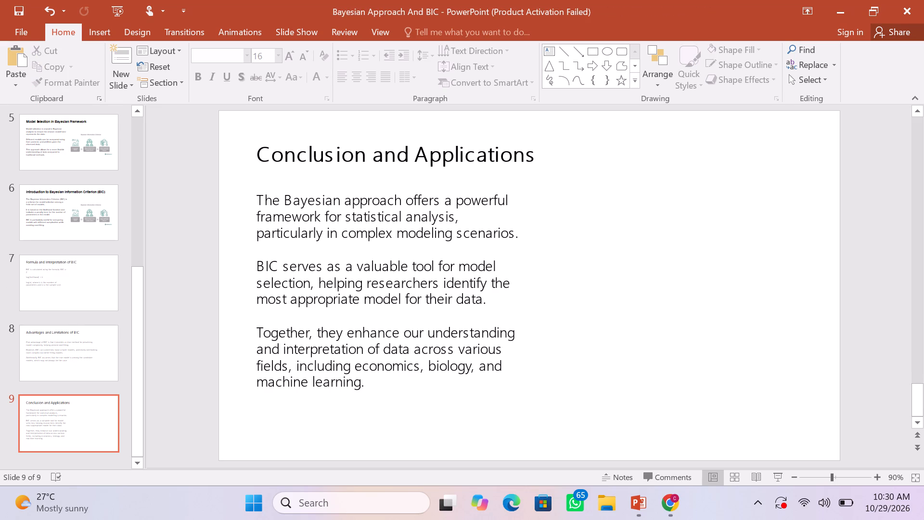
Widen the body text box on the Conclusion and Applications slide and lower its top edge slightly below the title.
click(459, 242)
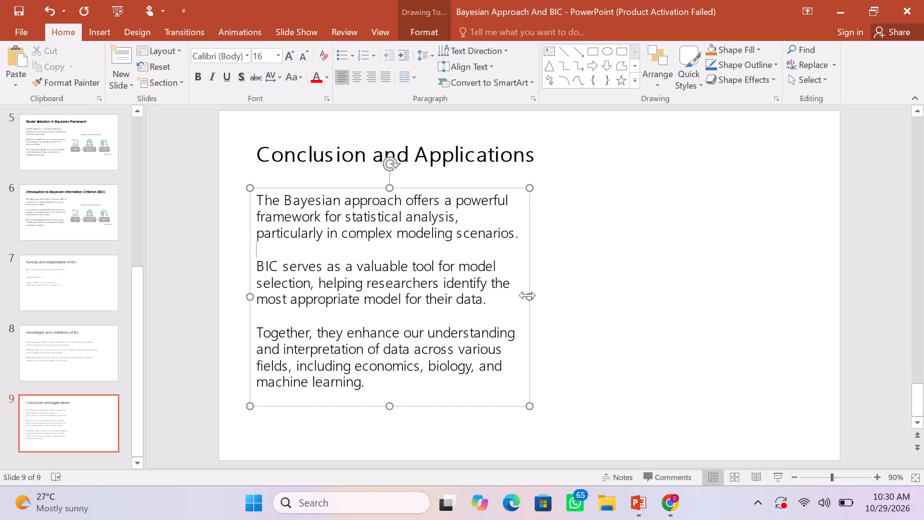
drag(527, 295, 689, 320)
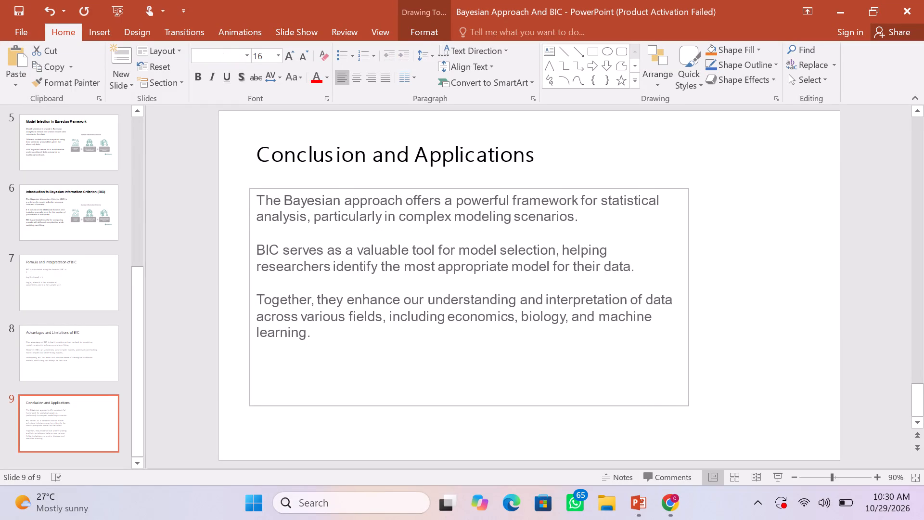
drag(689, 320, 727, 320)
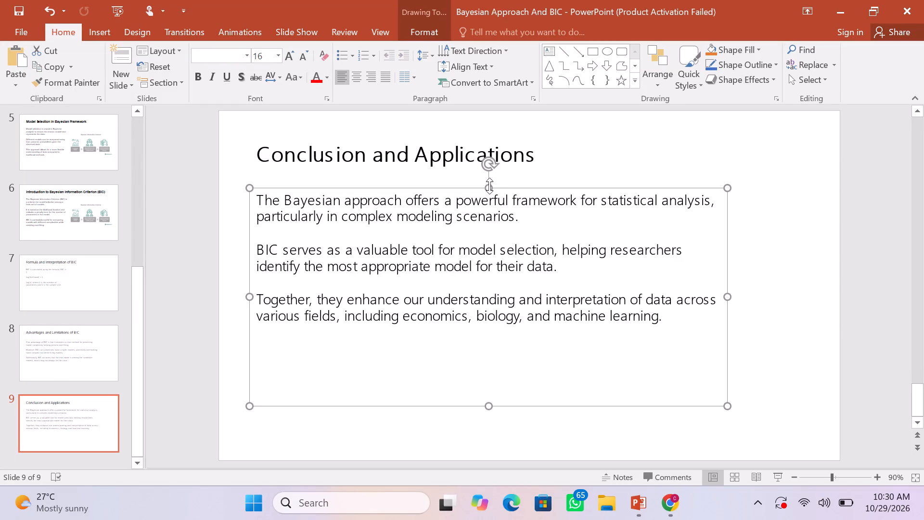
drag(491, 187, 494, 200)
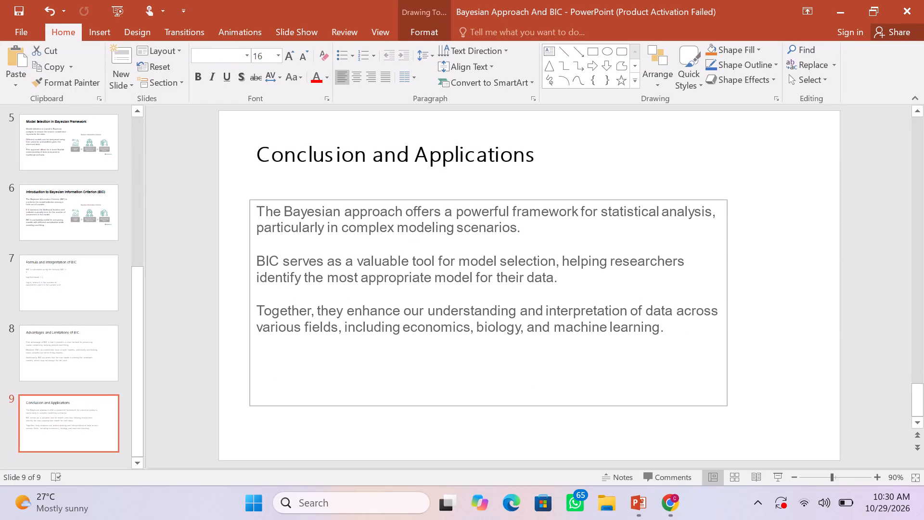
drag(494, 200, 495, 200)
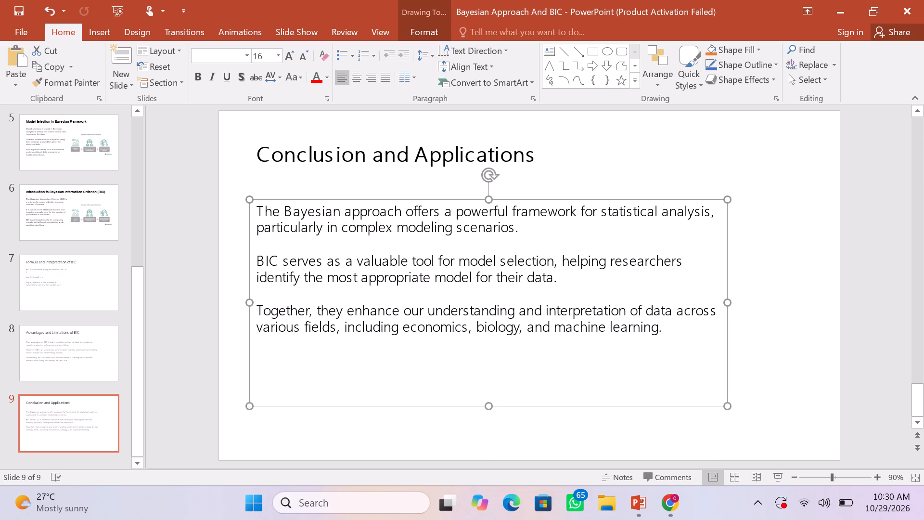
Delete the SlideMake.com link text box from the Bayesian Approach And BIC title slide.
click(78, 282)
scroll(68, 197, up, 1)
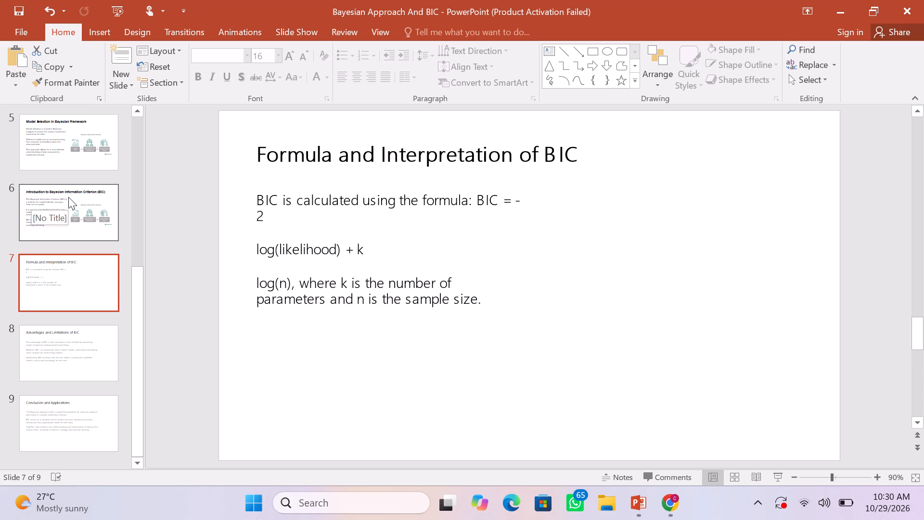
scroll(68, 197, up, 6)
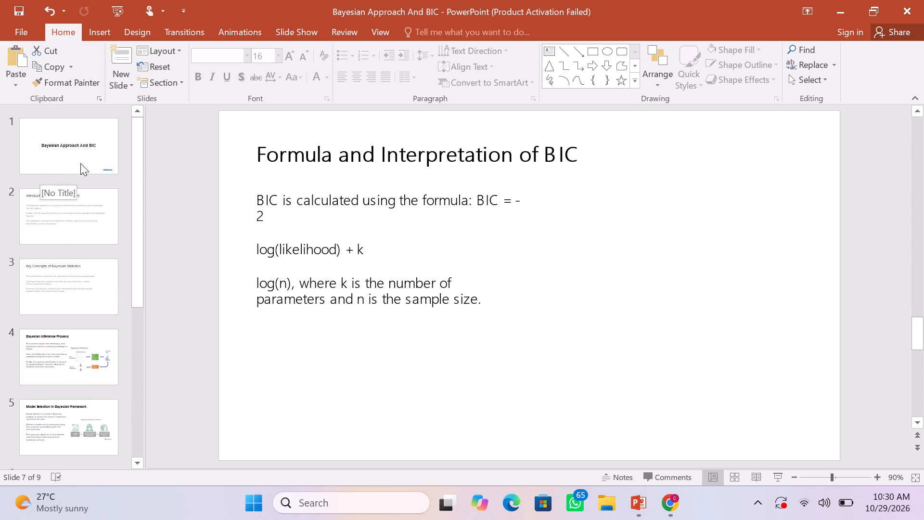
click(90, 131)
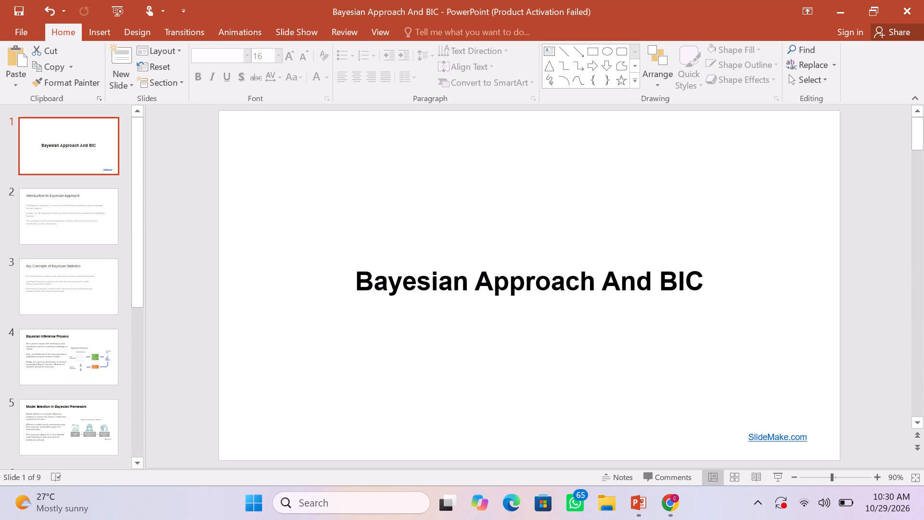
click(747, 439)
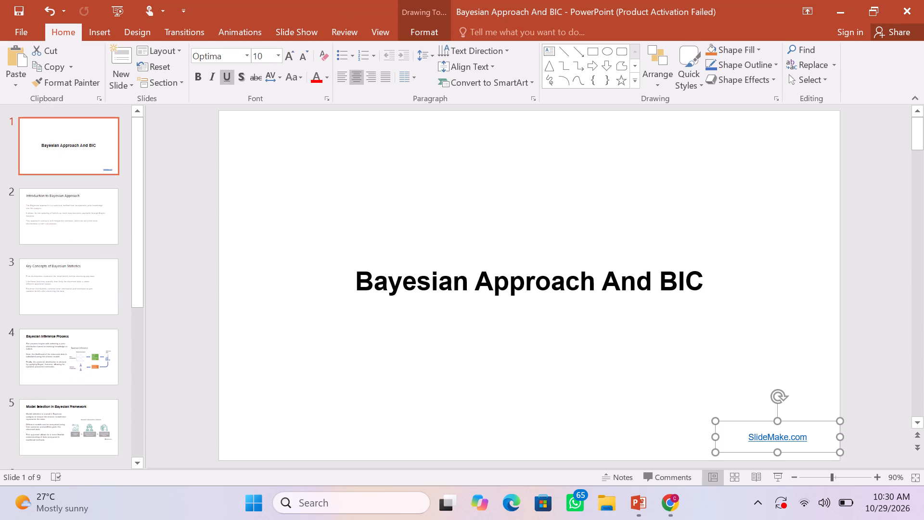
key(Delete)
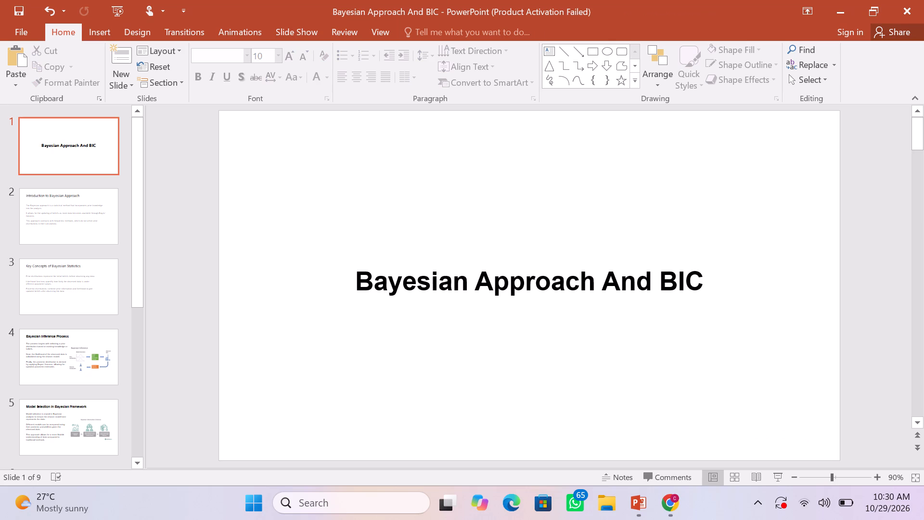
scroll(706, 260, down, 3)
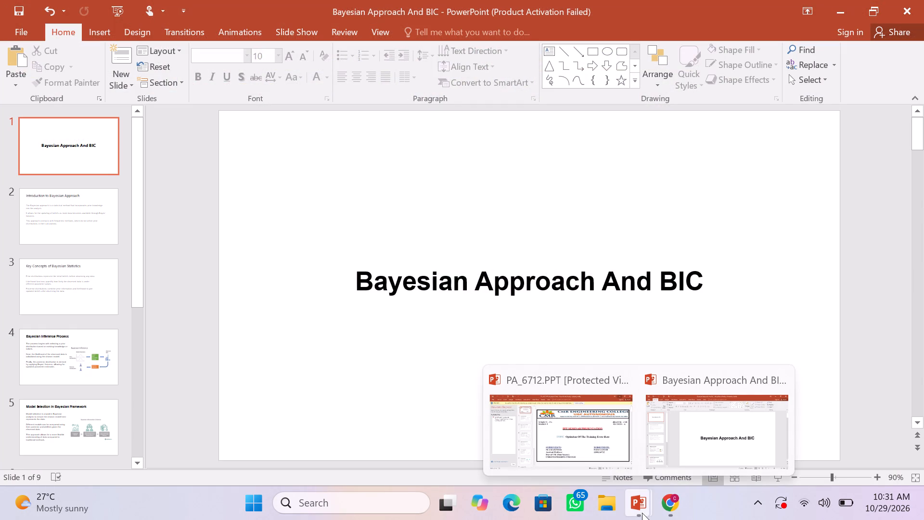
Compare the first slides of the PA_6712 presentation with the introduction and key concepts slides of Bayesian Approach And BIC.
click(711, 444)
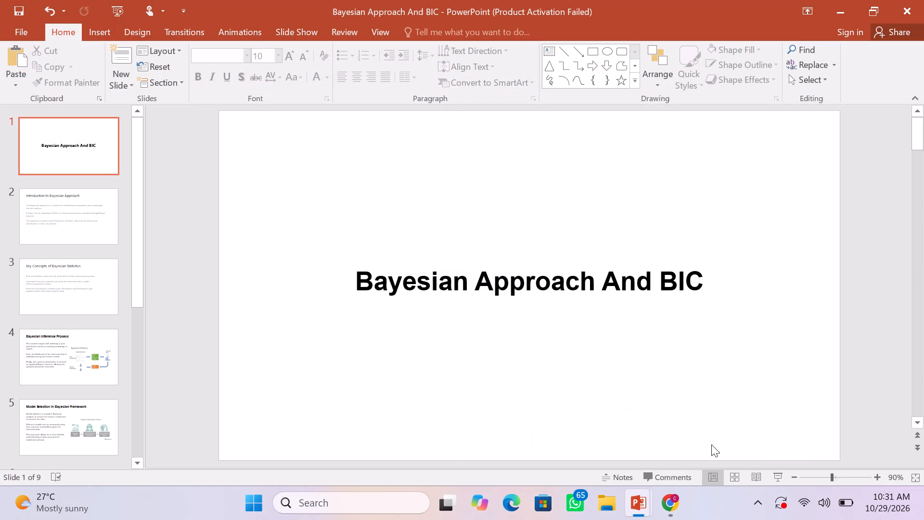
click(572, 443)
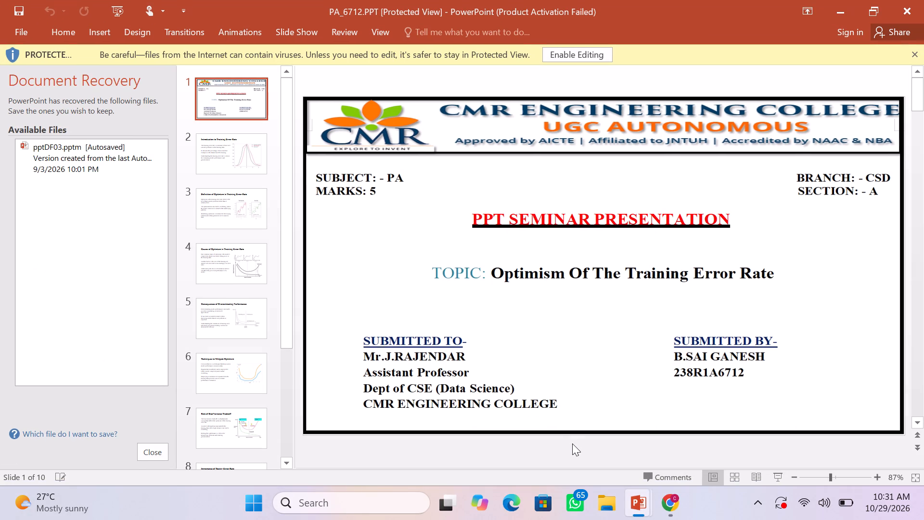
click(215, 156)
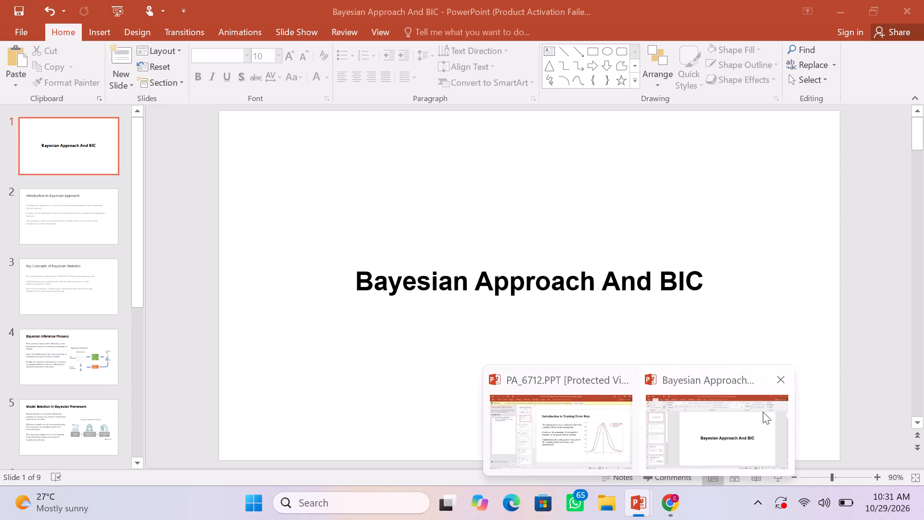
click(759, 413)
click(47, 208)
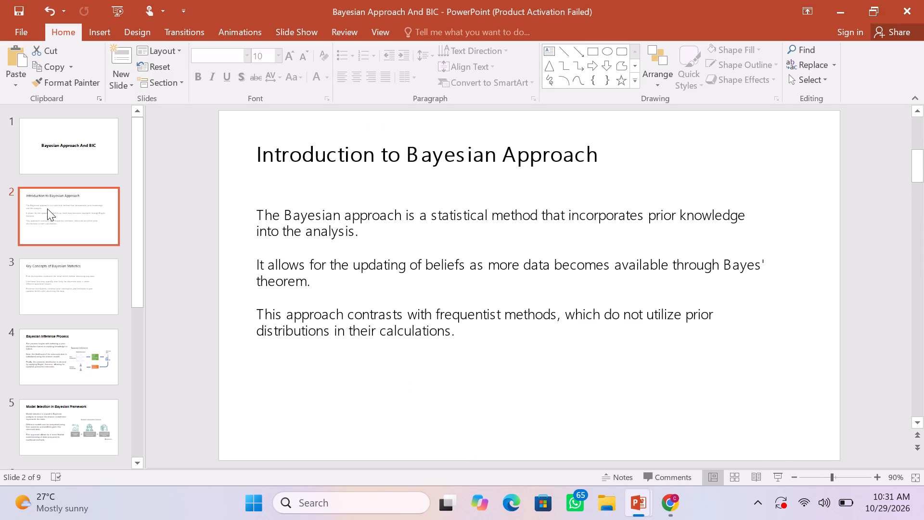
click(81, 289)
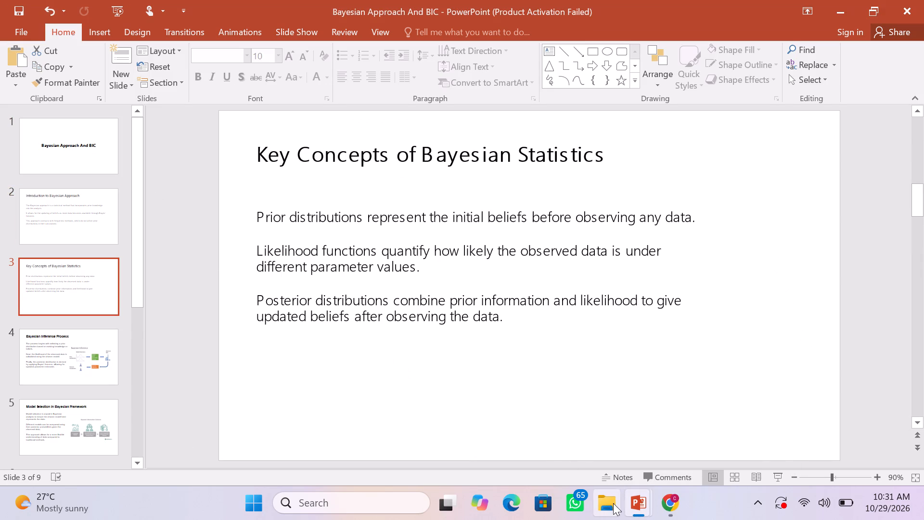
Enable editing in the PA_6712 presentation and examine the body and title fonts on its Introduction to Training Error Rate slide.
click(589, 434)
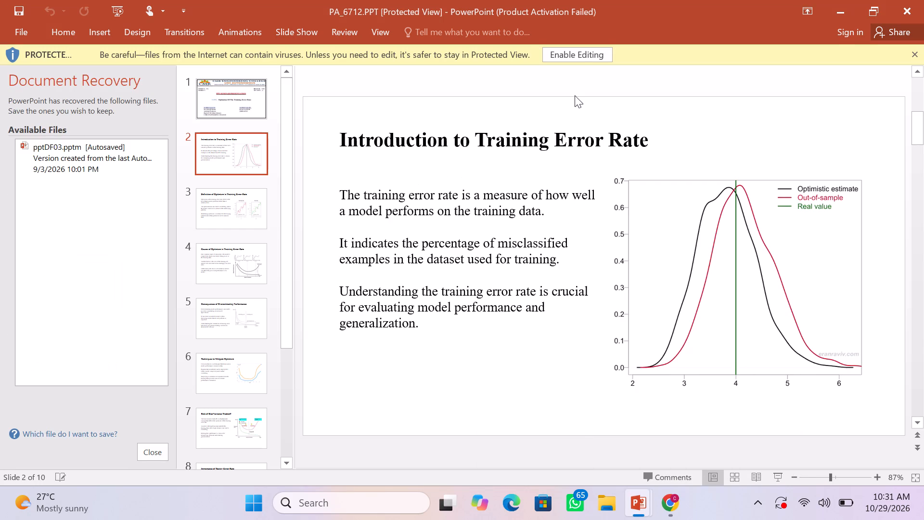
click(578, 58)
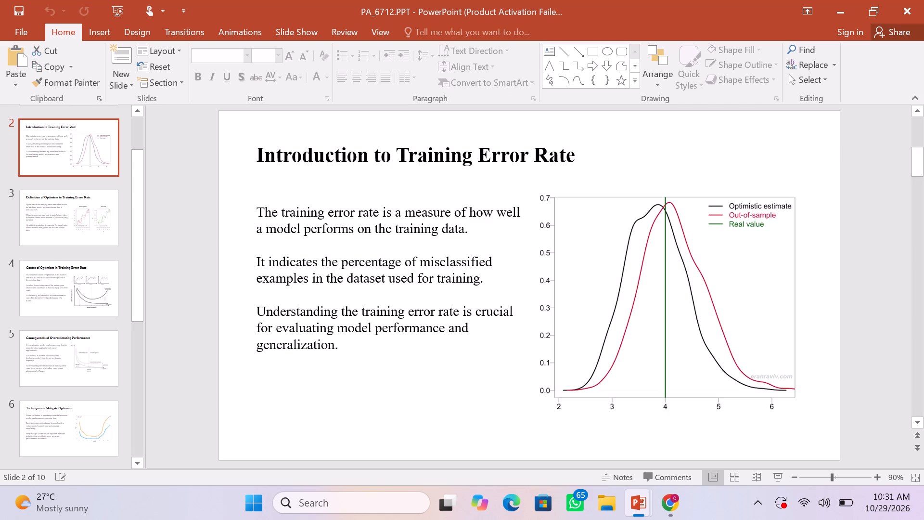
click(257, 208)
drag(257, 208, 358, 269)
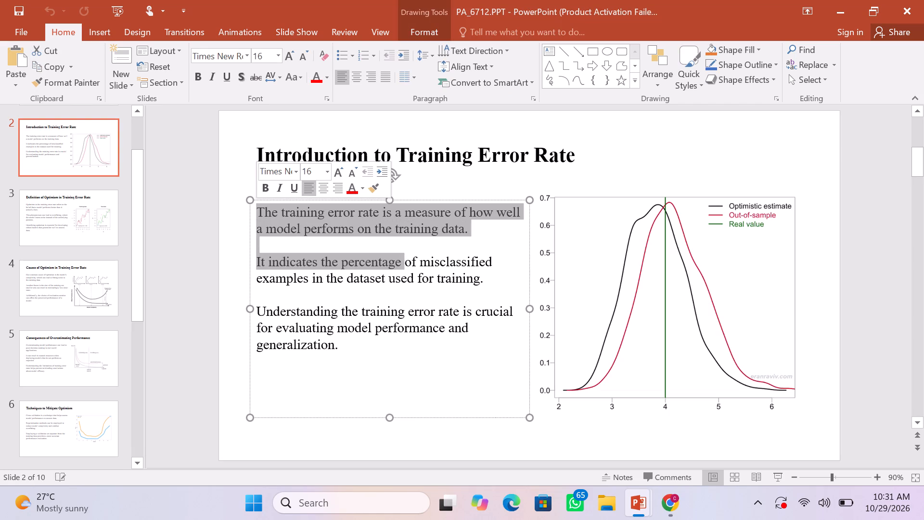
drag(358, 269, 434, 361)
click(400, 374)
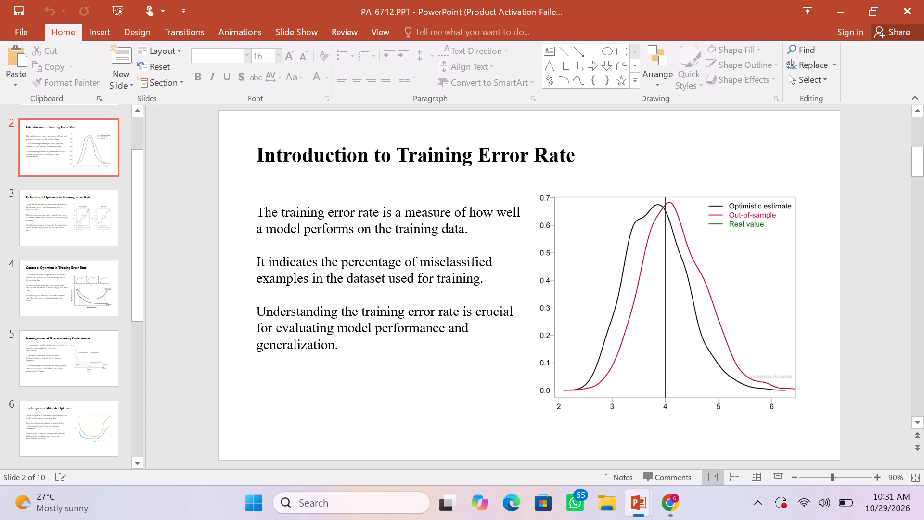
click(255, 153)
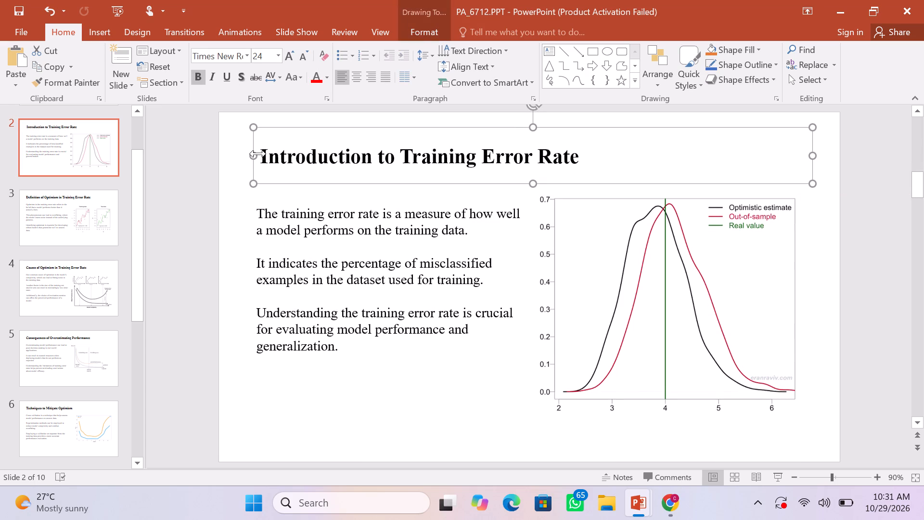
drag(273, 156, 288, 159)
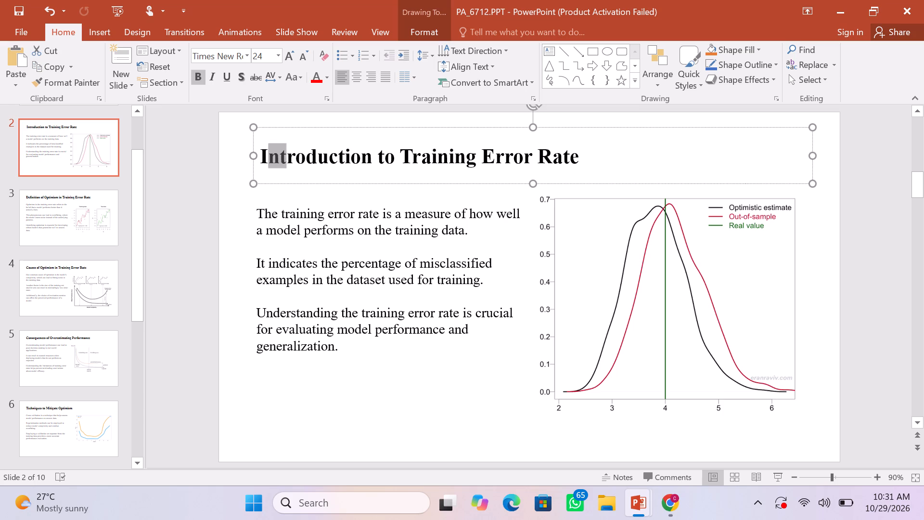
drag(288, 159, 528, 159)
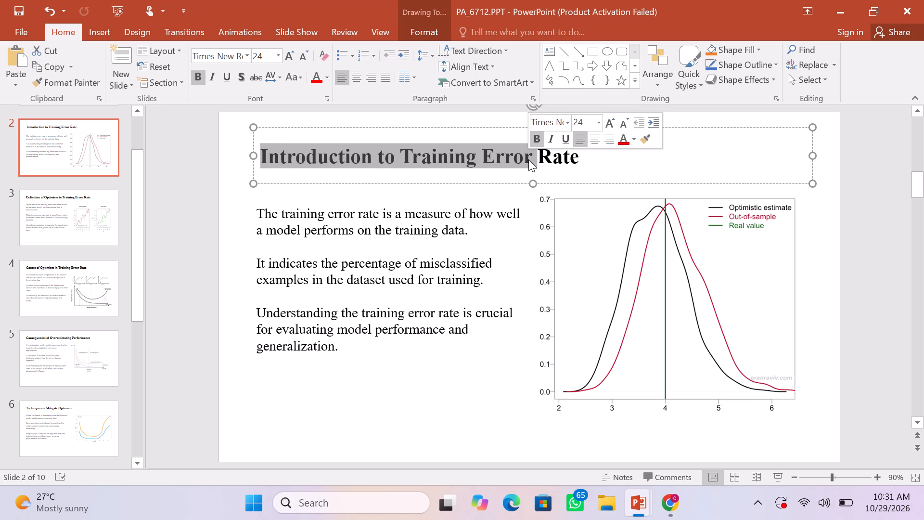
click(654, 156)
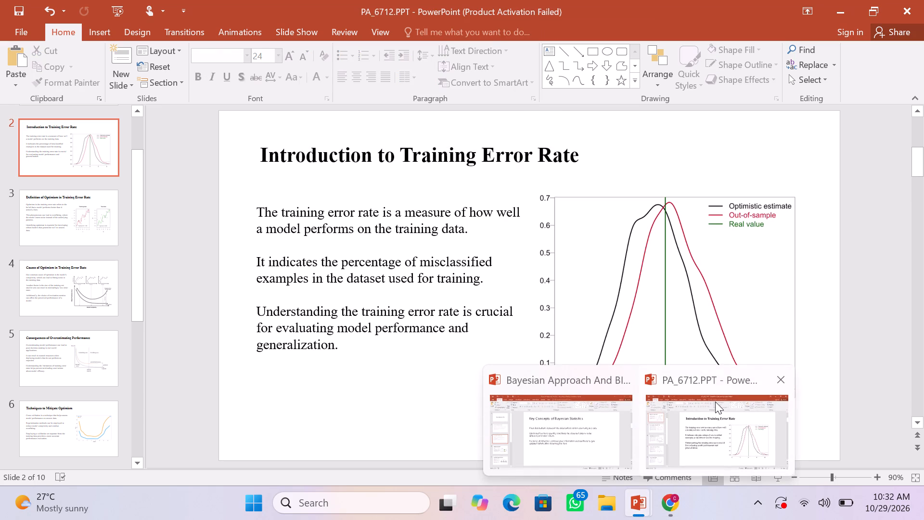
Return to Bayesian Approach And BIC and set the Introduction to Bayesian Approach slide's body text to Times New Roman.
click(715, 402)
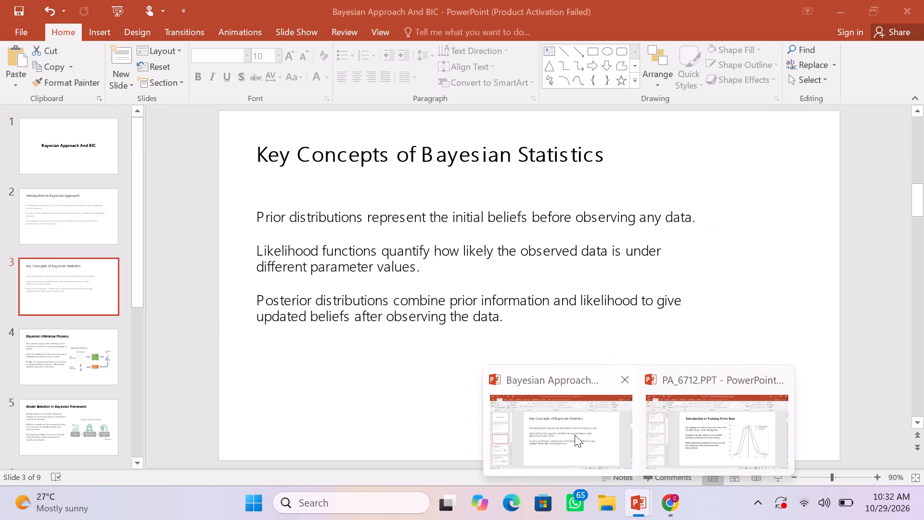
click(575, 435)
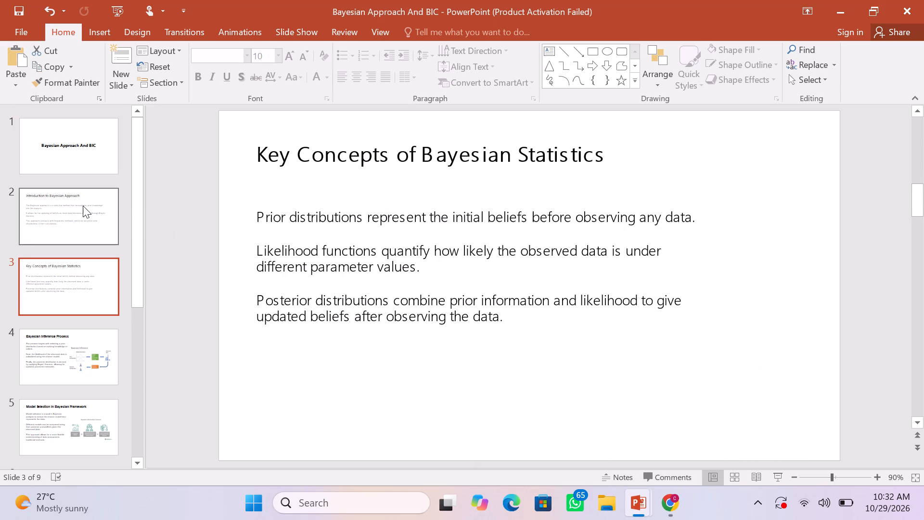
click(83, 206)
click(256, 206)
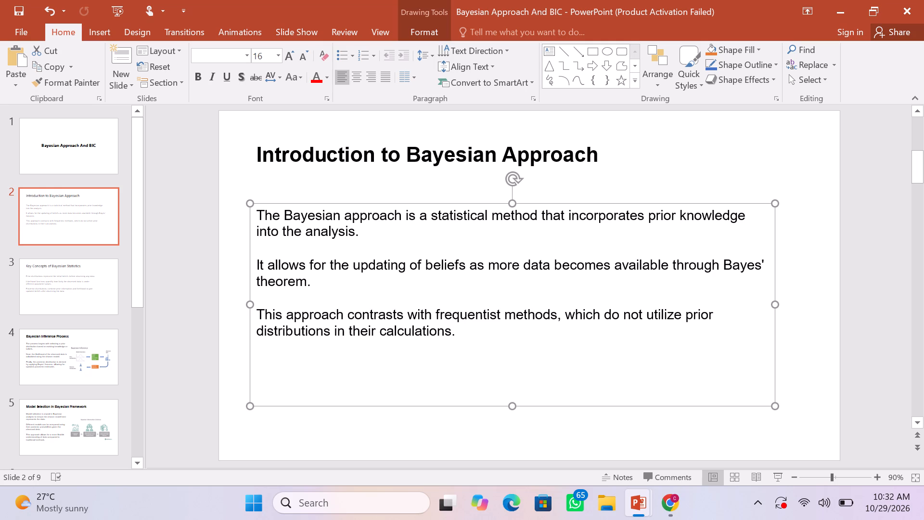
drag(256, 212, 270, 214)
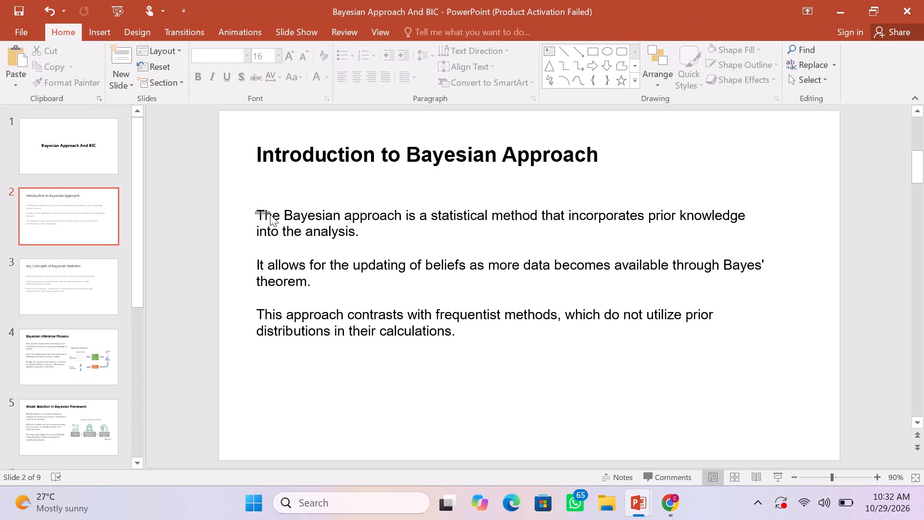
drag(270, 214, 473, 341)
drag(260, 214, 444, 355)
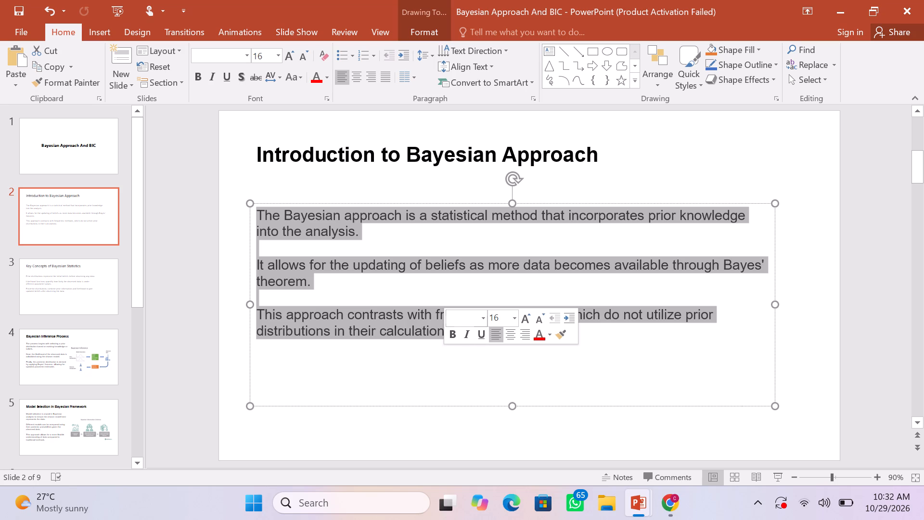
click(484, 320)
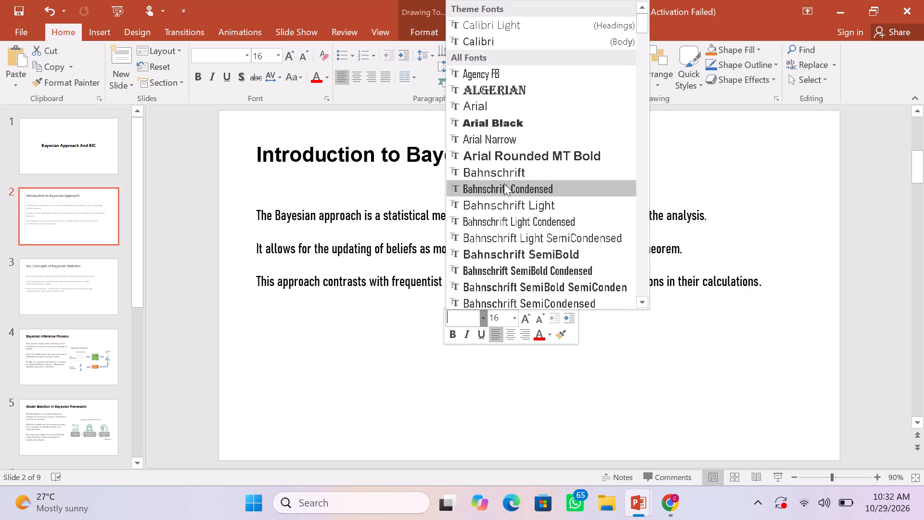
text(time)
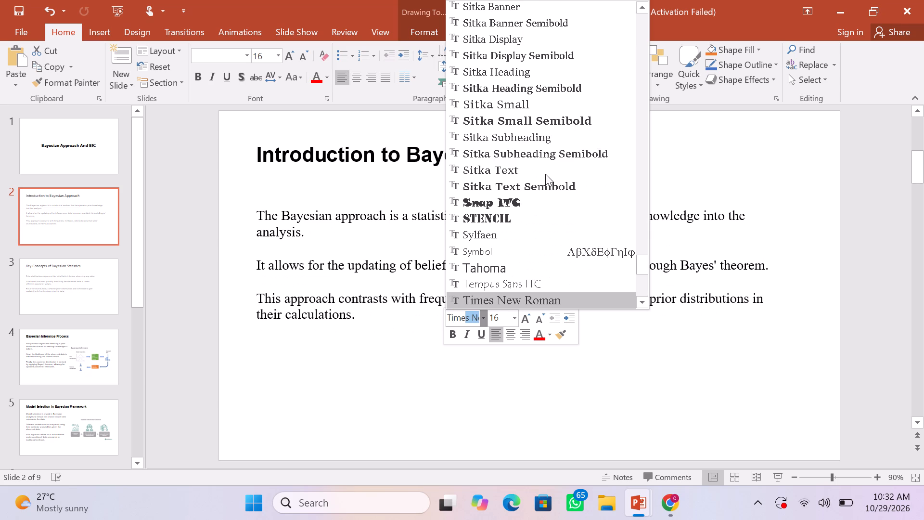
click(579, 302)
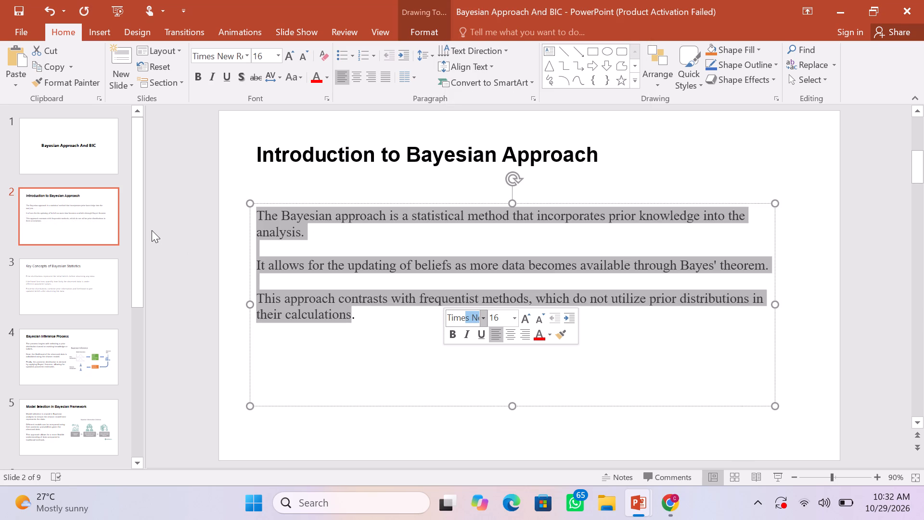
Set the body text on the Key Concepts of Bayesian Statistics slide to Times New Roman.
click(80, 280)
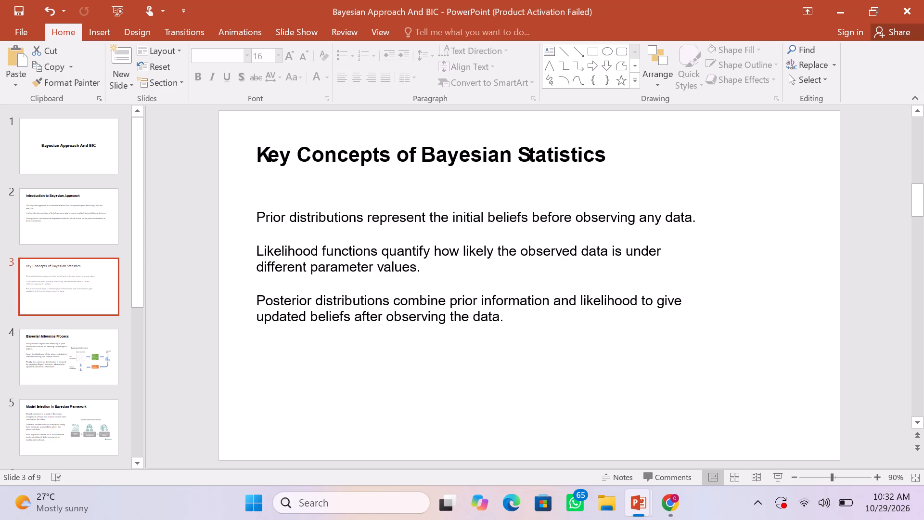
drag(257, 217, 496, 344)
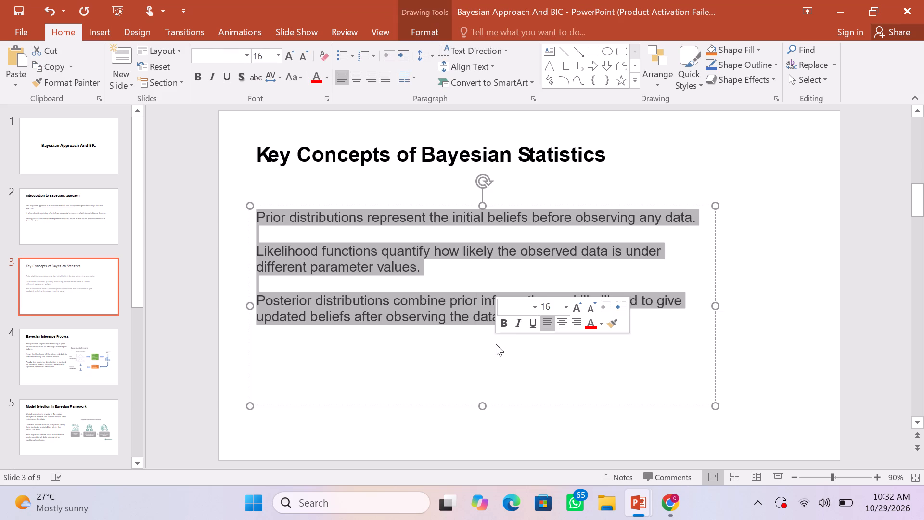
click(533, 305)
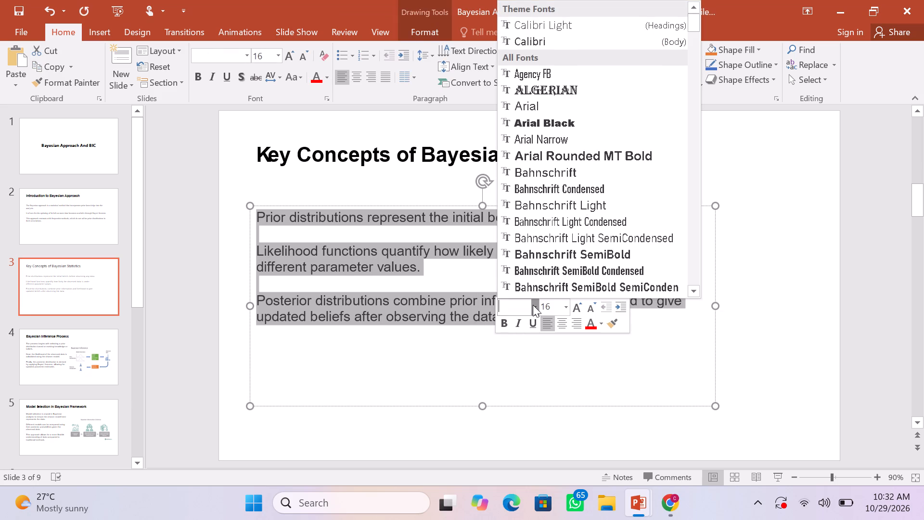
text(time)
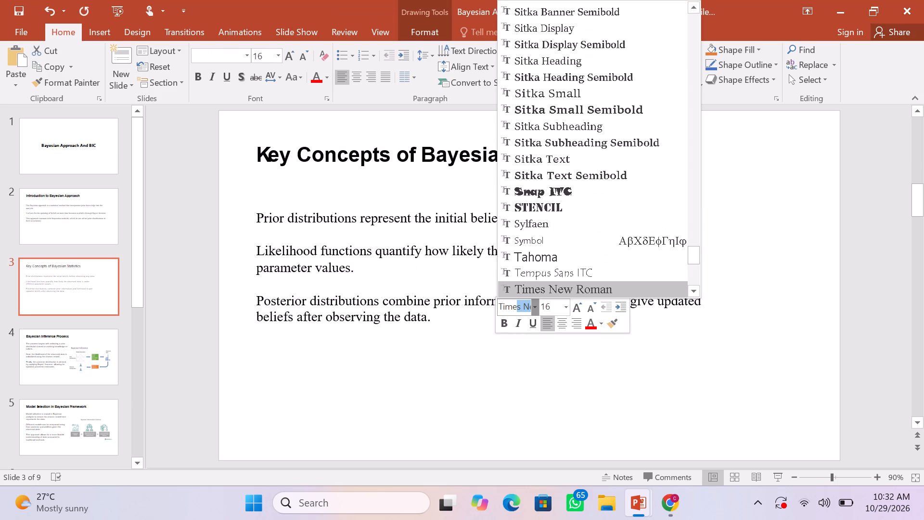
click(602, 284)
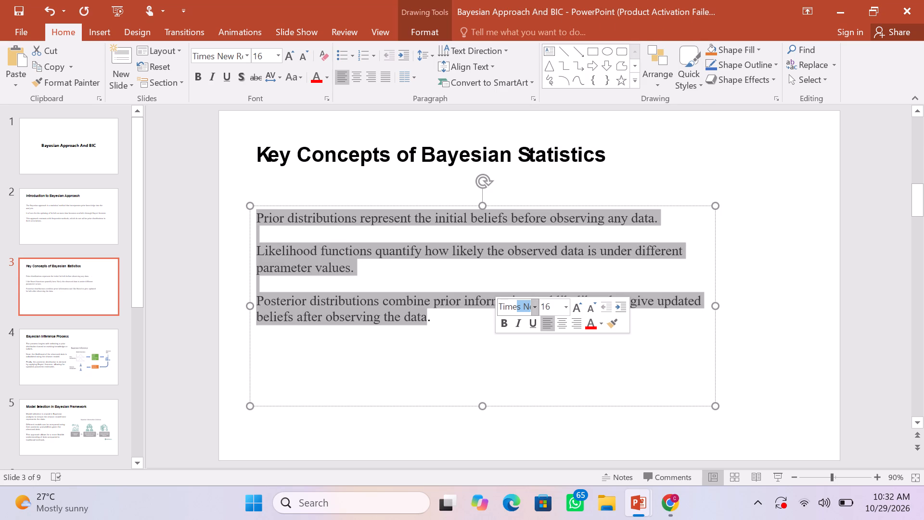
Set the title of the Key Concepts of Bayesian Statistics slide to Times New Roman.
drag(256, 152, 354, 158)
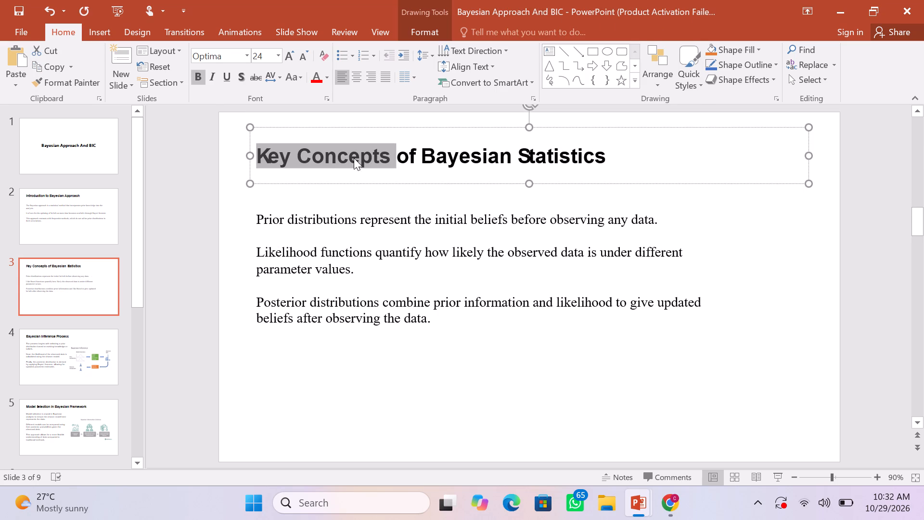
drag(354, 158, 612, 152)
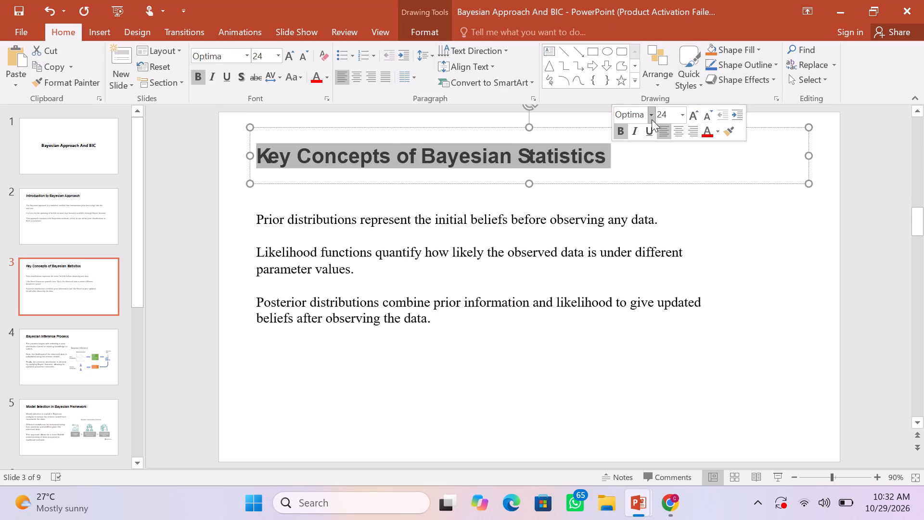
click(652, 119)
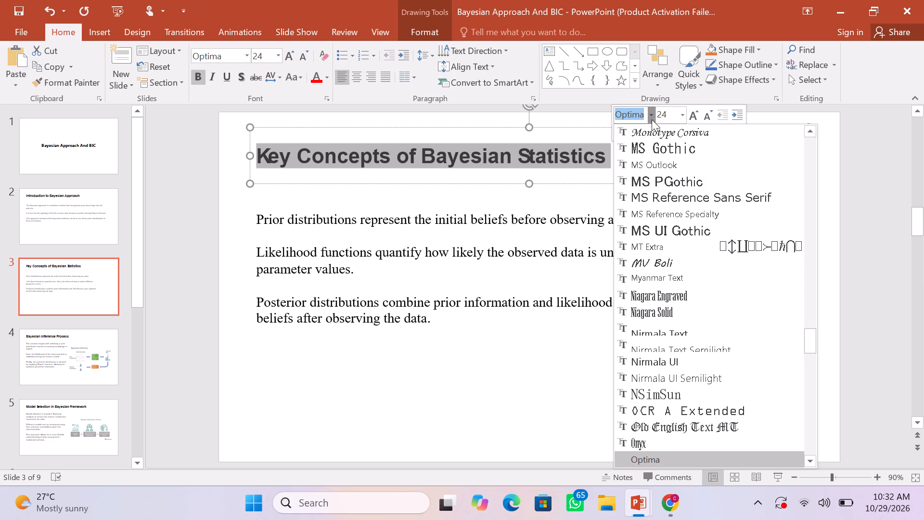
text(tim)
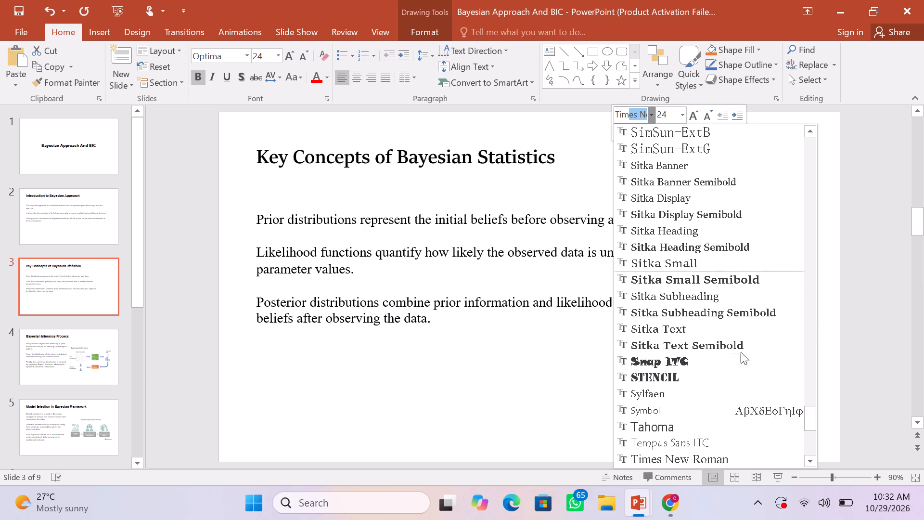
click(745, 459)
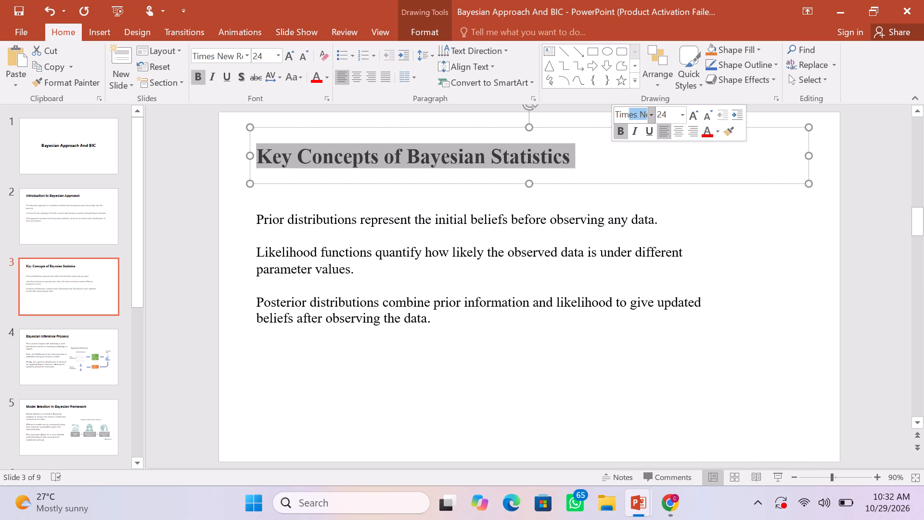
Set the title of the Introduction to Bayesian Approach slide to Times New Roman.
click(95, 224)
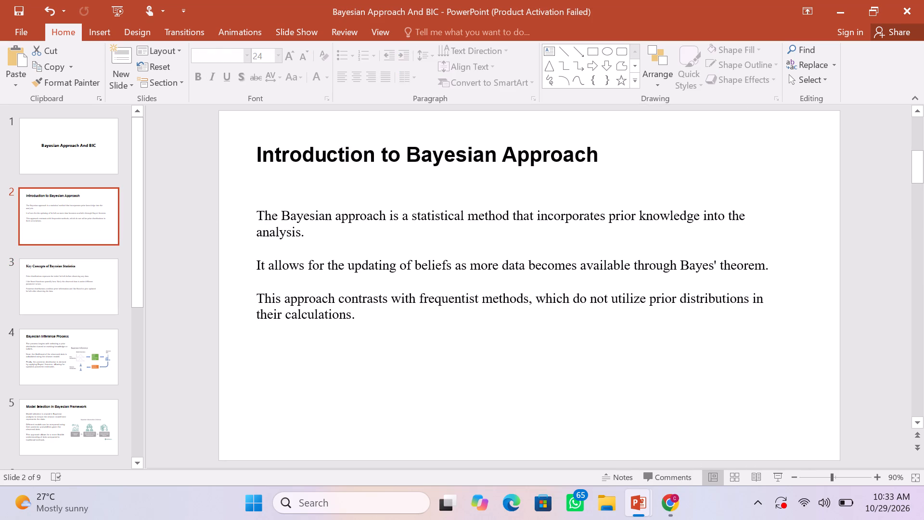
drag(258, 151, 618, 172)
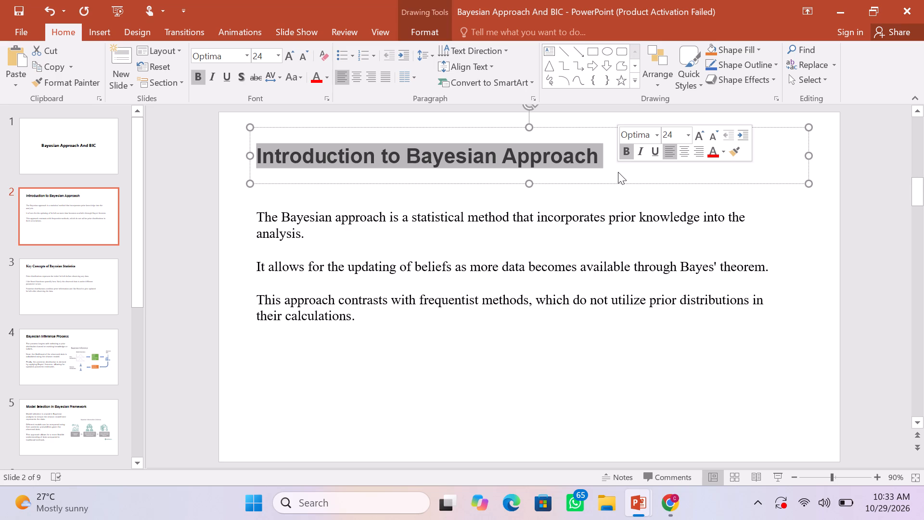
click(659, 136)
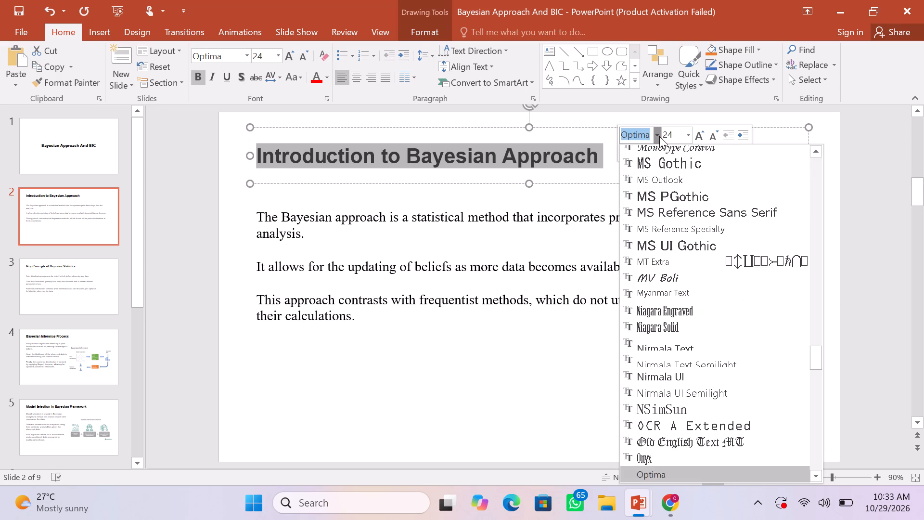
text(tim)
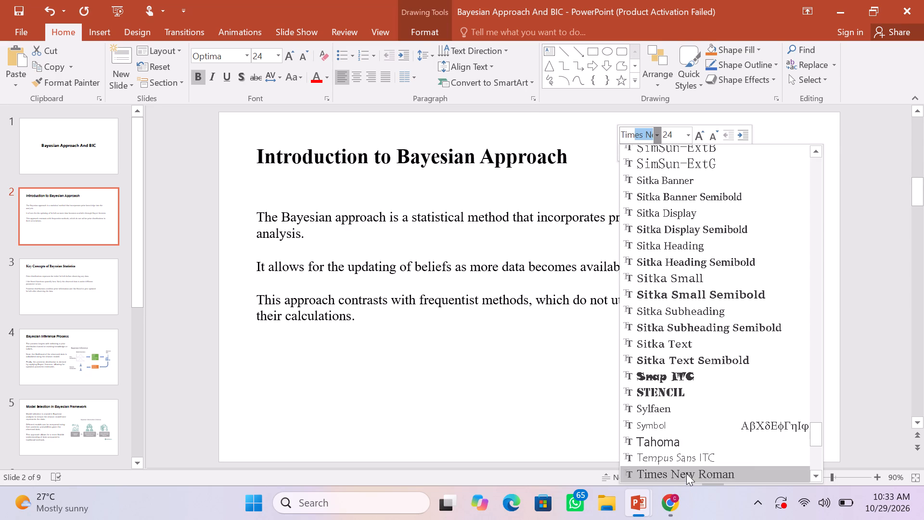
click(686, 473)
Set the body text on the Bayesian Inference Process slide to Times New Roman.
click(77, 345)
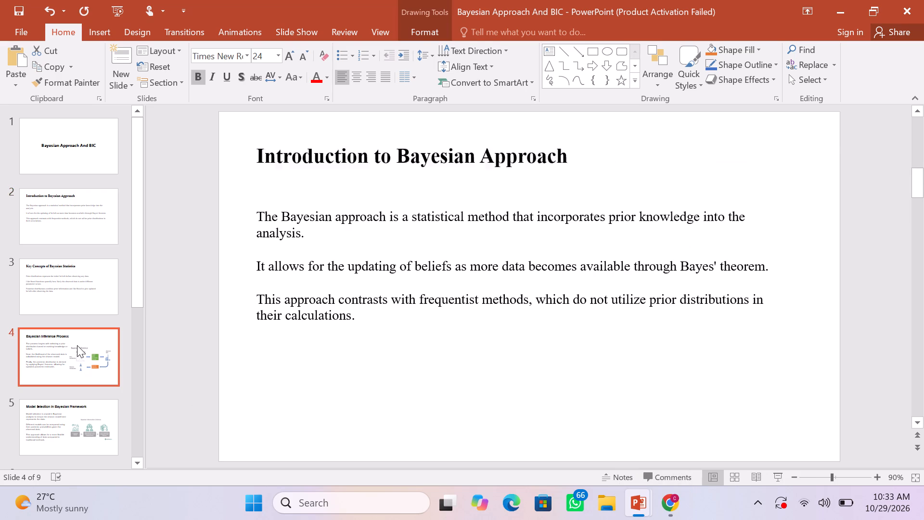
drag(258, 194, 317, 251)
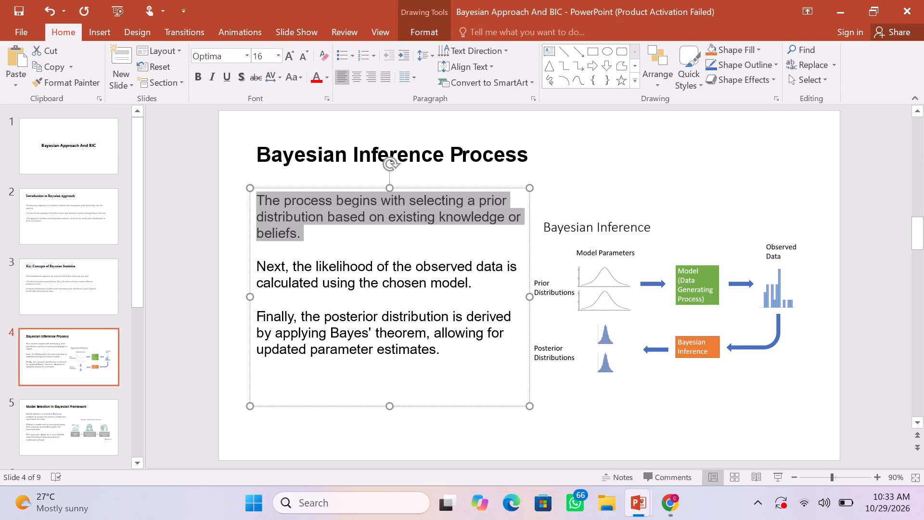
drag(317, 251, 440, 353)
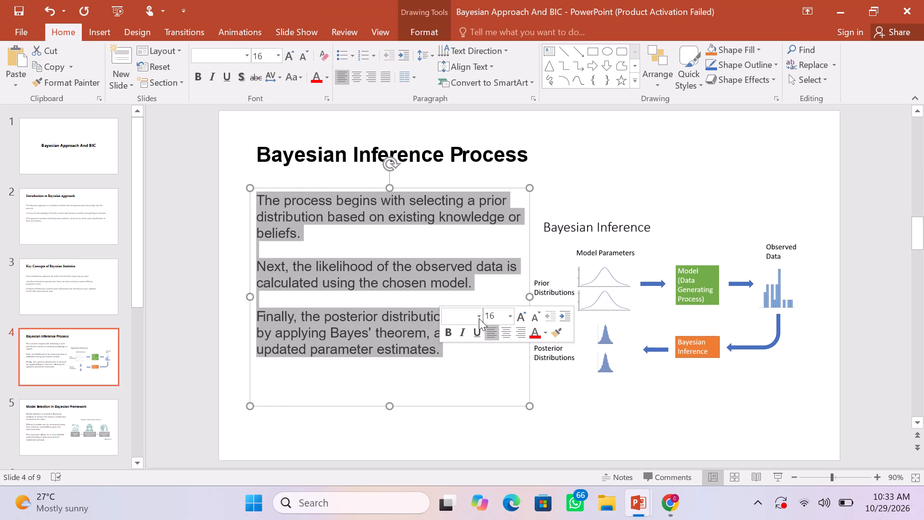
click(479, 318)
text(time)
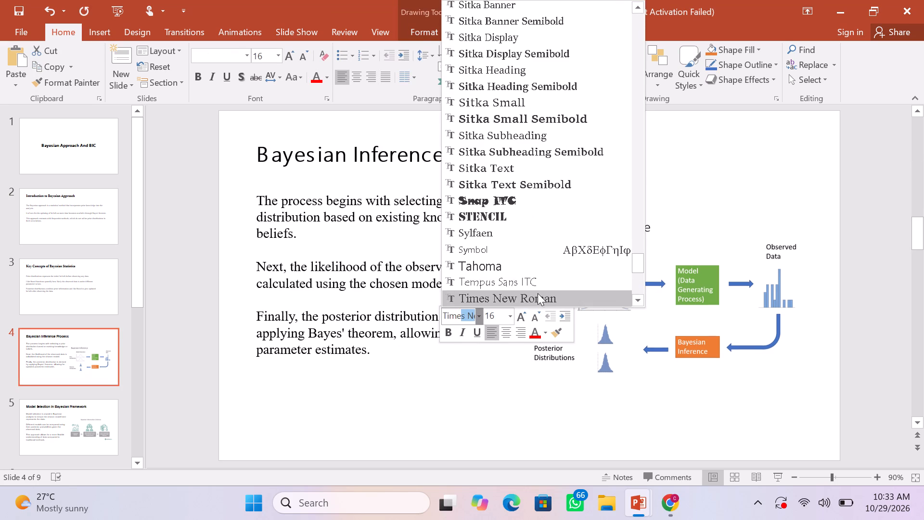
click(539, 295)
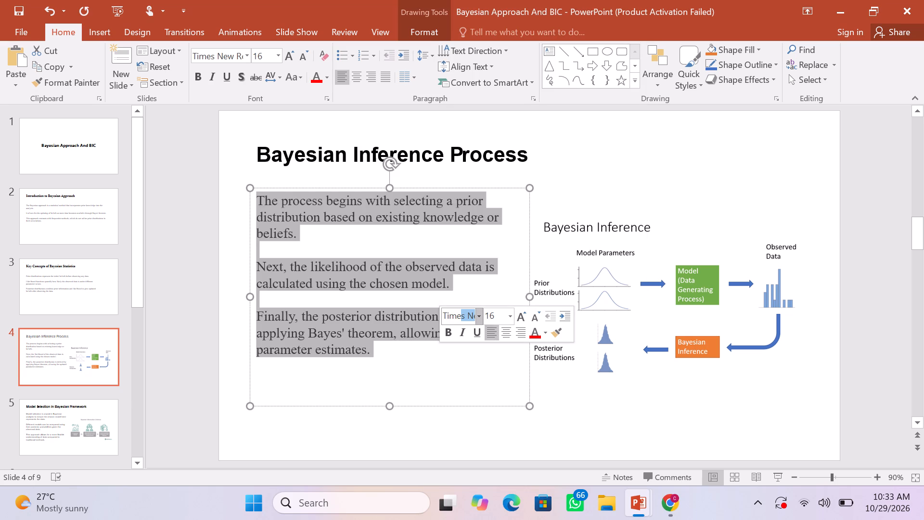
Set the title of the Bayesian Inference Process slide to Times New Roman.
click(254, 153)
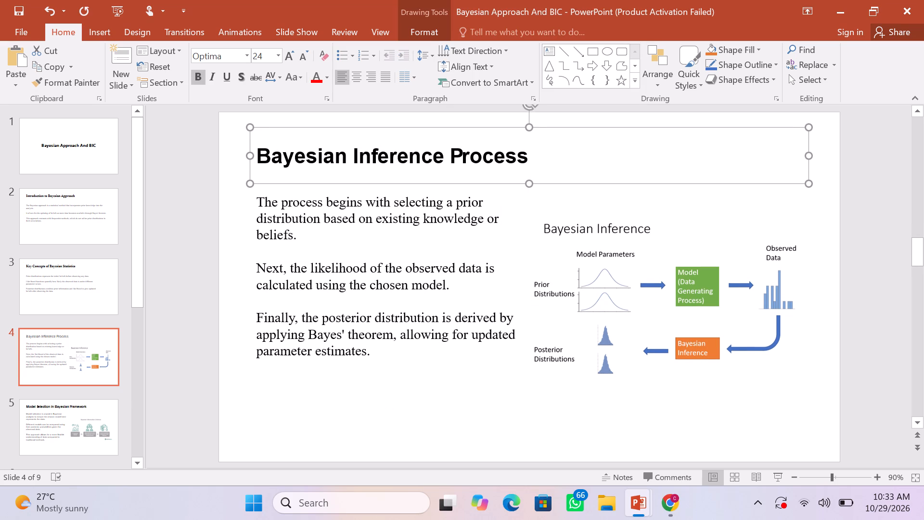
drag(257, 155, 513, 165)
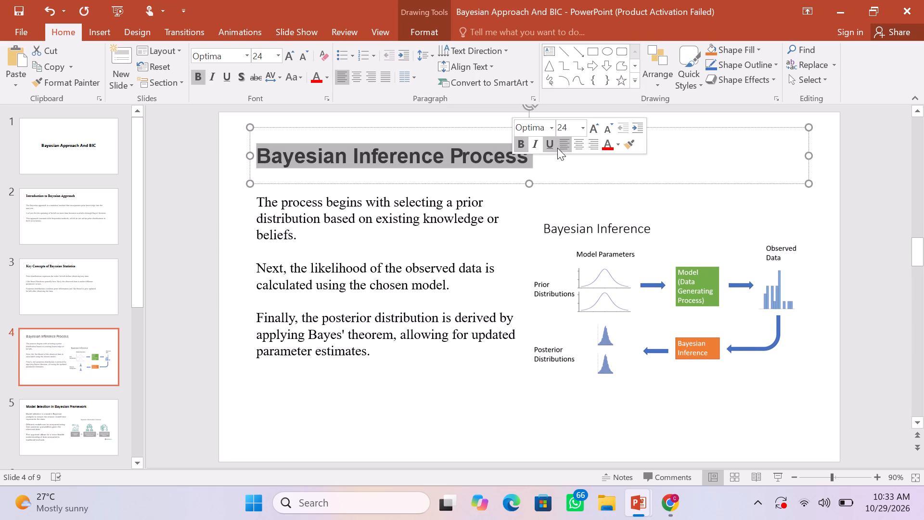
click(553, 125)
text(time)
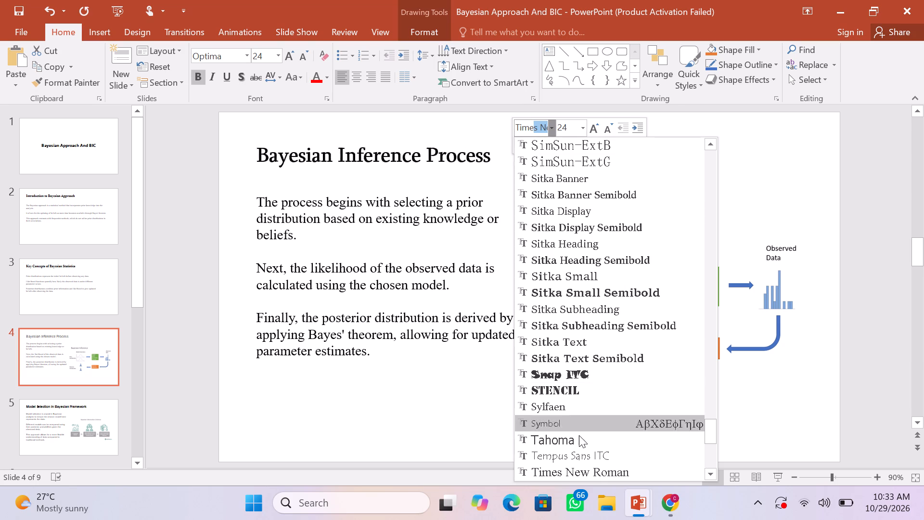
click(586, 466)
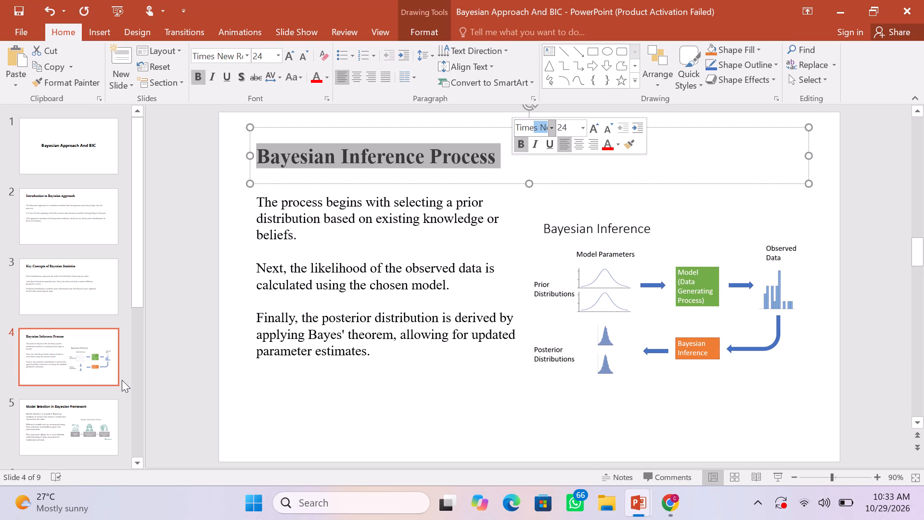
click(122, 380)
Set the body text on the Model Selection in Bayesian Framework slide to Times New Roman.
click(68, 430)
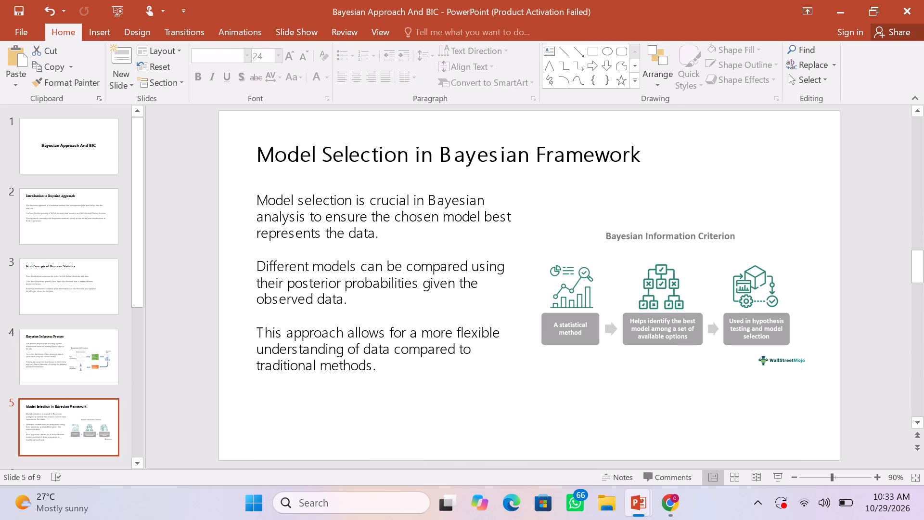
drag(256, 197, 424, 377)
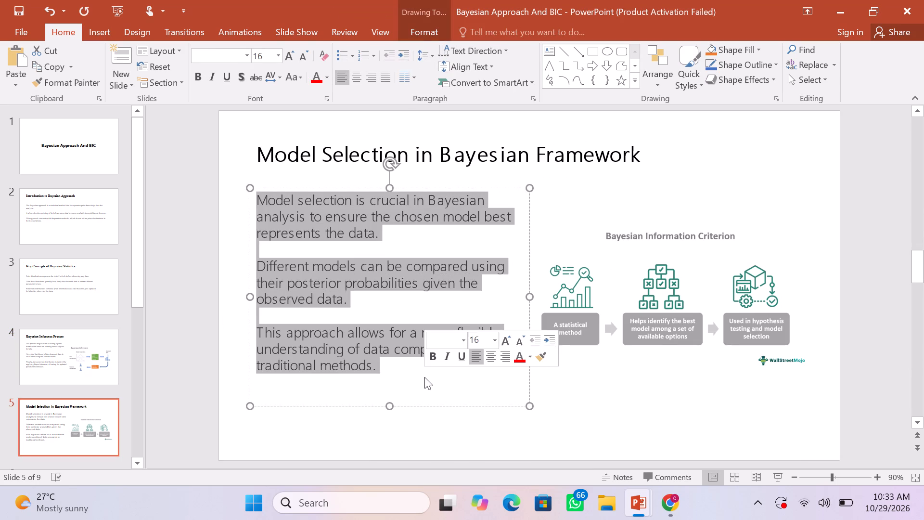
click(461, 338)
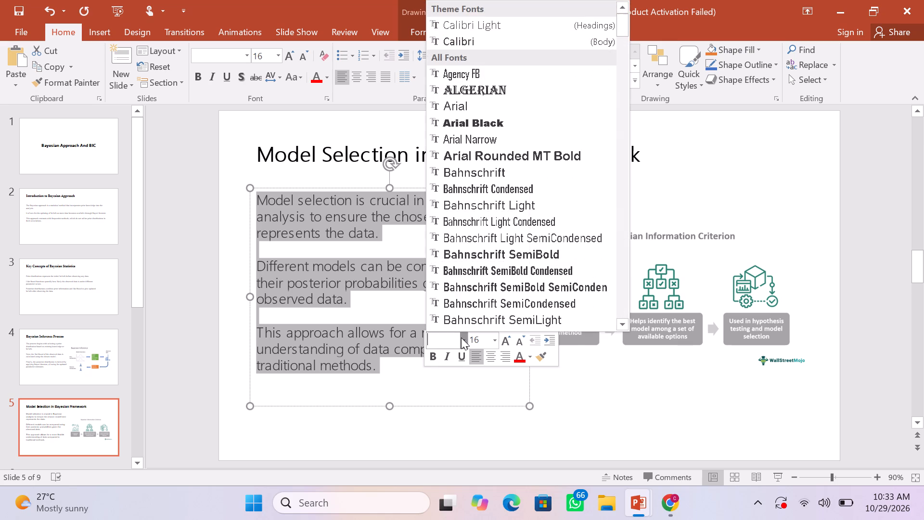
text(time)
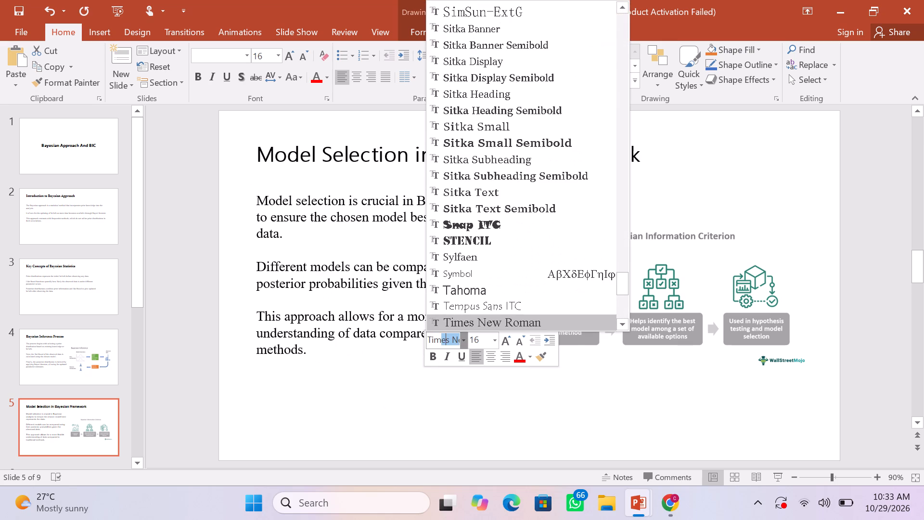
click(503, 323)
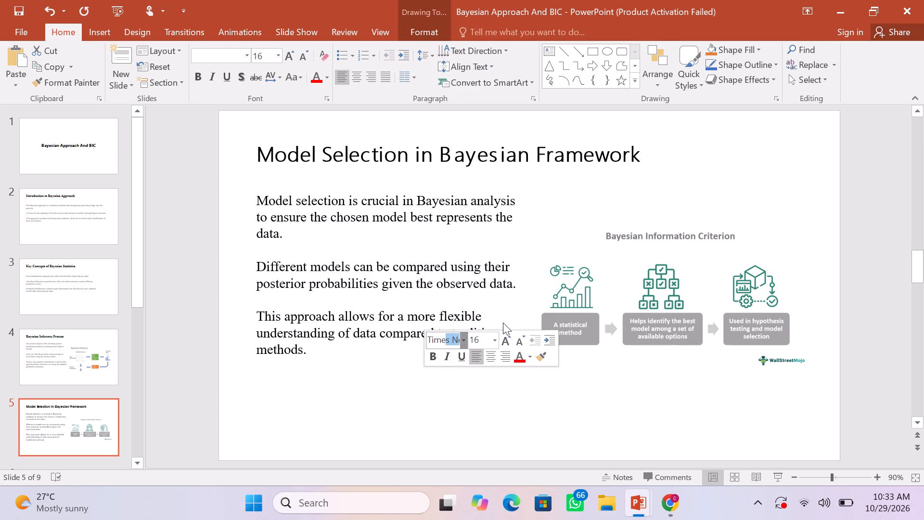
Set the title of the Model Selection in Bayesian Framework slide to Times New Roman.
drag(256, 150, 379, 168)
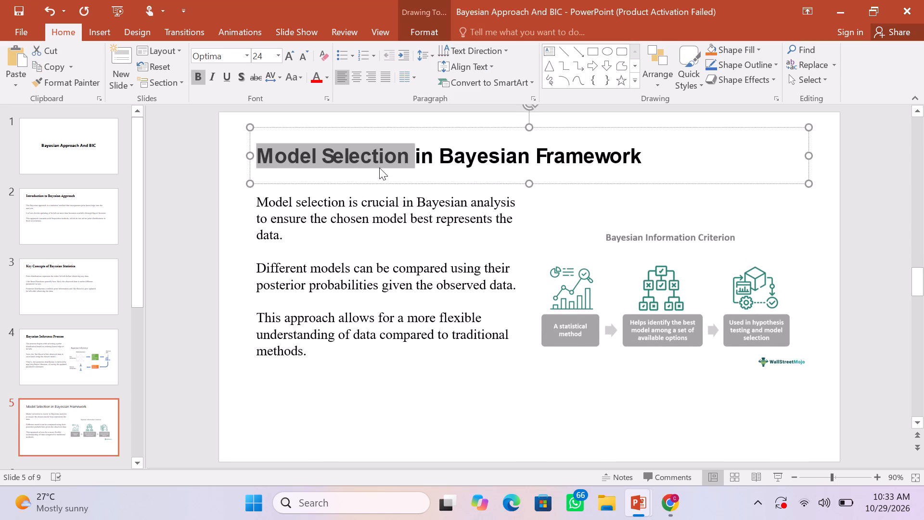
drag(379, 168, 626, 161)
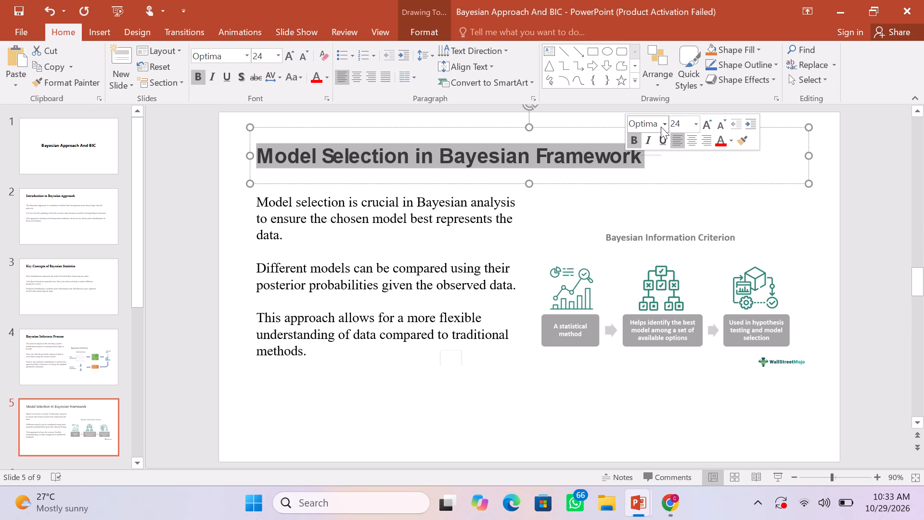
click(664, 123)
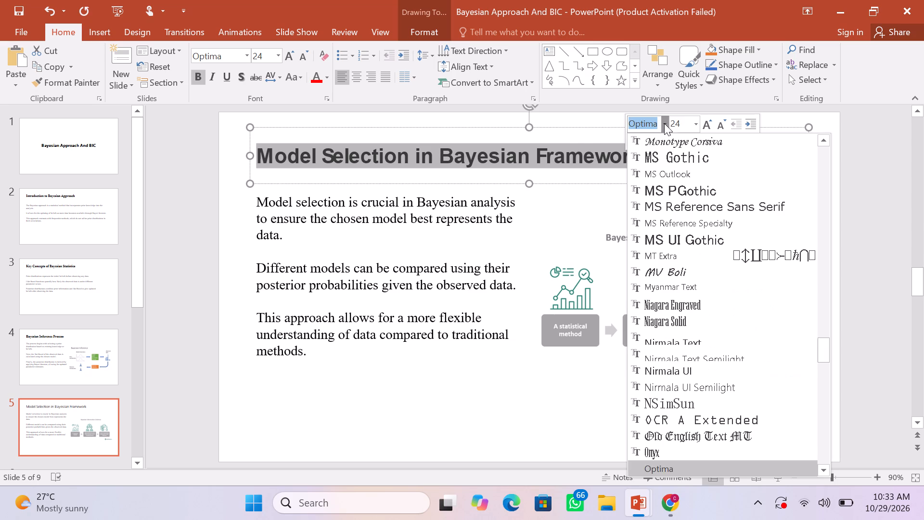
text(time)
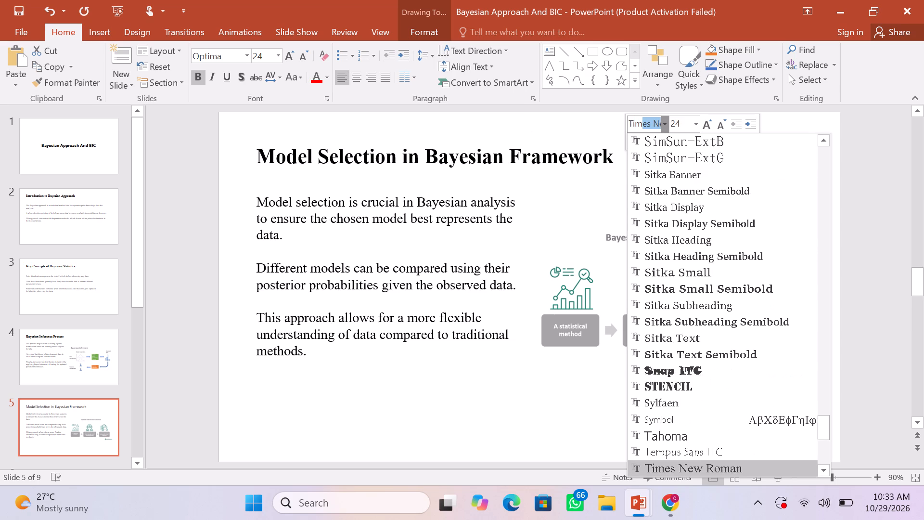
click(686, 464)
Set the body text on the Introduction to Bayesian Information Criterion (BIC) slide to Times New Roman.
scroll(80, 449, down, 2)
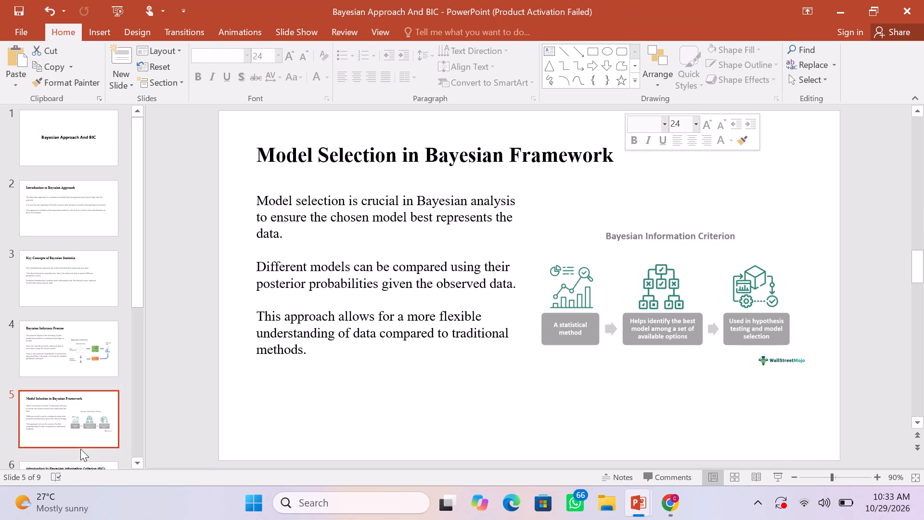
scroll(80, 449, down, 2)
click(87, 351)
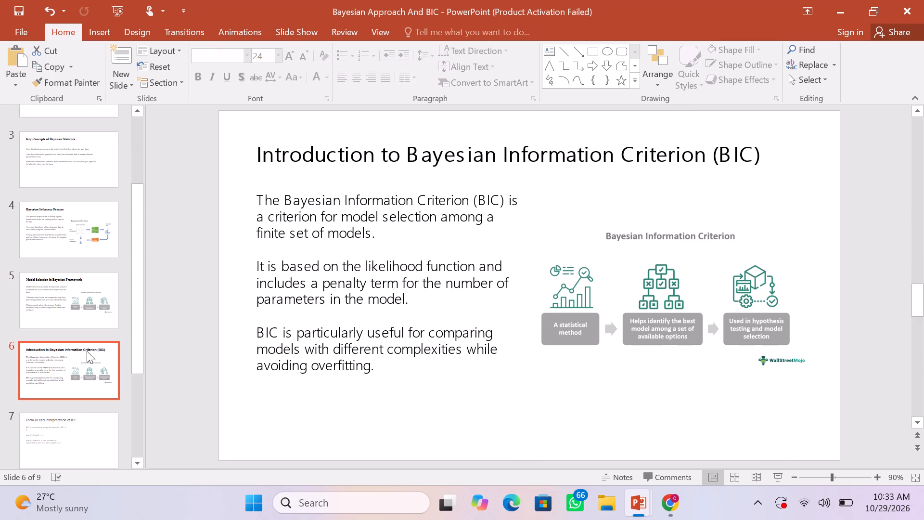
drag(256, 200, 333, 274)
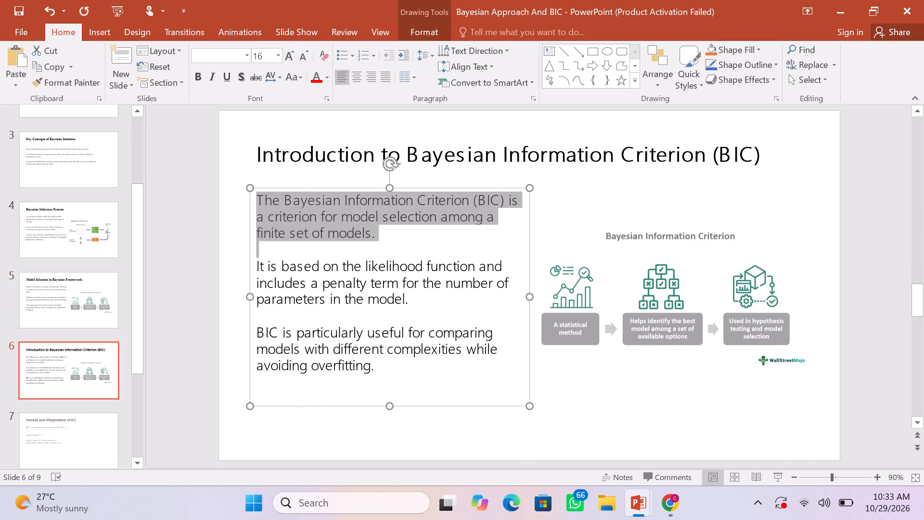
drag(333, 274, 425, 386)
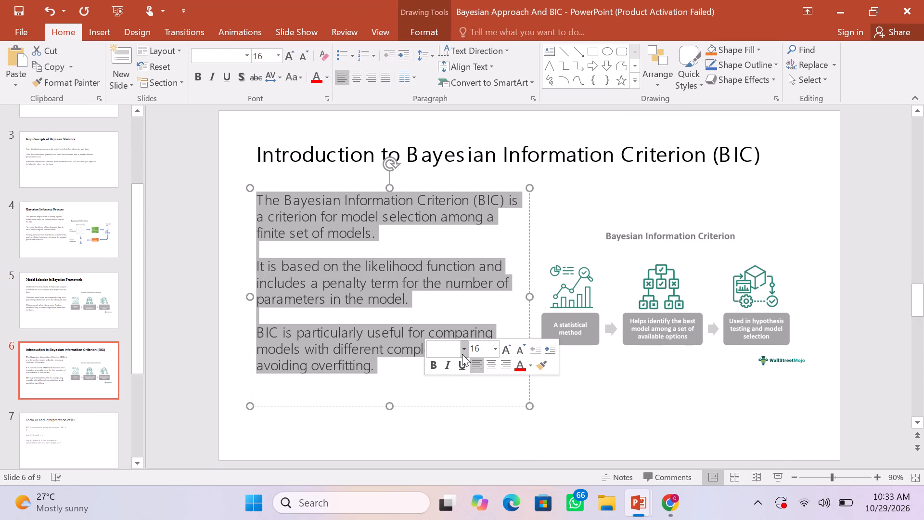
click(462, 354)
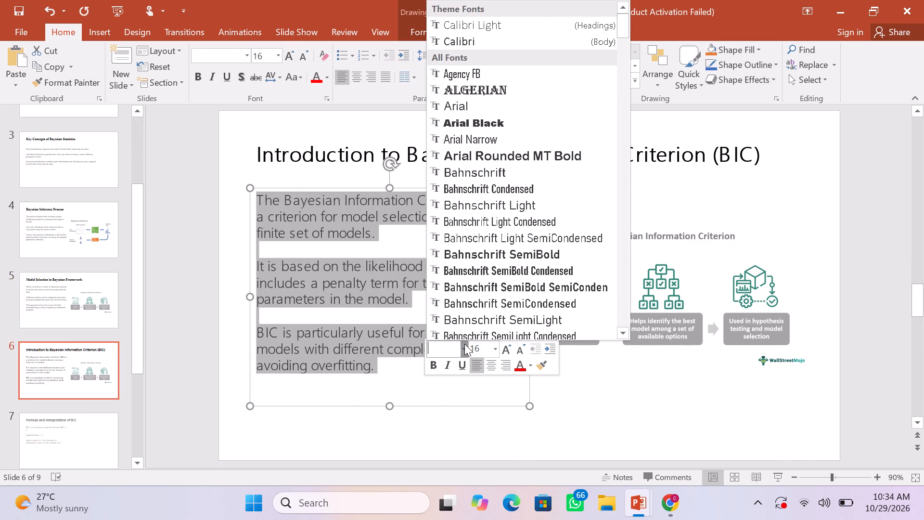
text(tim)
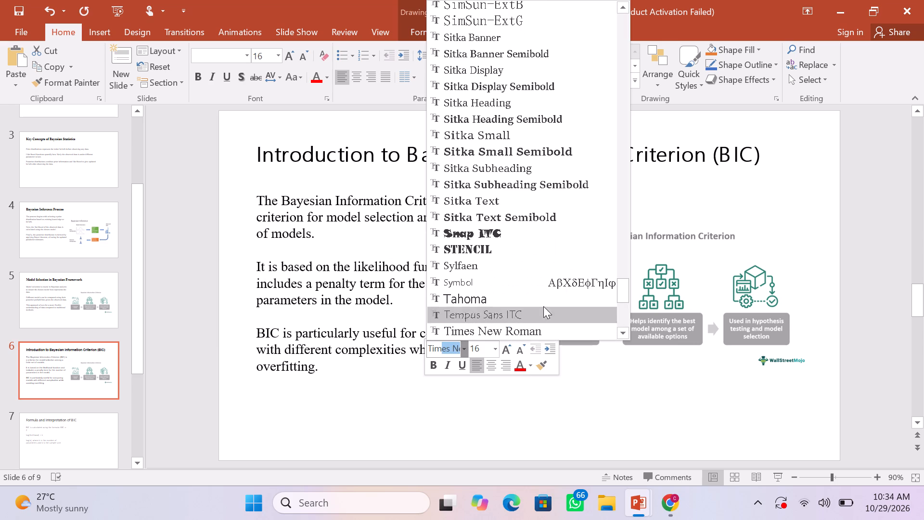
click(543, 328)
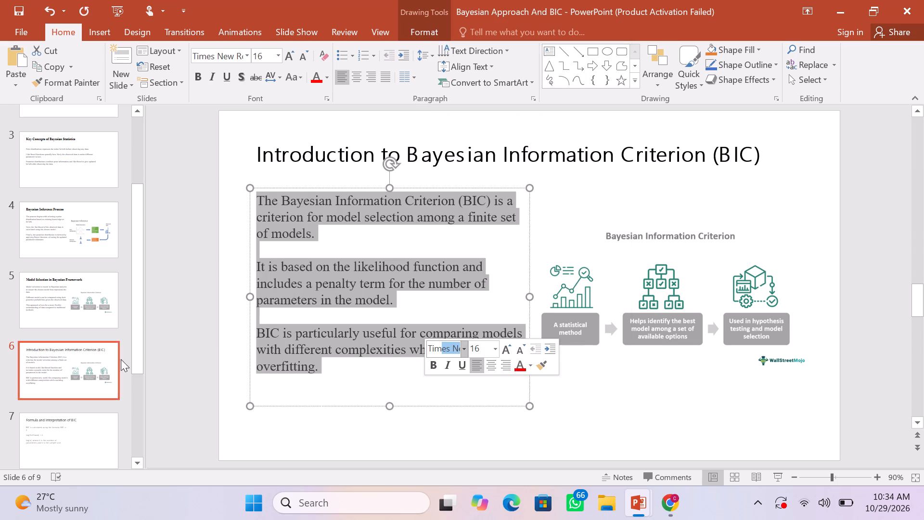
Set the title of the Introduction to Bayesian Information Criterion (BIC) slide to Times New Roman.
drag(258, 152, 473, 165)
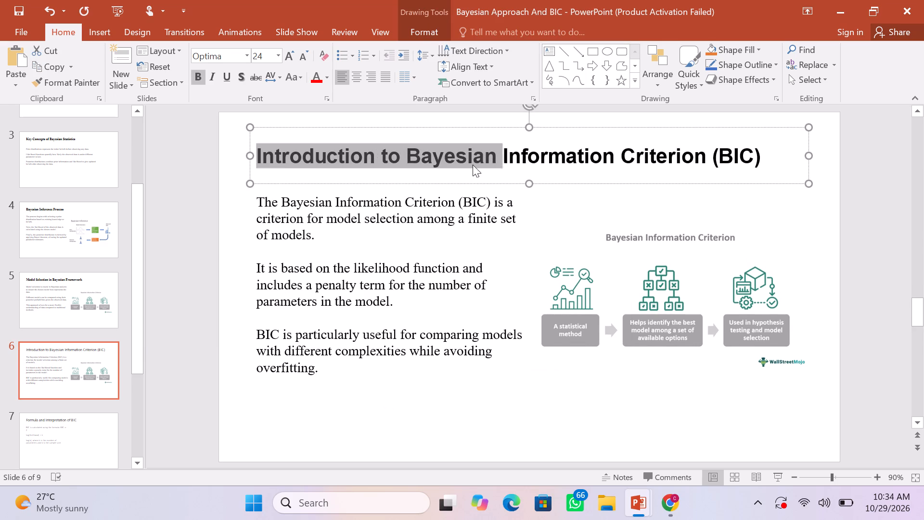
drag(473, 165, 765, 149)
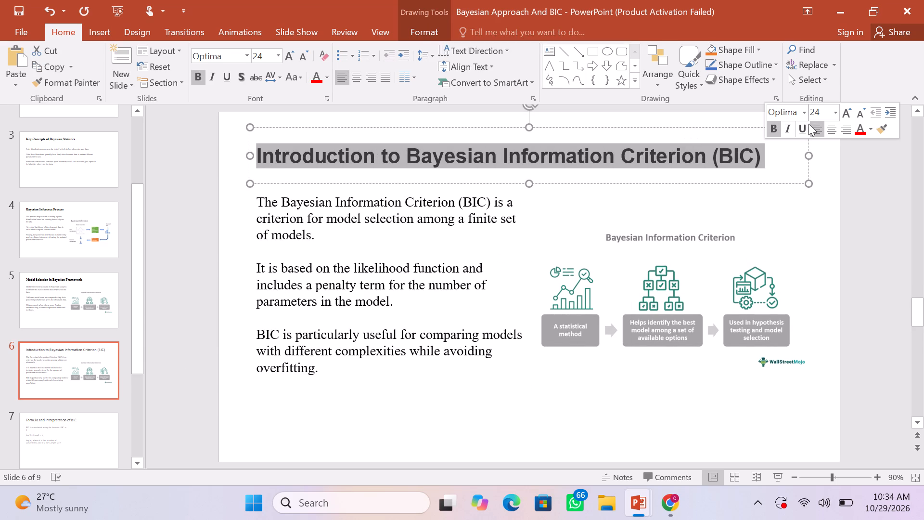
click(803, 113)
text(tim)
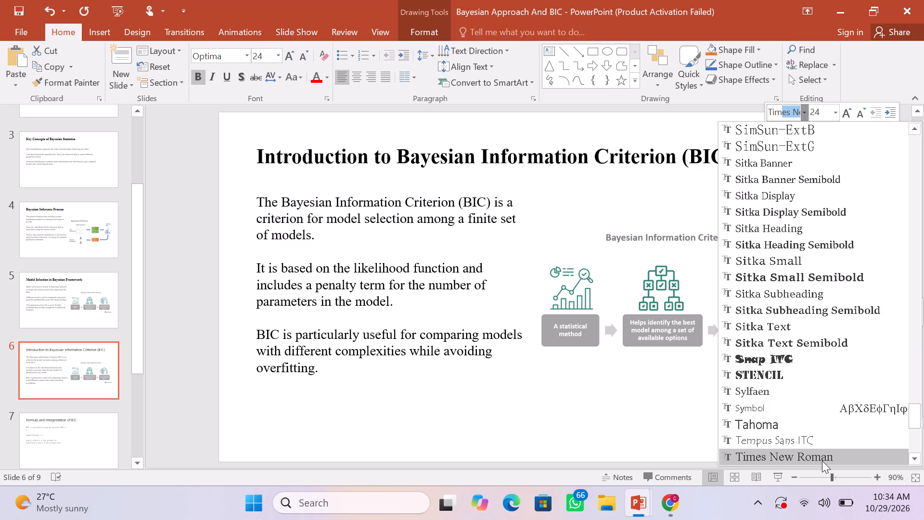
click(822, 461)
Set the body text on the Formula and Interpretation of BIC slide to Times New Roman.
click(86, 435)
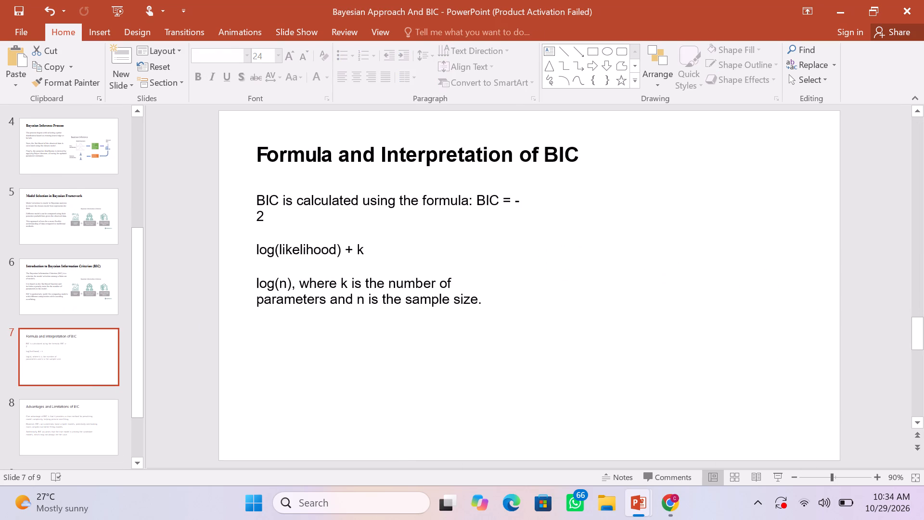
drag(256, 199, 481, 328)
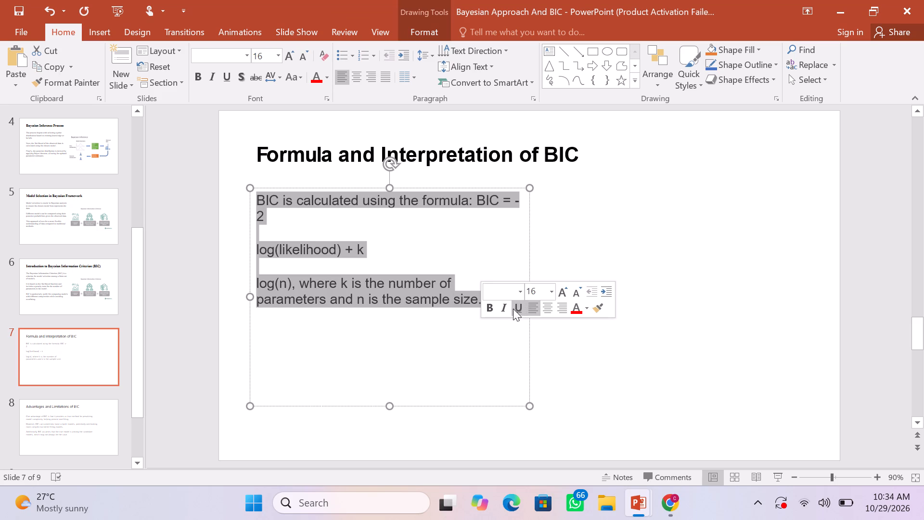
click(523, 293)
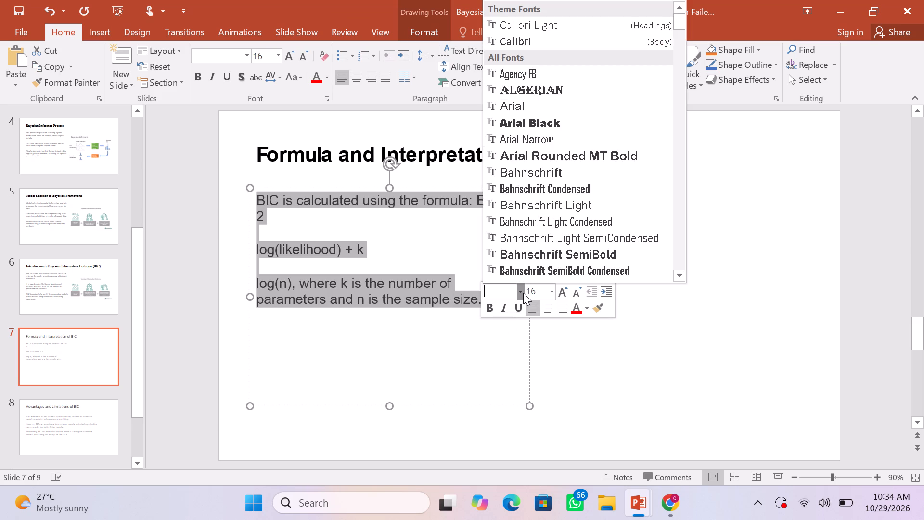
text(tim)
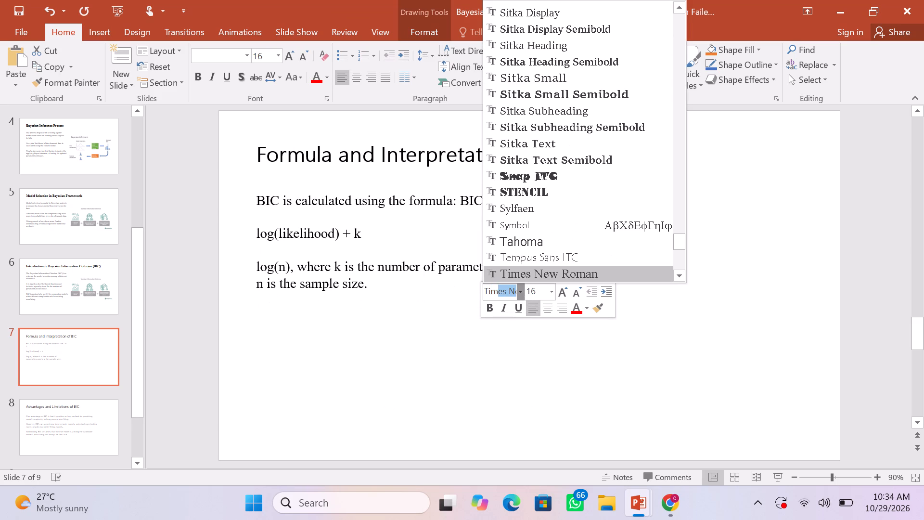
click(591, 273)
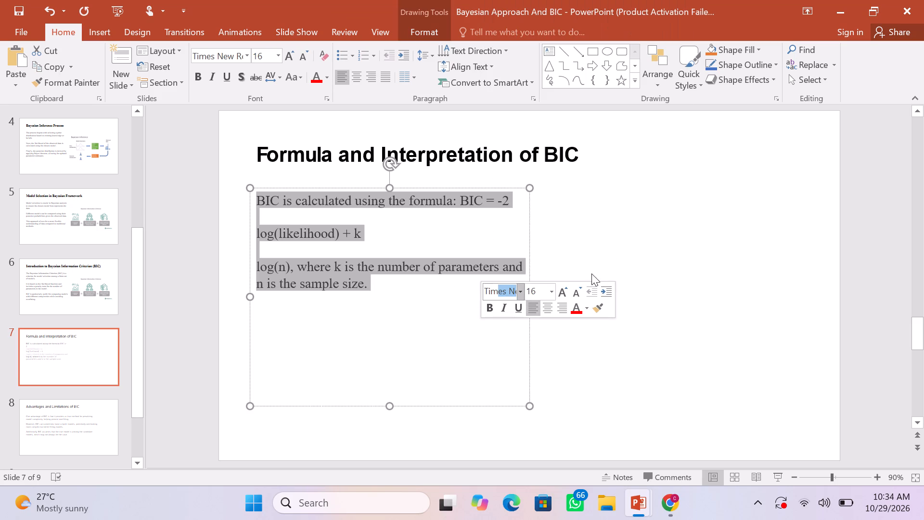
Set the title of the Formula and Interpretation of BIC slide to Times New Roman.
drag(255, 149, 342, 155)
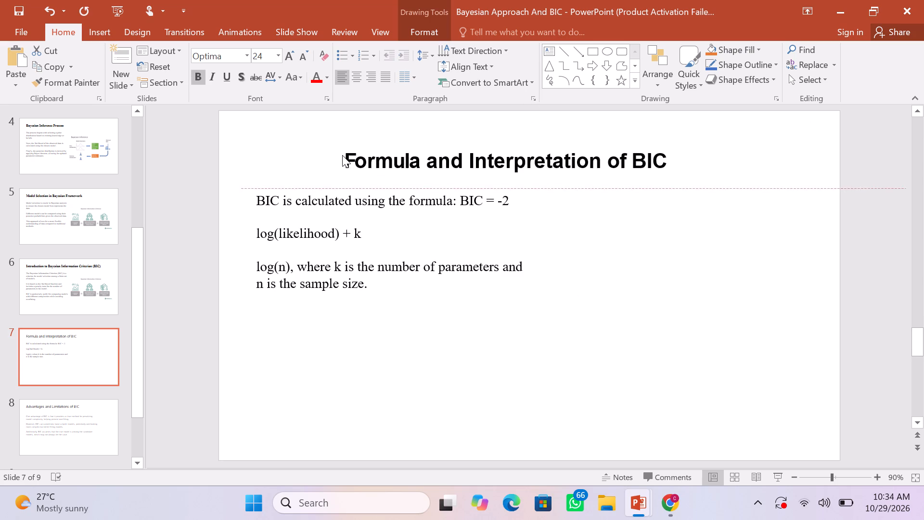
drag(342, 155, 254, 154)
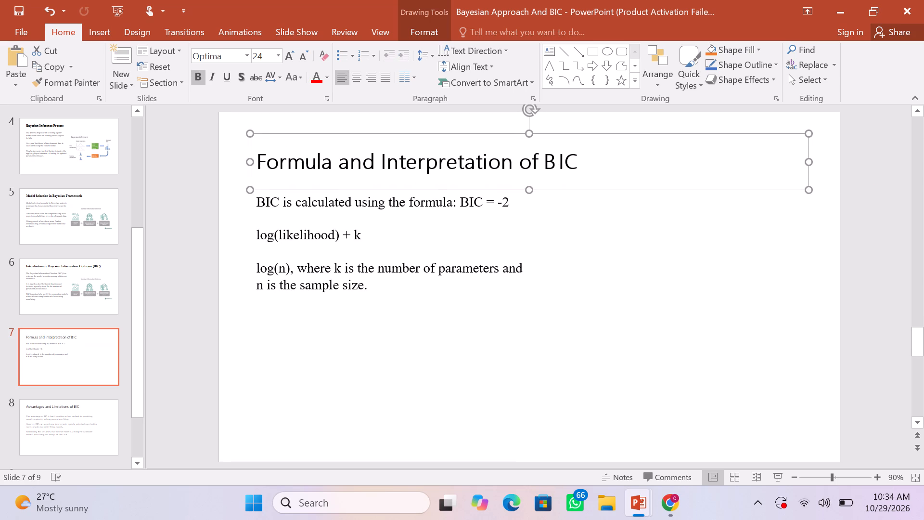
drag(257, 160, 575, 172)
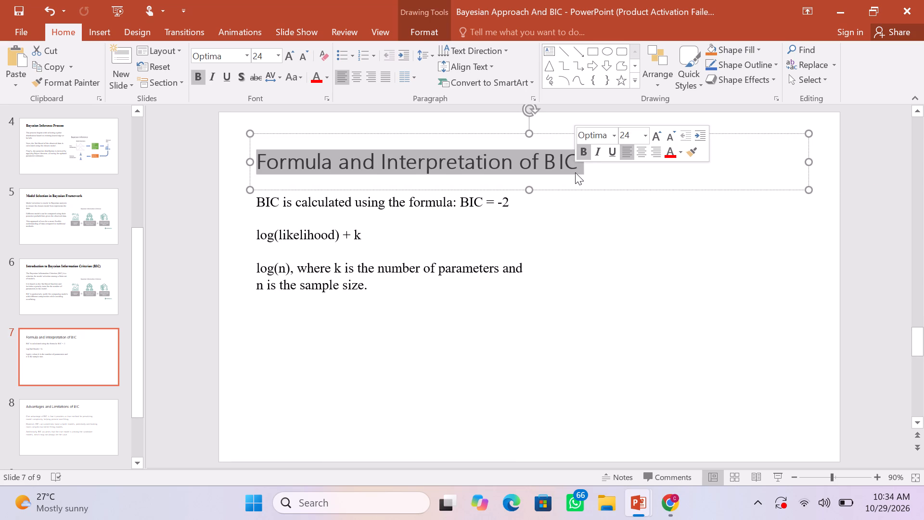
click(616, 131)
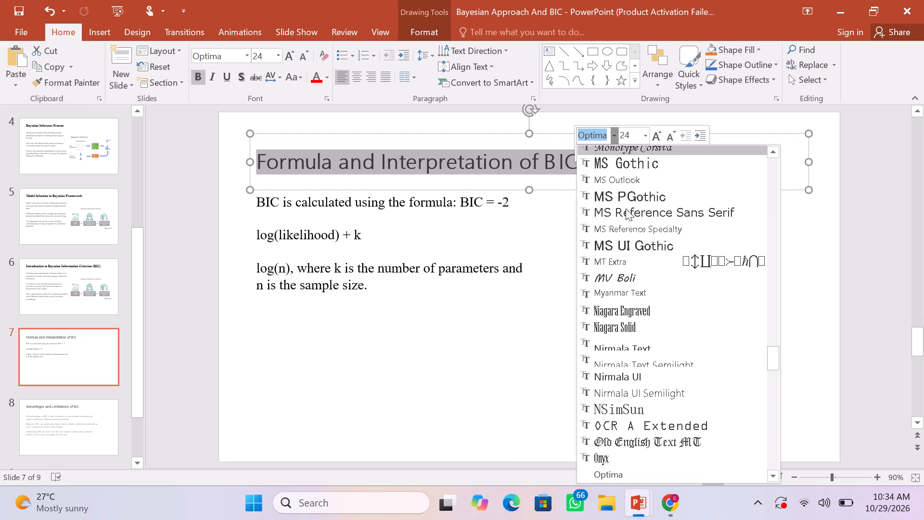
text(tim)
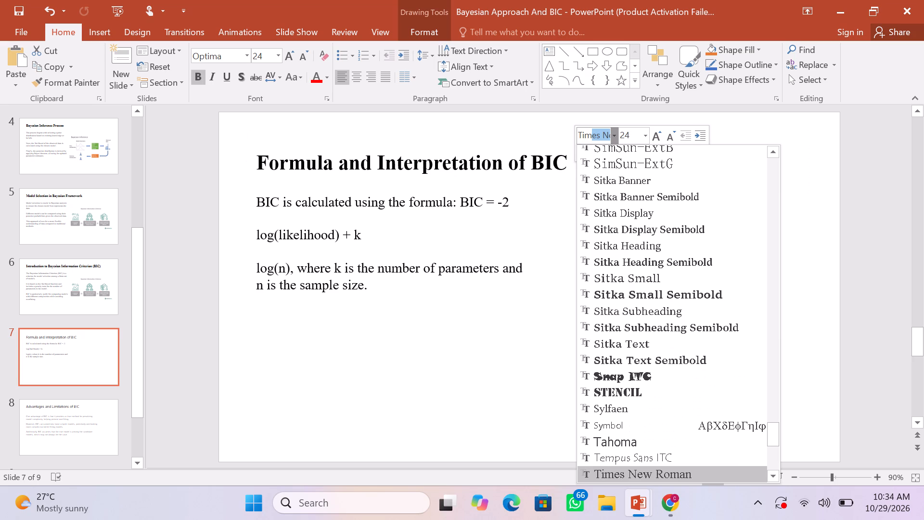
click(692, 472)
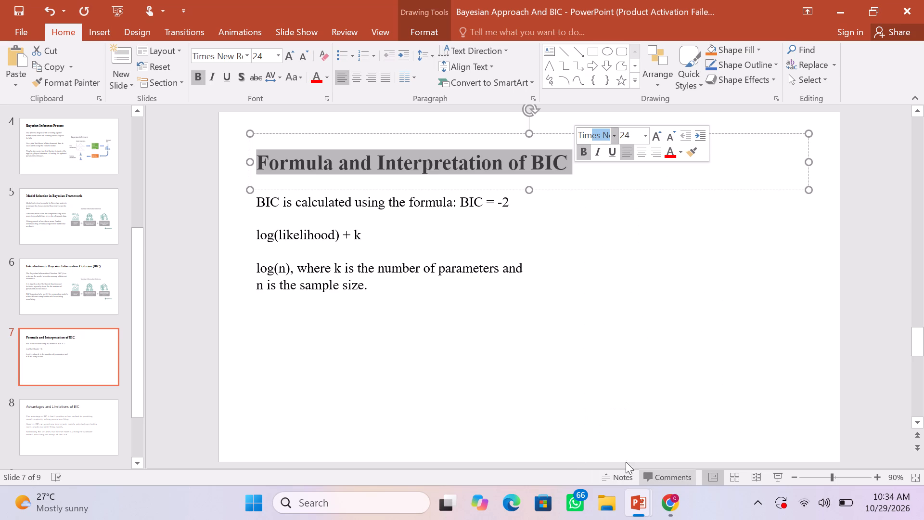
Set the body text on the Advantages and Limitations of BIC slide to Times New Roman.
click(84, 419)
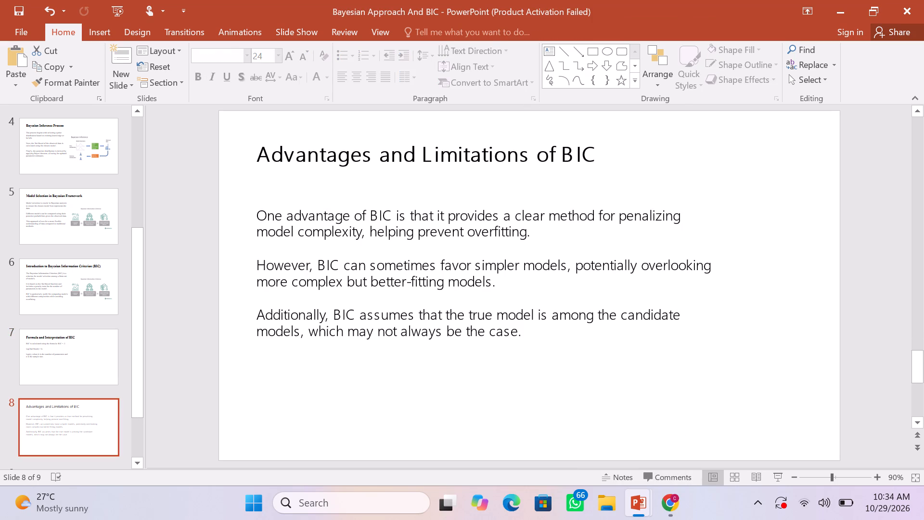
drag(257, 212, 620, 364)
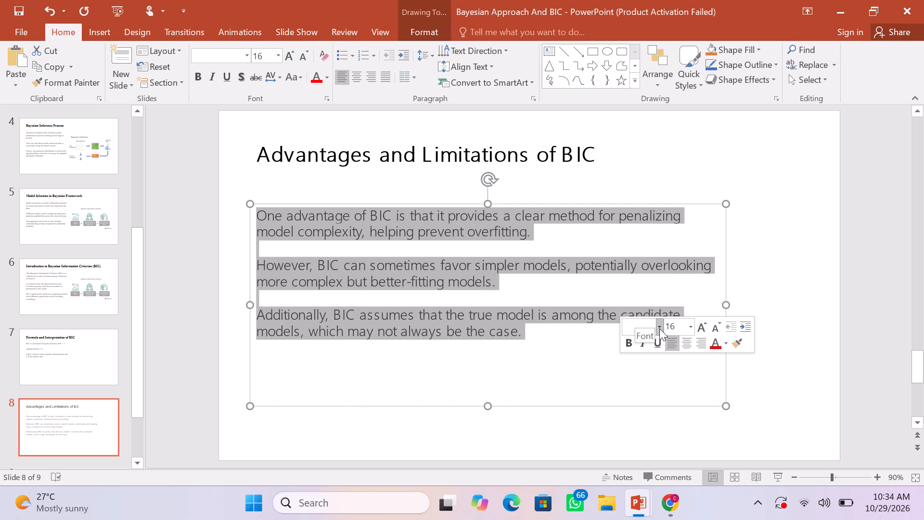
click(659, 328)
text(tim)
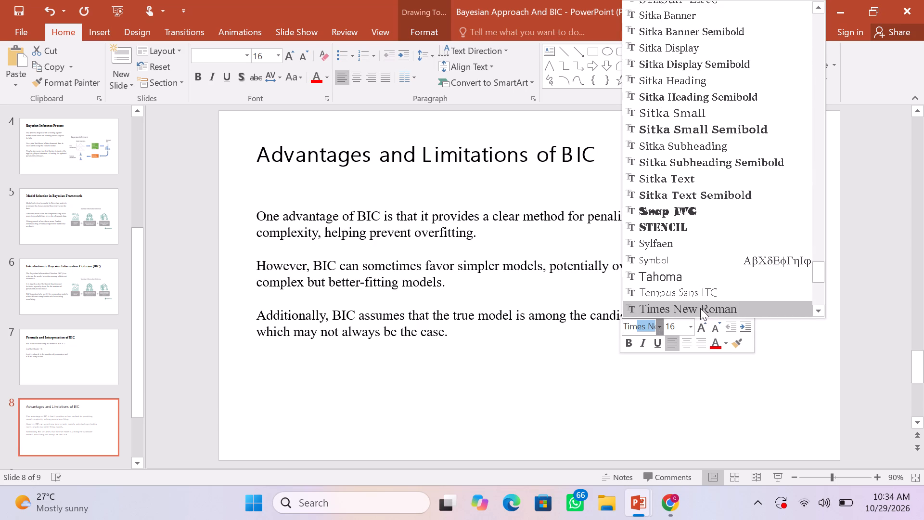
click(700, 308)
Set the title of the Advantages and Limitations of BIC slide to Times New Roman.
drag(258, 154, 608, 149)
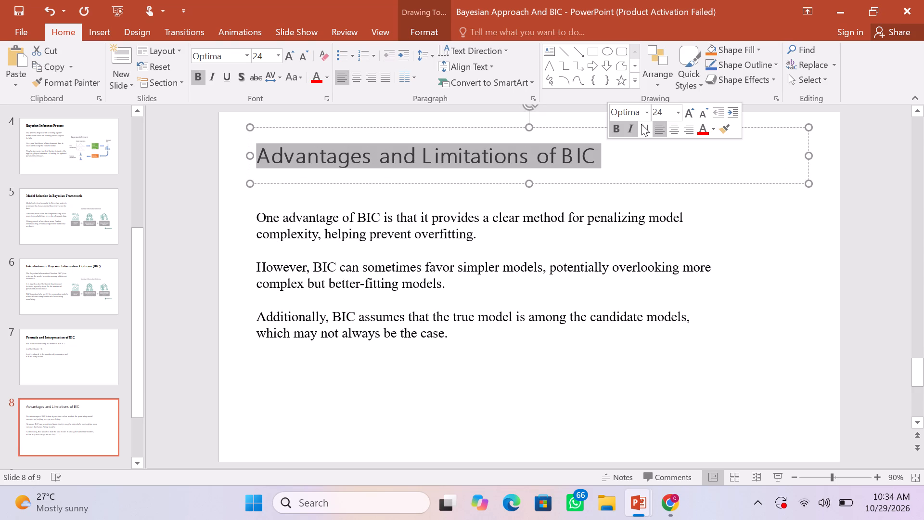
click(650, 109)
text(tim)
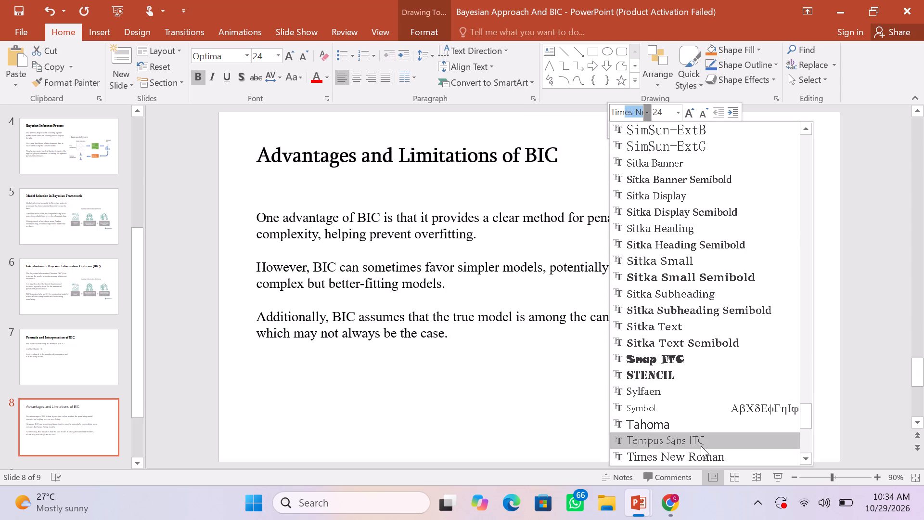
click(707, 459)
Set the body text on the Conclusion and Applications slide to Times New Roman.
scroll(79, 406, down, 1)
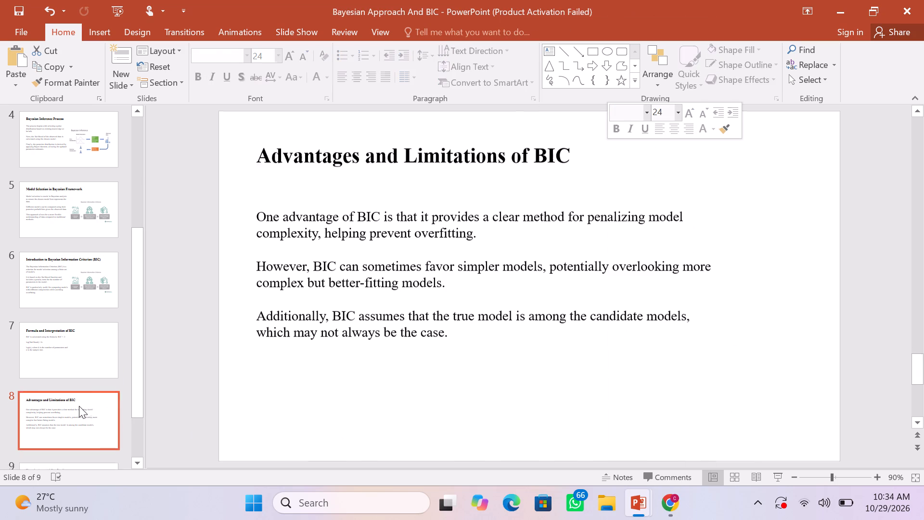
scroll(79, 406, down, 2)
click(77, 430)
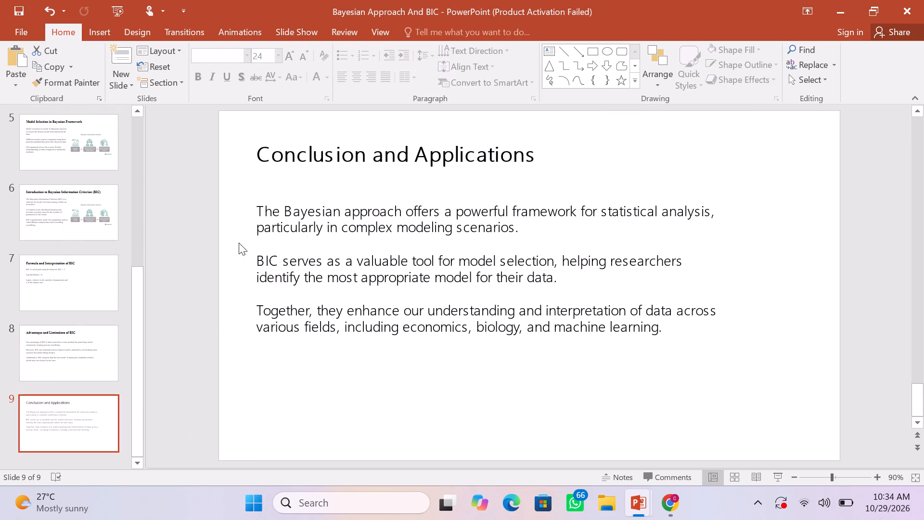
drag(258, 208, 708, 365)
click(751, 330)
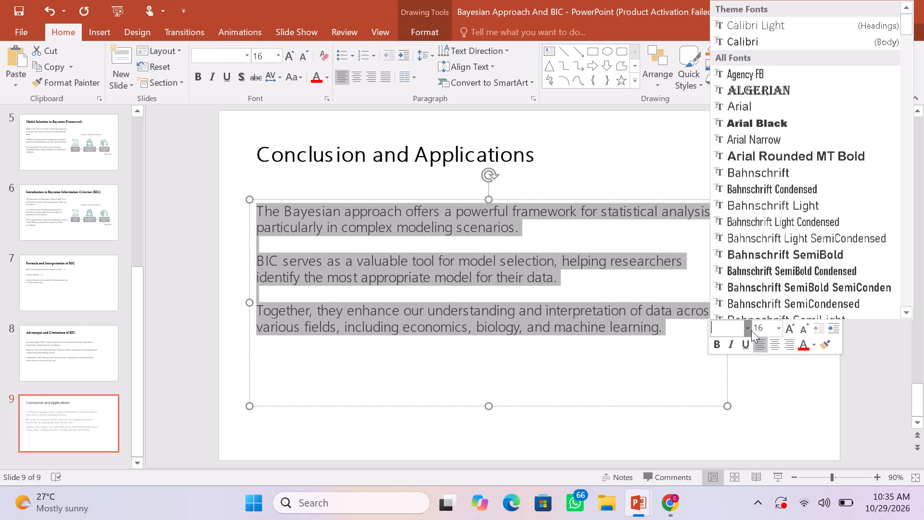
text(tim)
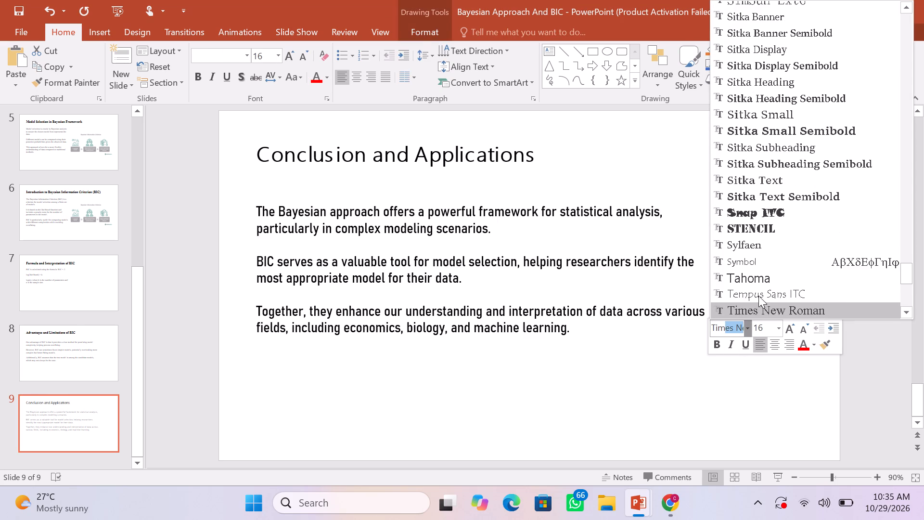
click(767, 308)
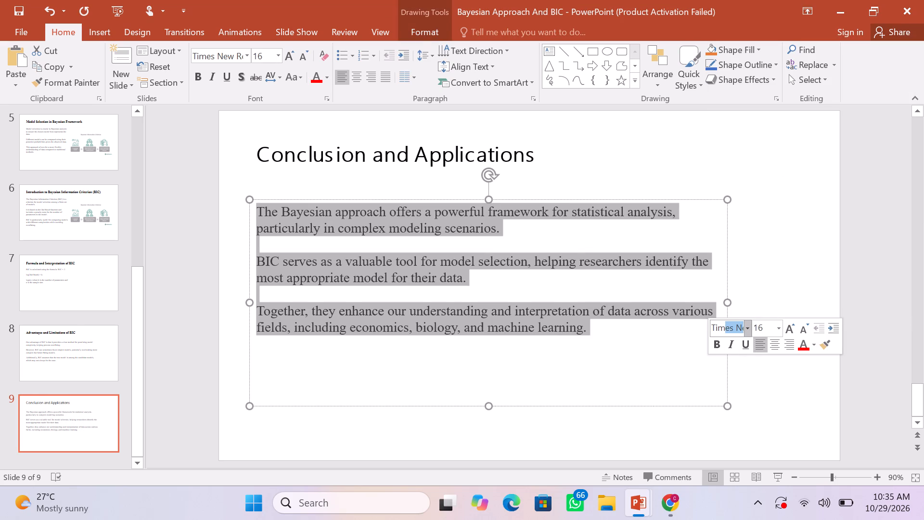
Set the title of the Conclusion and Applications slide to Times New Roman.
drag(258, 148, 447, 160)
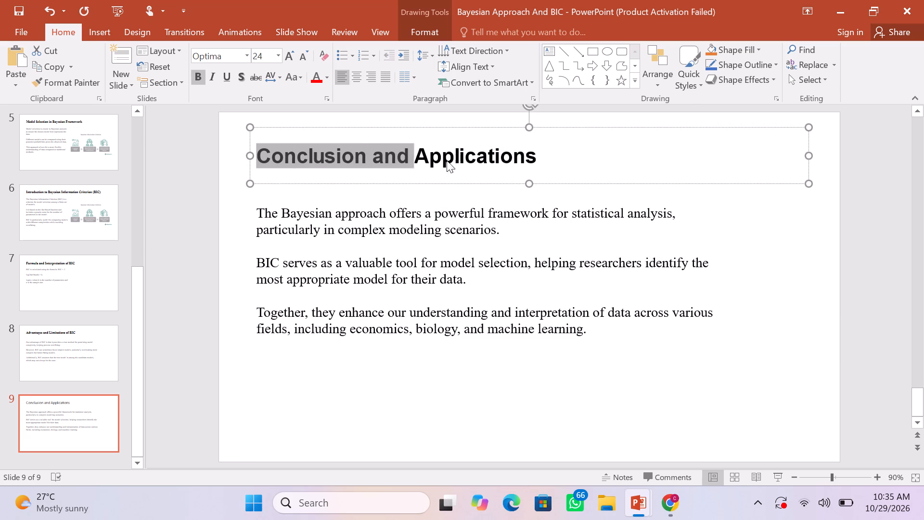
drag(447, 160, 561, 152)
click(601, 116)
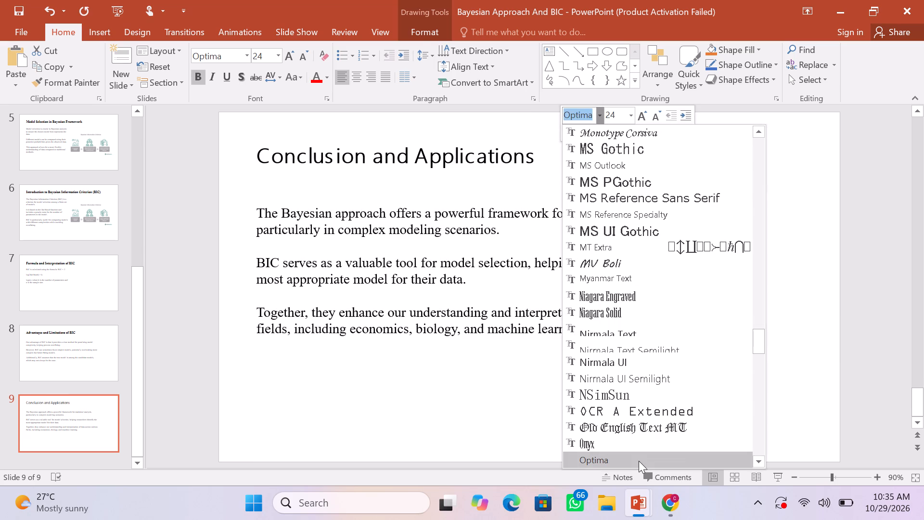
text(tim)
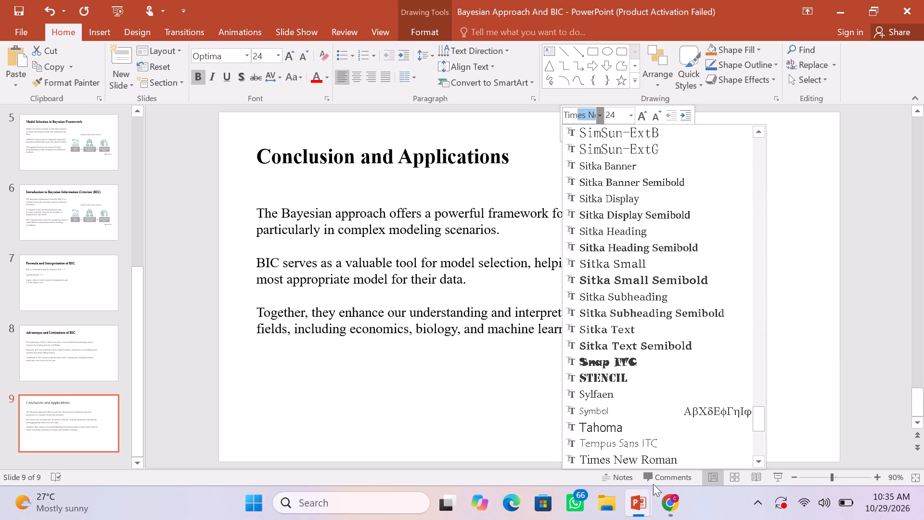
click(659, 461)
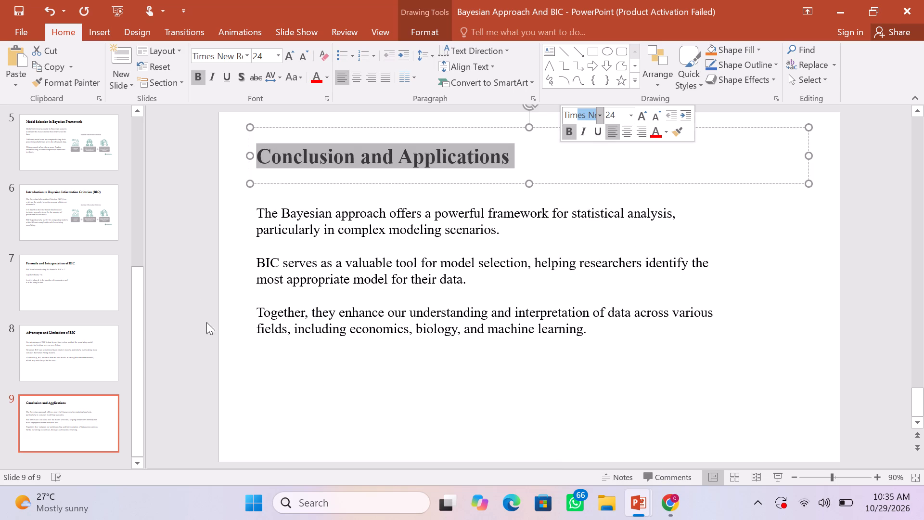
View the Bayesian Approach And BIC title slide, and switch to the PA_6712 presentation to examine its cover slide.
scroll(103, 205, up, 6)
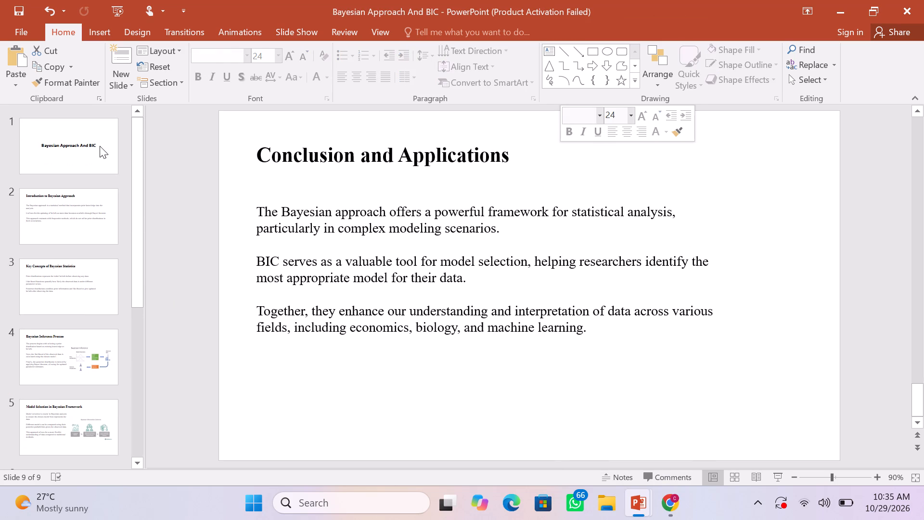
click(100, 146)
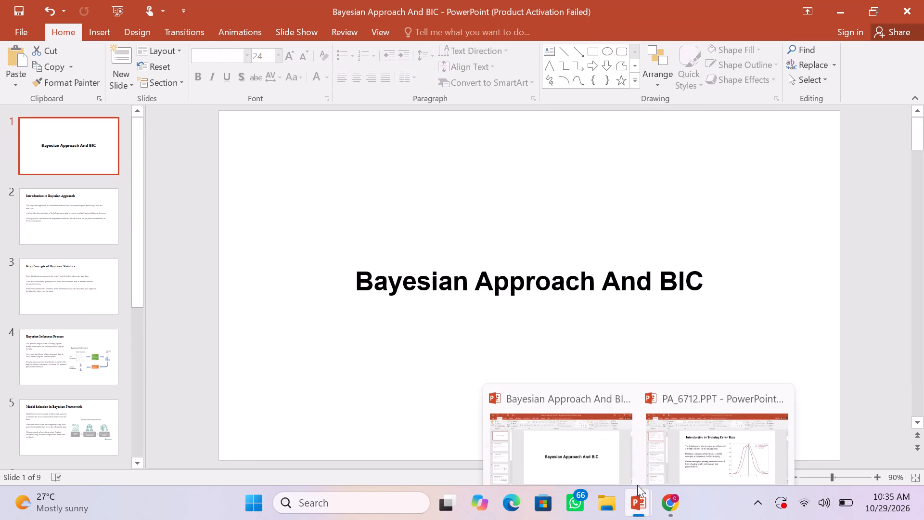
click(691, 429)
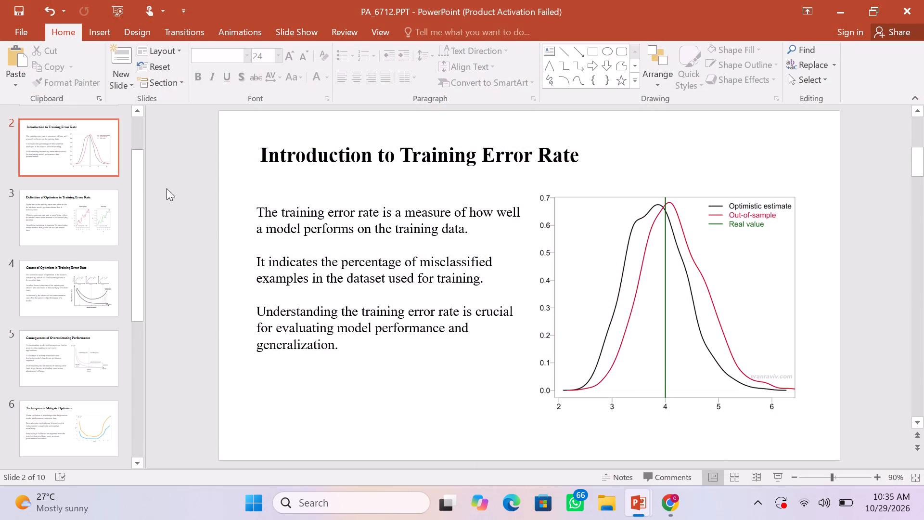
scroll(91, 146, up, 4)
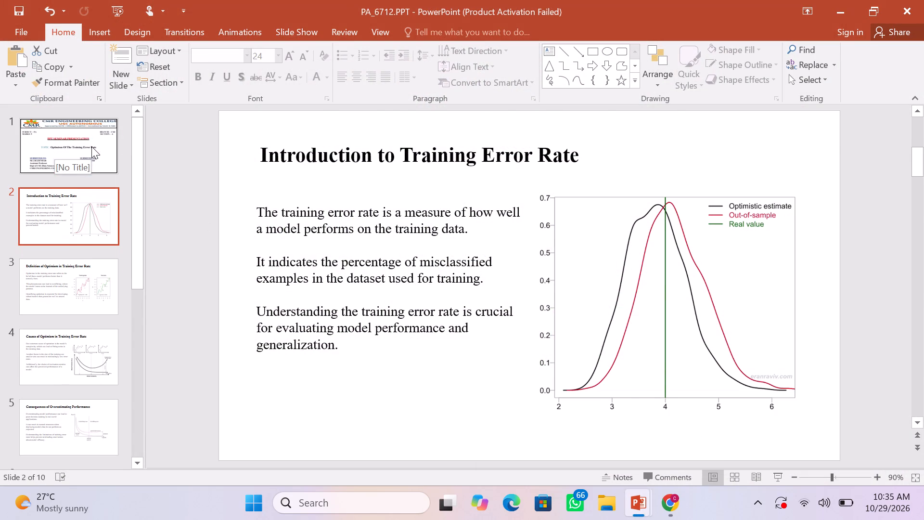
click(91, 146)
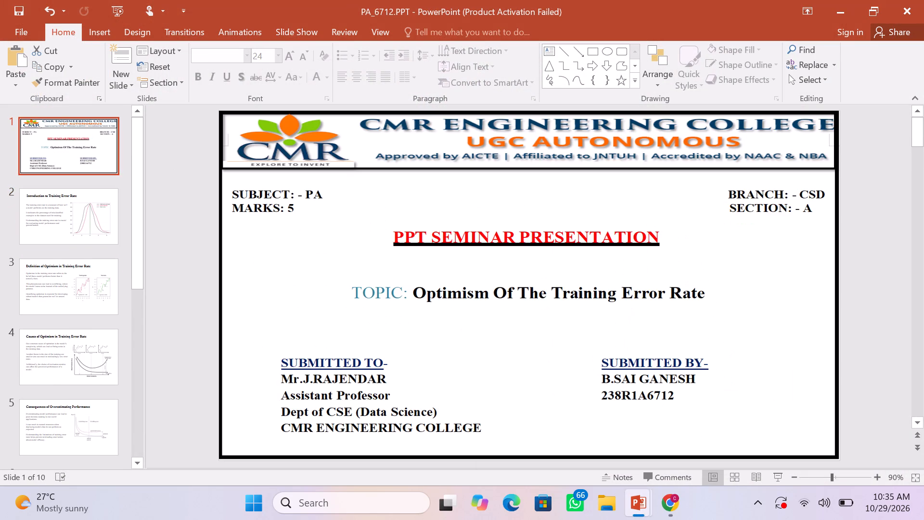
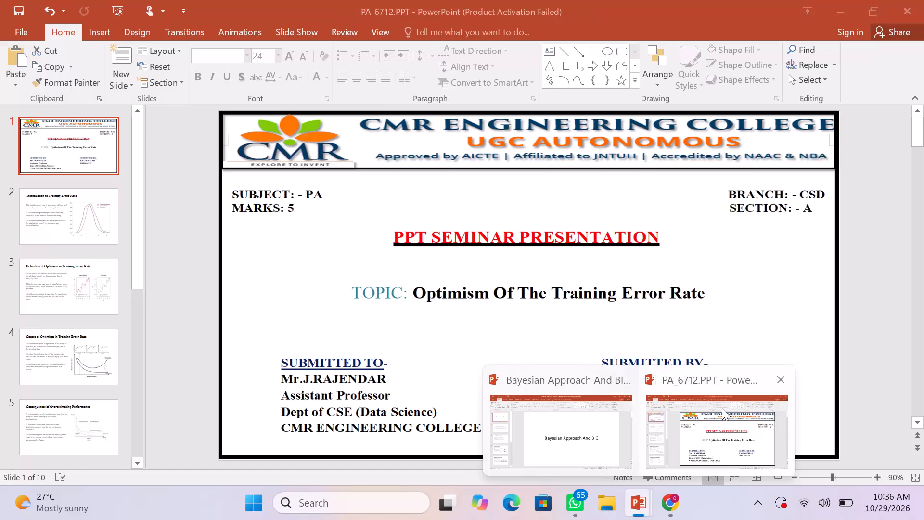
Switch to the PA_6712 presentation and check whether the topic and submission text on its cover slide can be selected for editing.
click(722, 408)
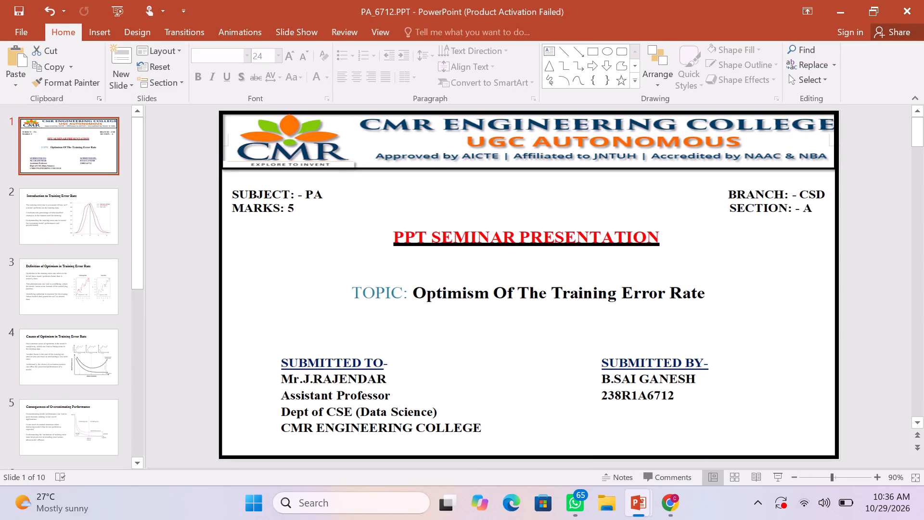
click(420, 294)
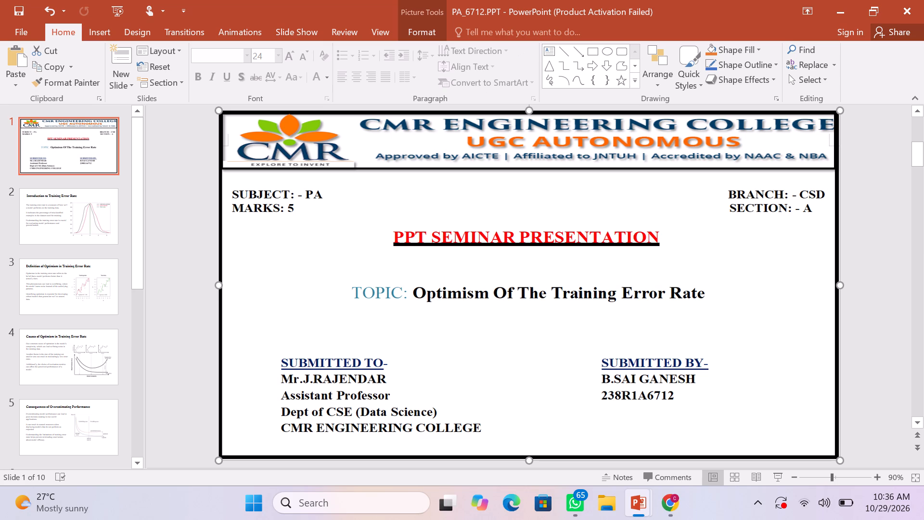
click(97, 221)
click(89, 147)
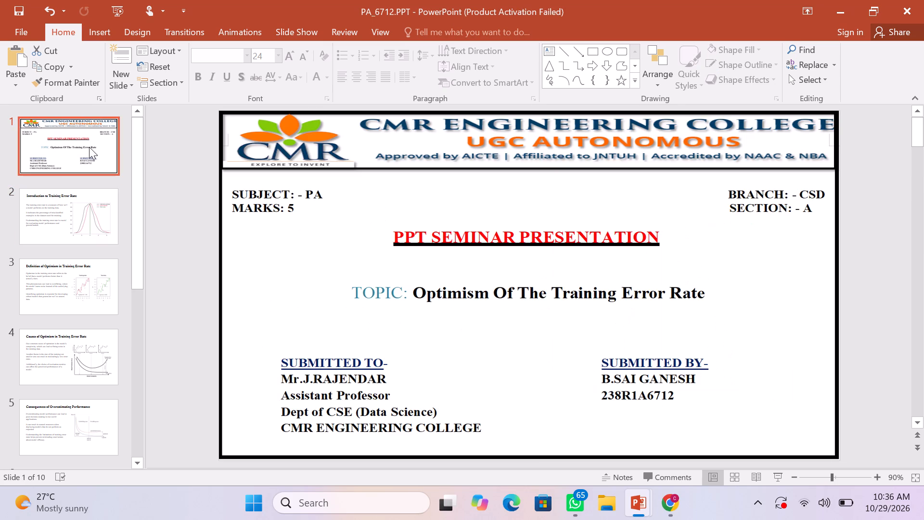
click(422, 258)
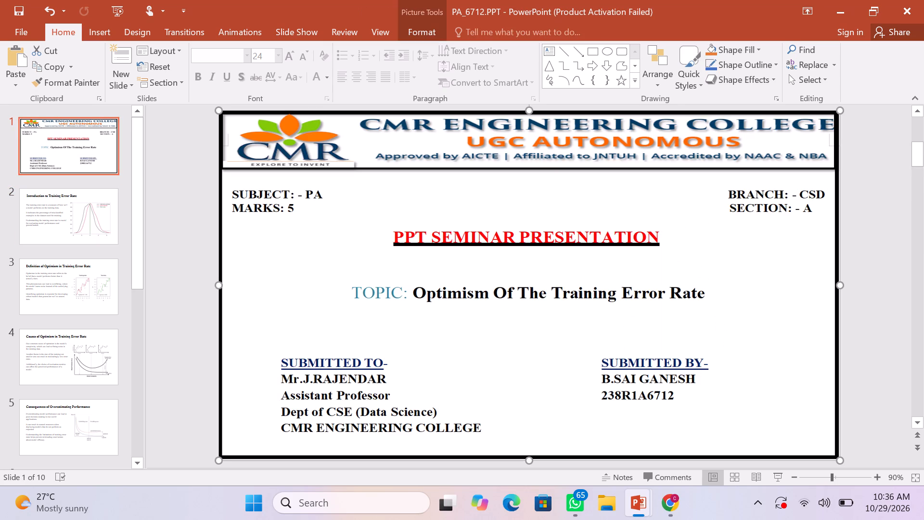
double_click(454, 294)
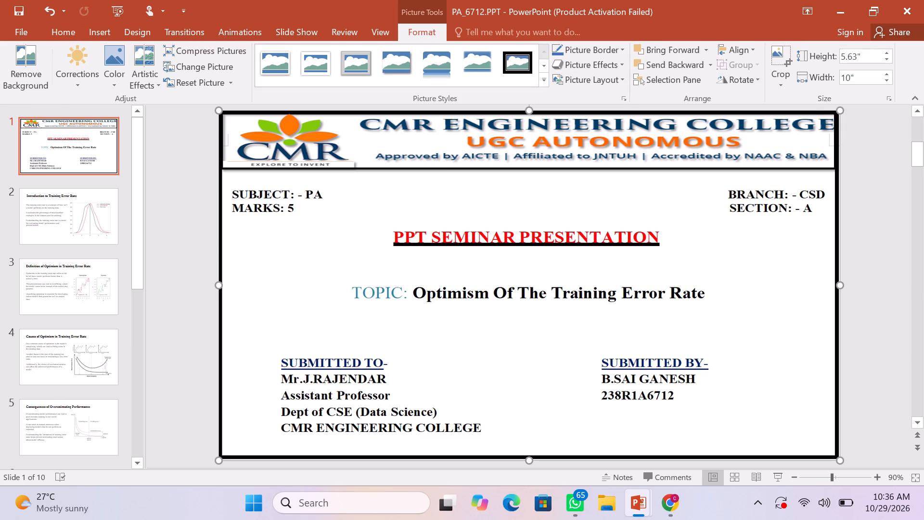
click(454, 294)
double_click(454, 294)
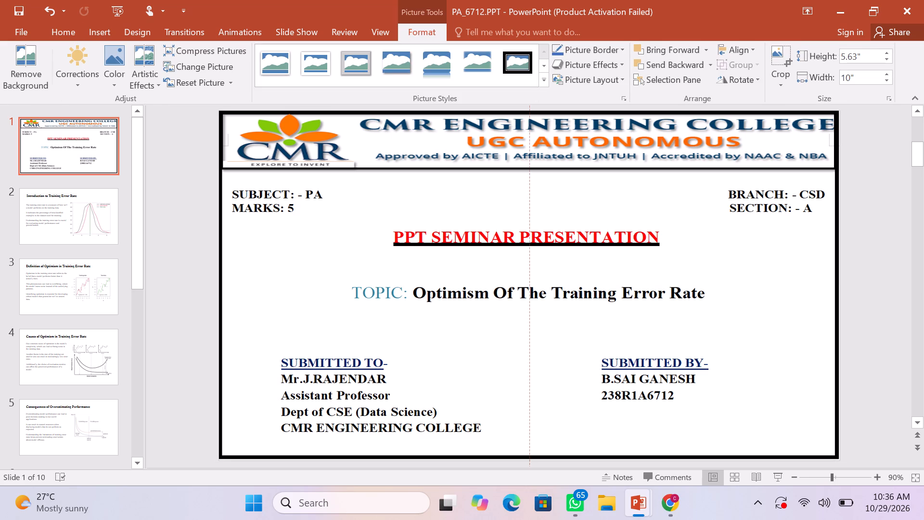
click(614, 377)
Move the body text box on the Introduction to Training Error Rate slide up, aligning its text with the title's starting edge.
click(86, 217)
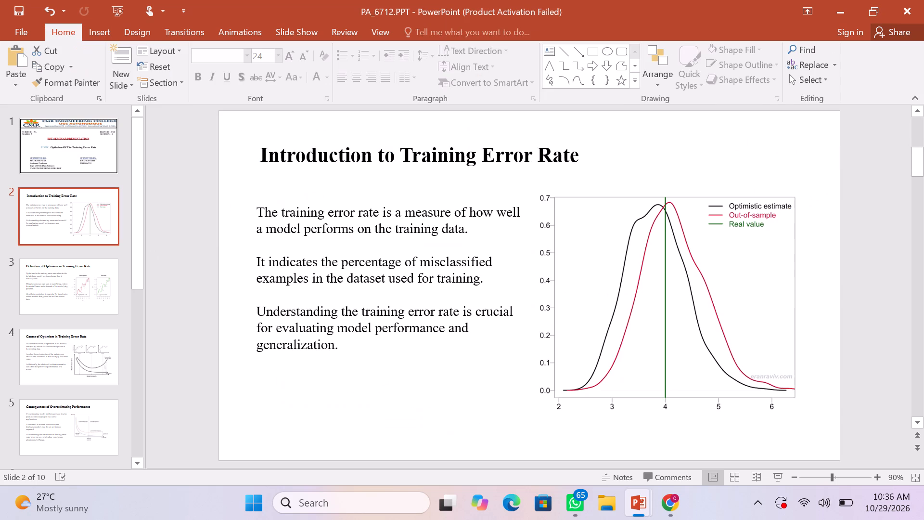
drag(252, 206, 270, 208)
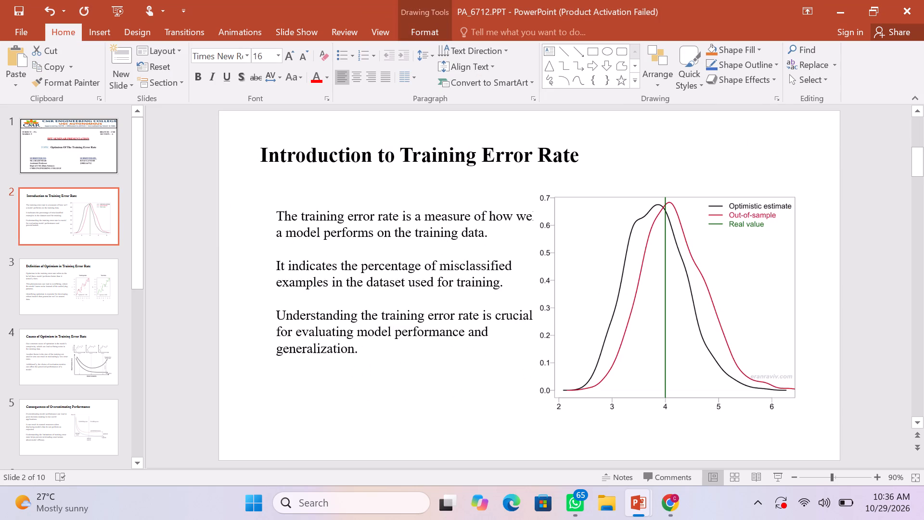
drag(270, 208, 254, 192)
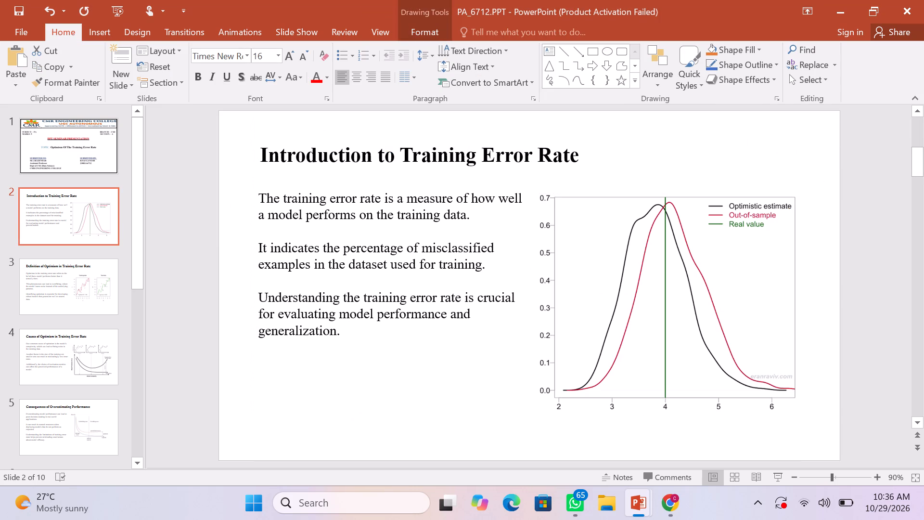
drag(254, 192, 258, 192)
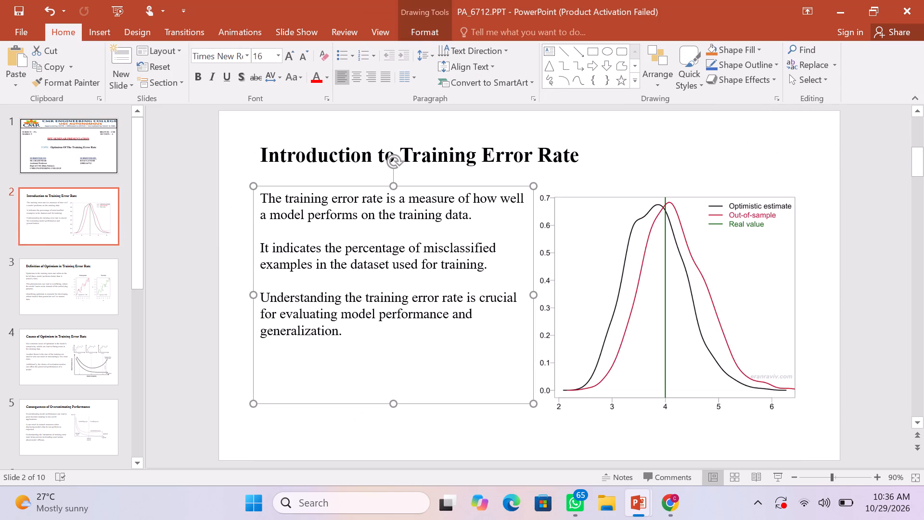
Copy the full-slide cover picture from the first slide of PA_6712.
click(73, 140)
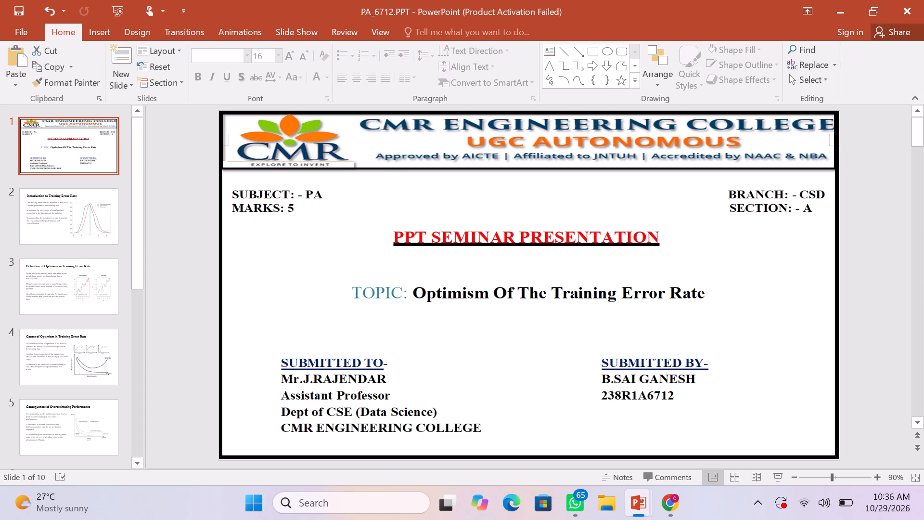
click(625, 377)
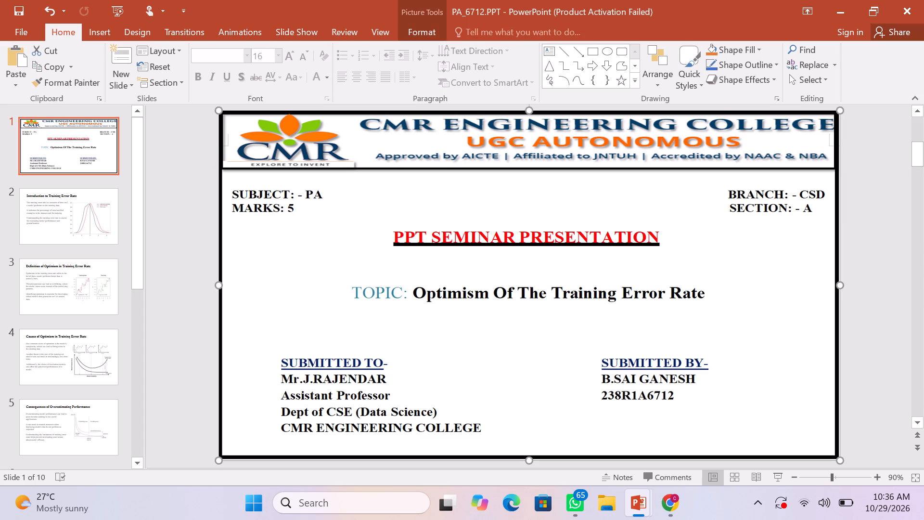
right_click(620, 381)
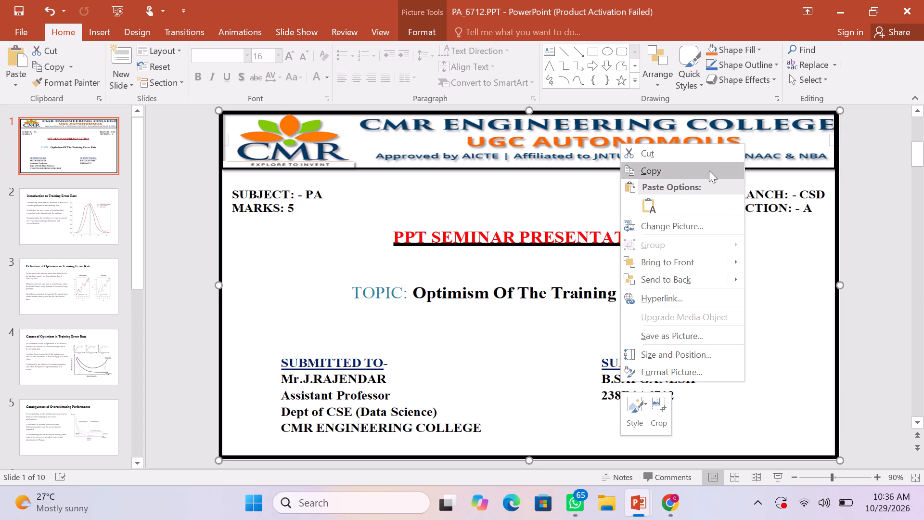
click(692, 174)
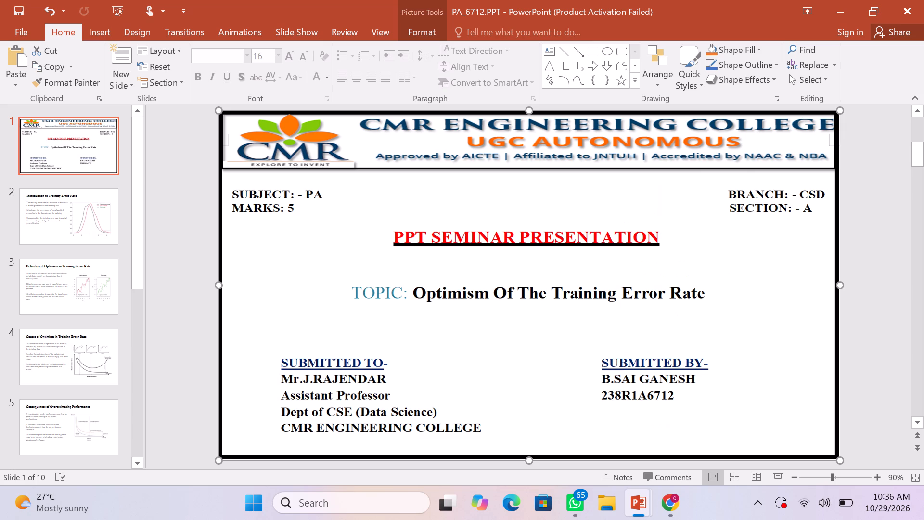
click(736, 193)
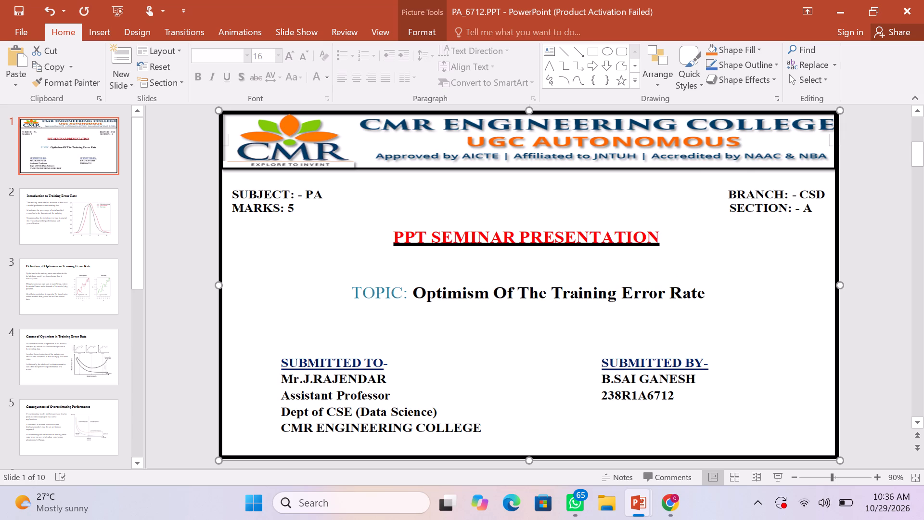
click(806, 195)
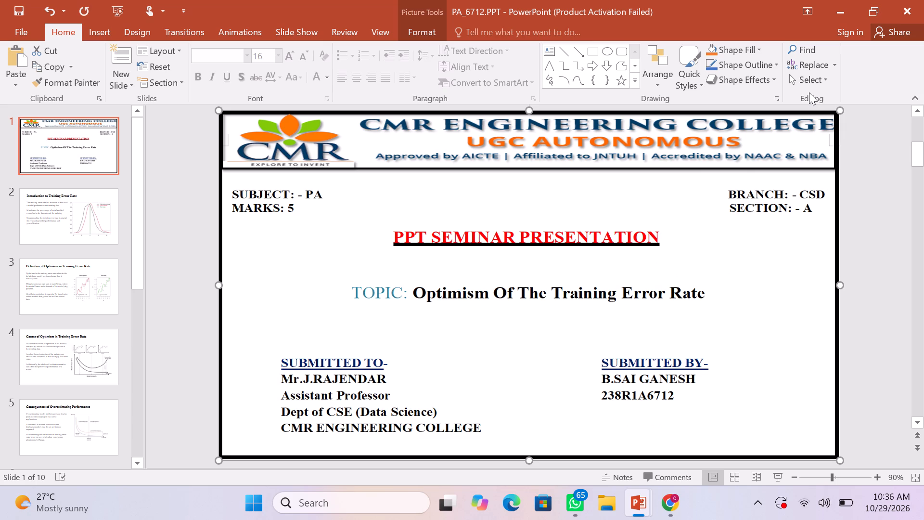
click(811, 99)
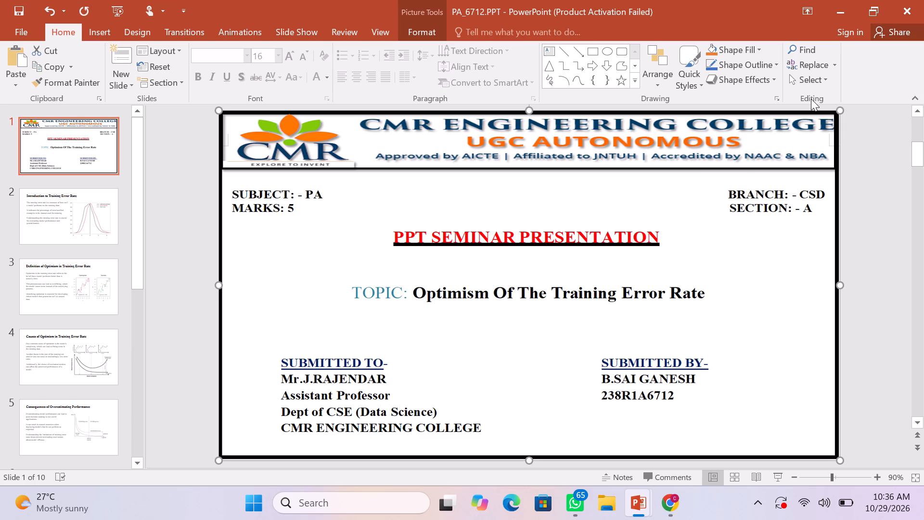
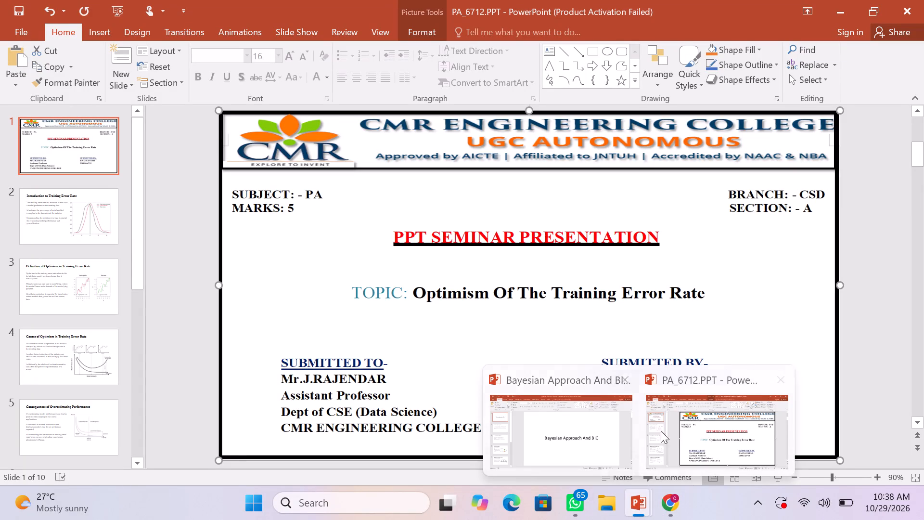
Switch from the PA_6712 presentation back to the Bayesian Approach And BIC presentation.
click(559, 426)
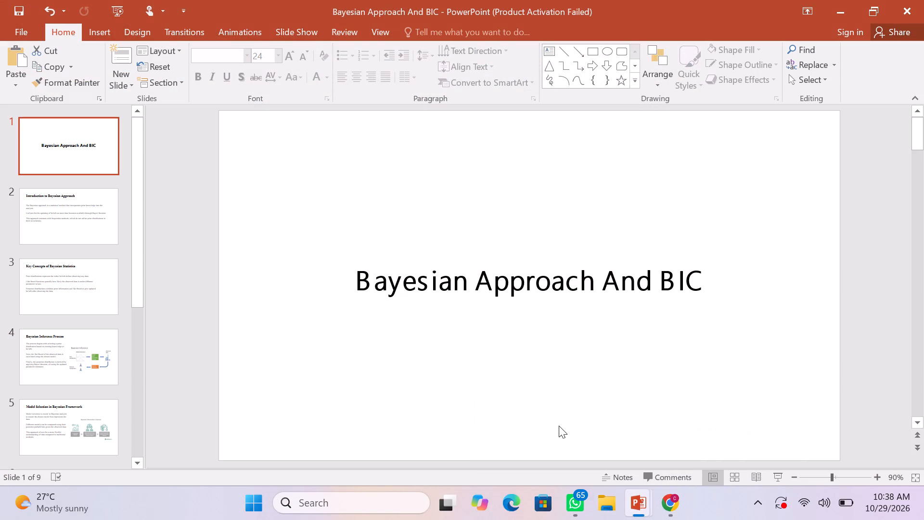
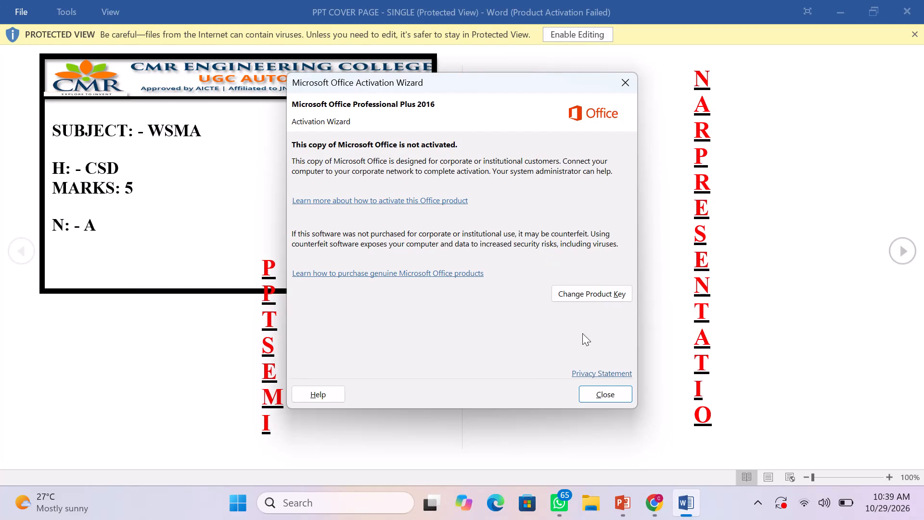
Dismiss the Office activation wizard covering the PPT COVER PAGE - SINGLE document in Word.
click(607, 395)
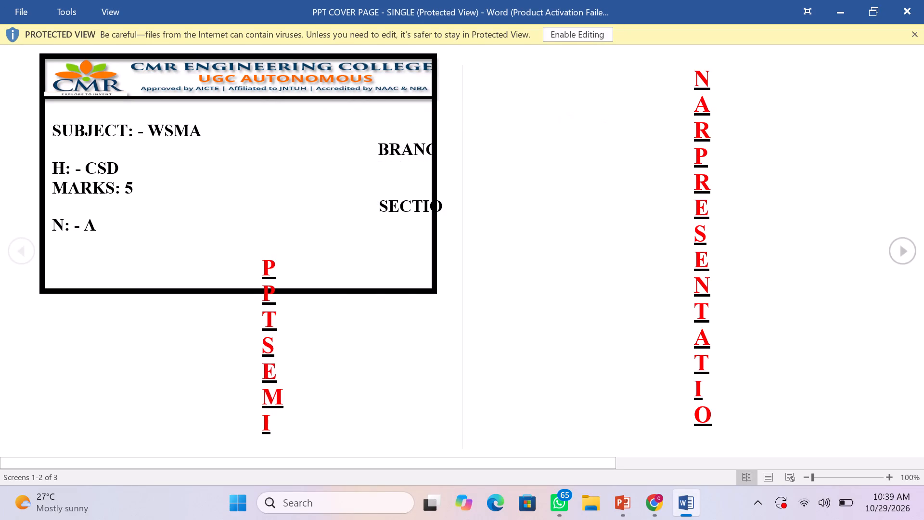
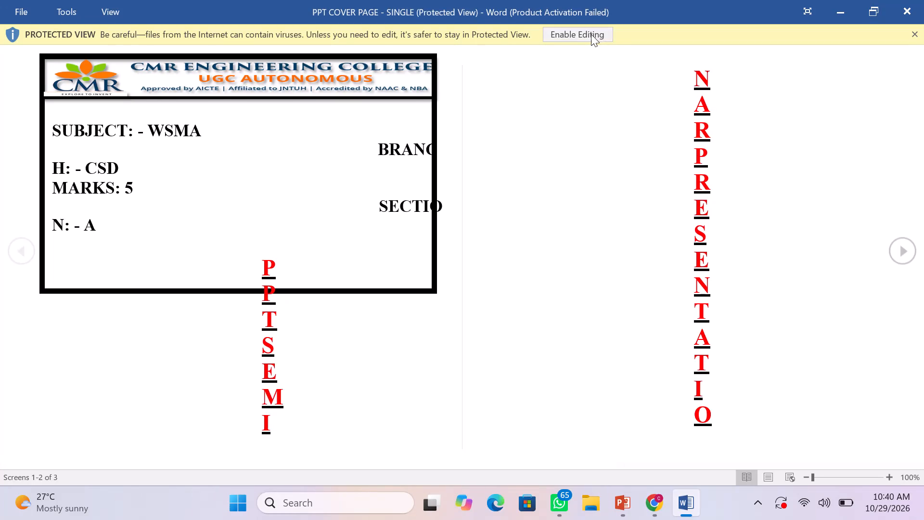
Enable editing of the PPT COVER PAGE - SINGLE document.
click(591, 34)
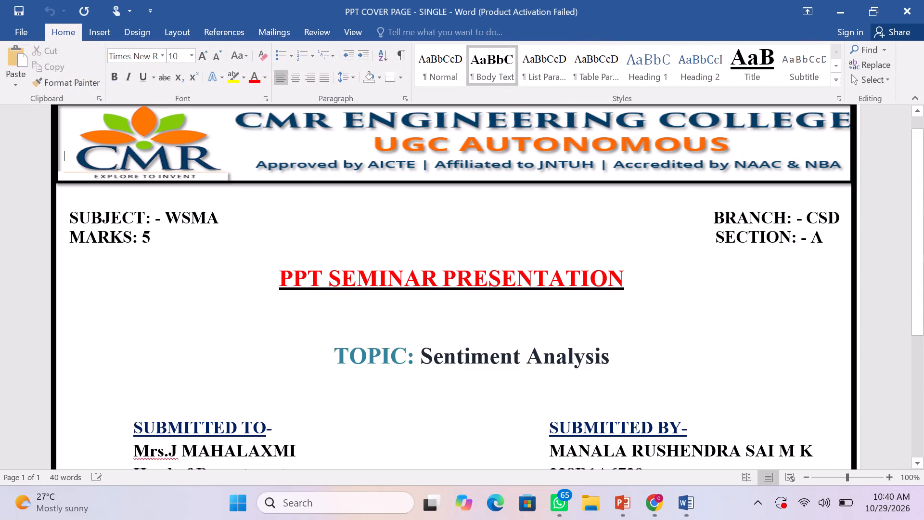
Replace the topic text Sentiment Analysis on the cover page with the copied clipboard content.
scroll(504, 285, down, 3)
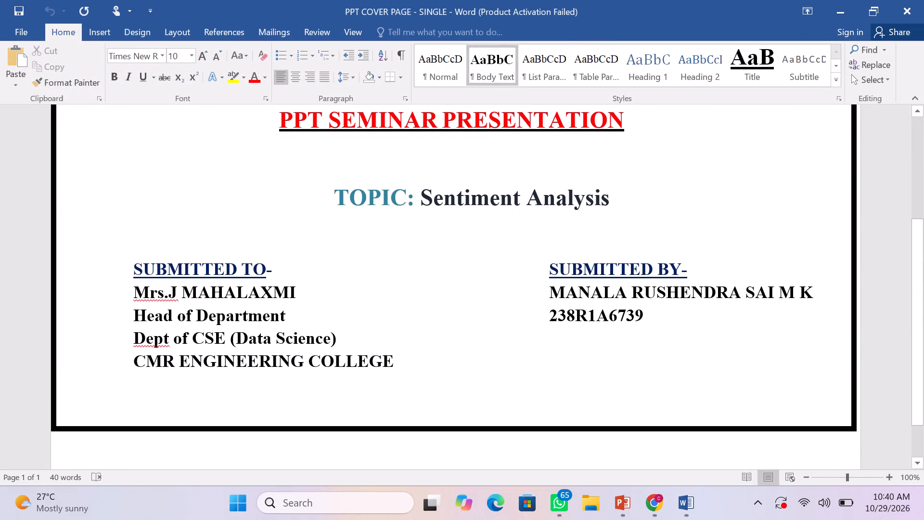
drag(422, 195, 625, 195)
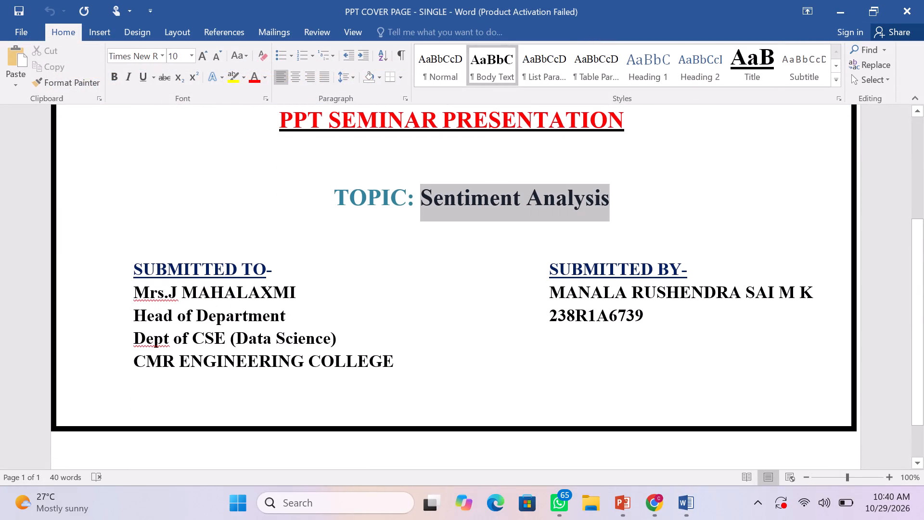
drag(625, 195, 644, 195)
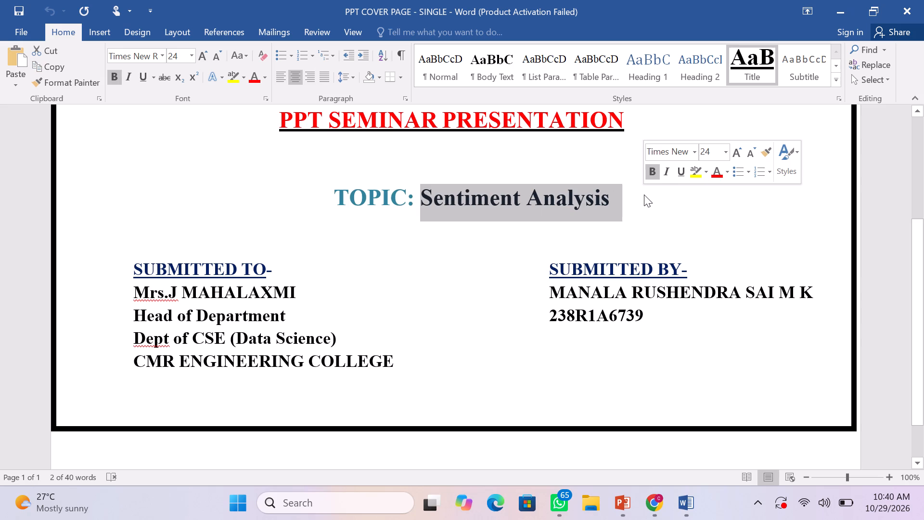
key(BackSpace)
key(ctrl+v)
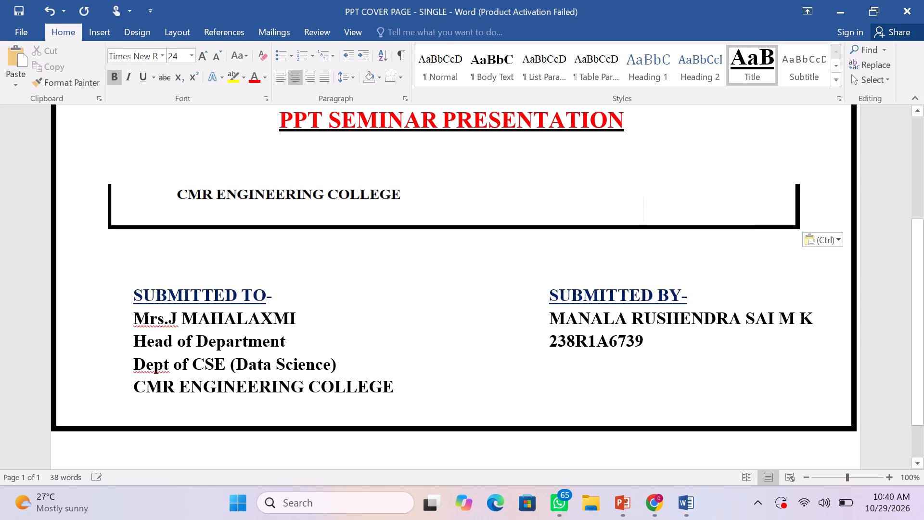
scroll(644, 195, up, 1)
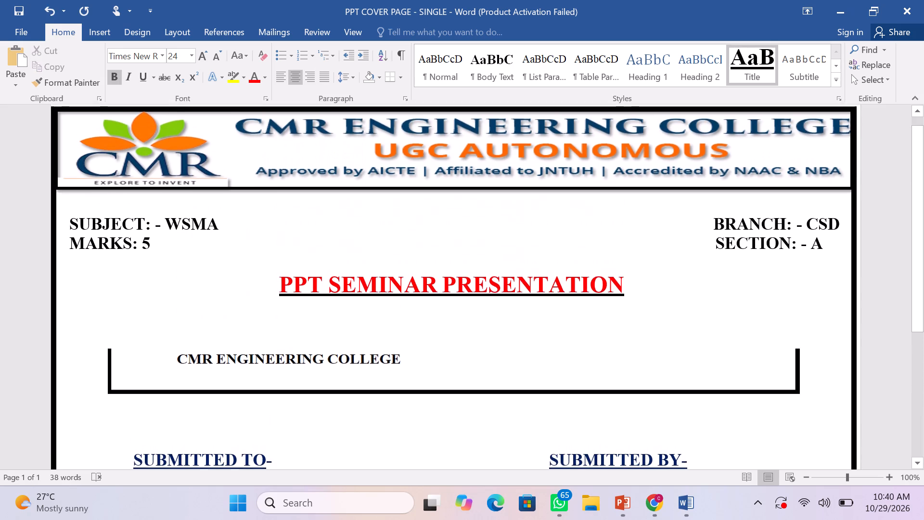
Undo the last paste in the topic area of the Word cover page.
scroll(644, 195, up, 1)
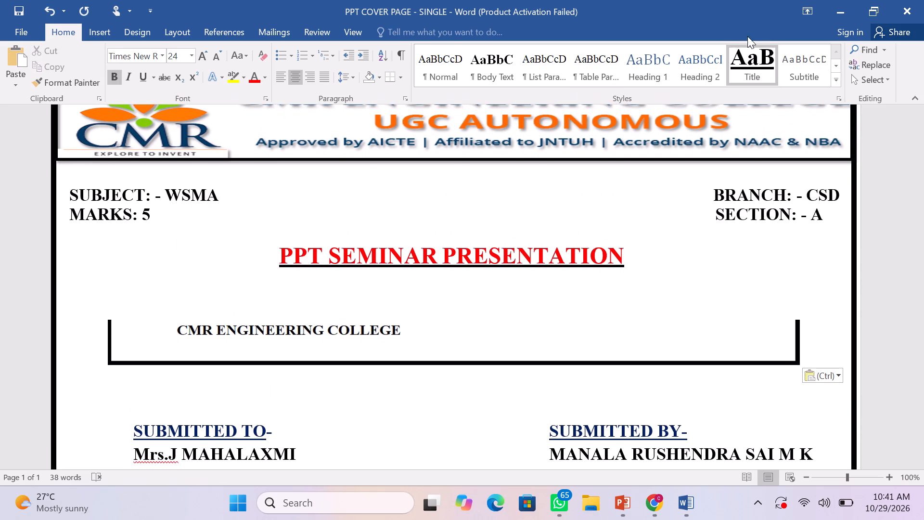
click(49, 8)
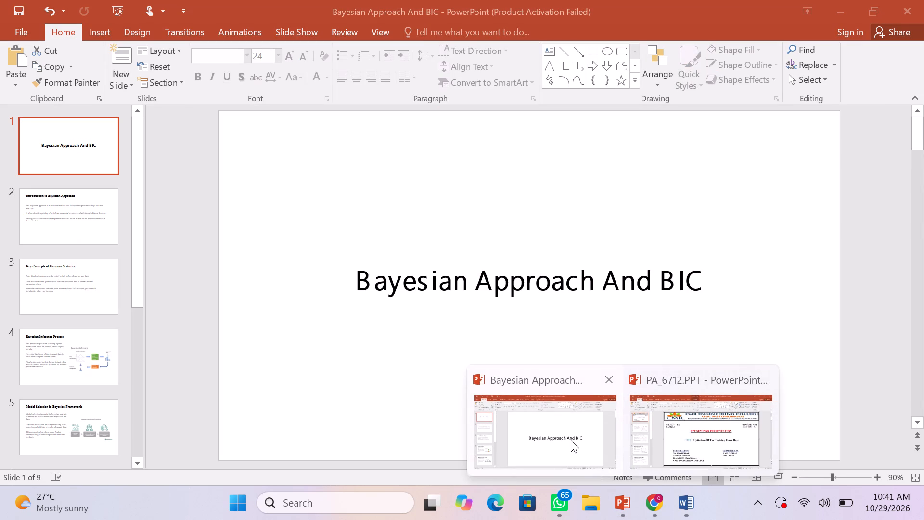
Switch to the Bayesian Approach And BIC presentation and set the cover slide title's font to Times New Roman.
click(571, 440)
drag(355, 278, 393, 275)
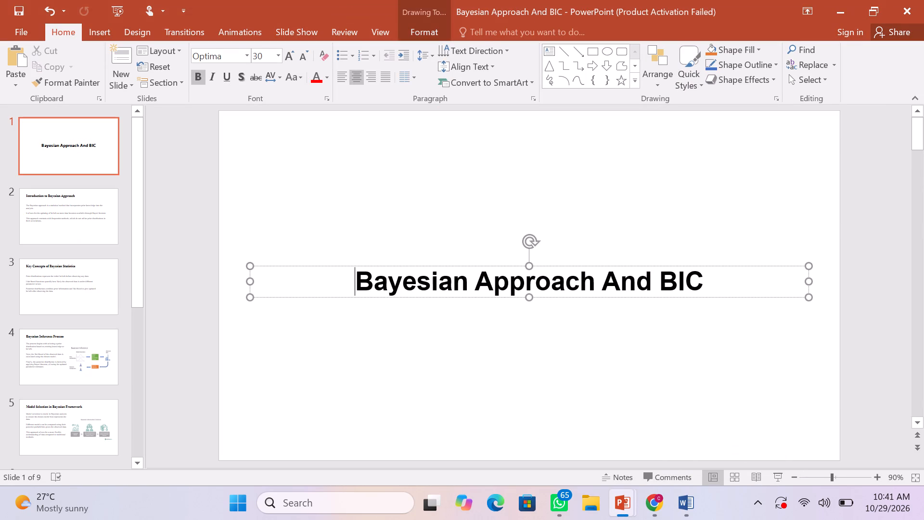
drag(393, 275, 701, 277)
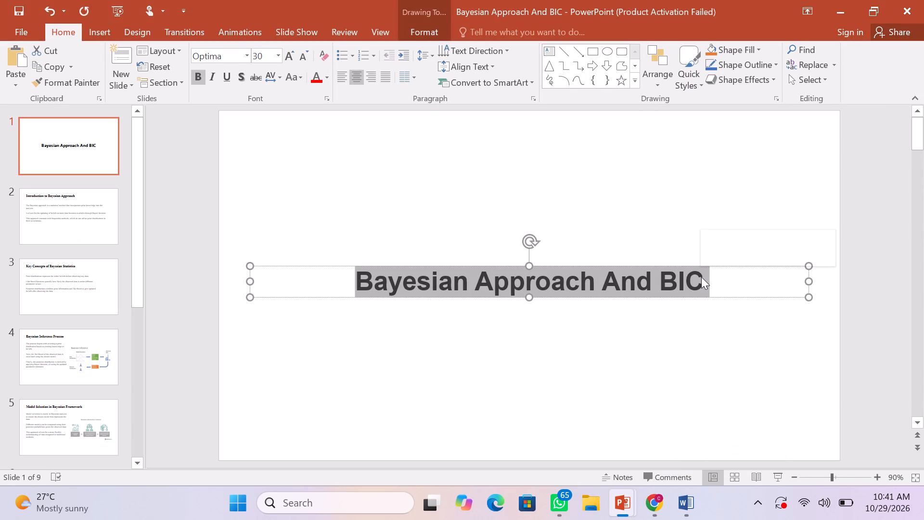
click(740, 241)
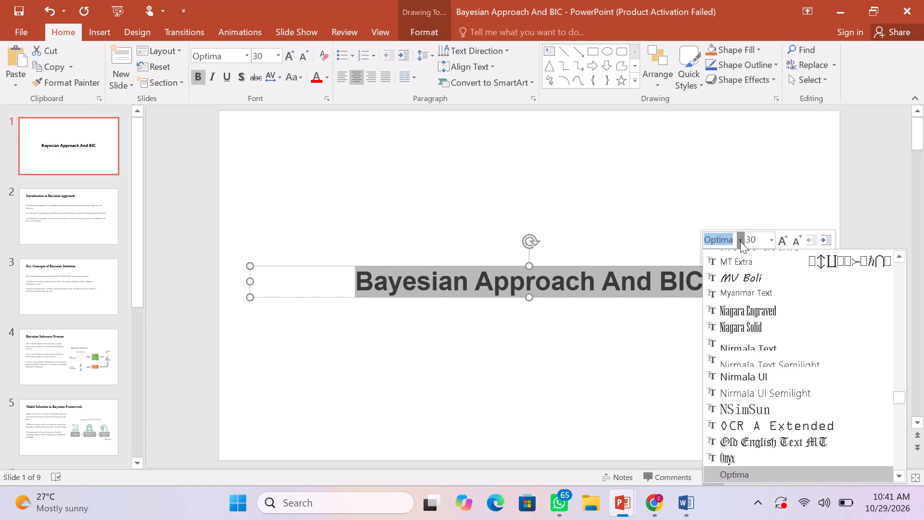
text(tim)
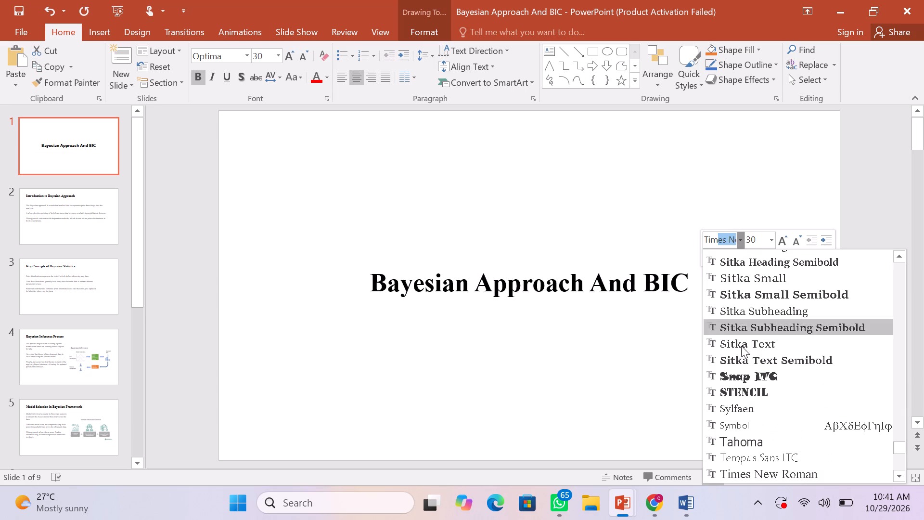
click(744, 478)
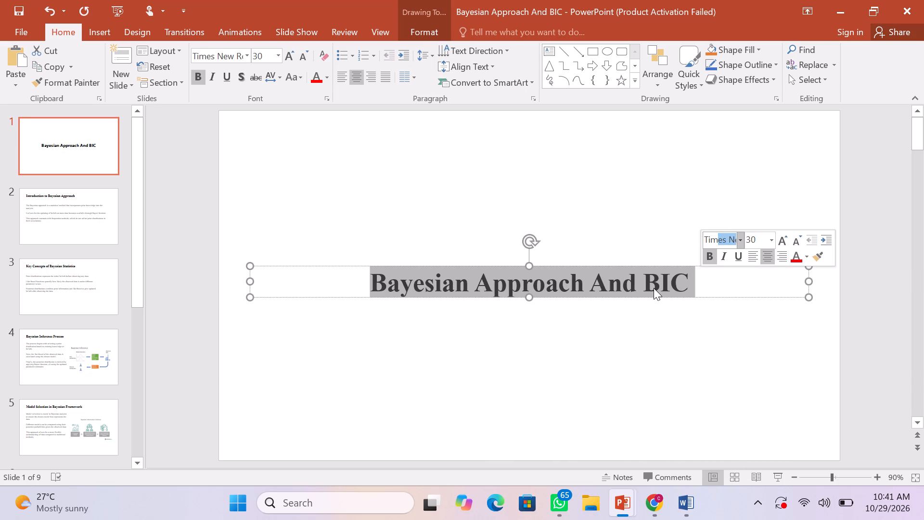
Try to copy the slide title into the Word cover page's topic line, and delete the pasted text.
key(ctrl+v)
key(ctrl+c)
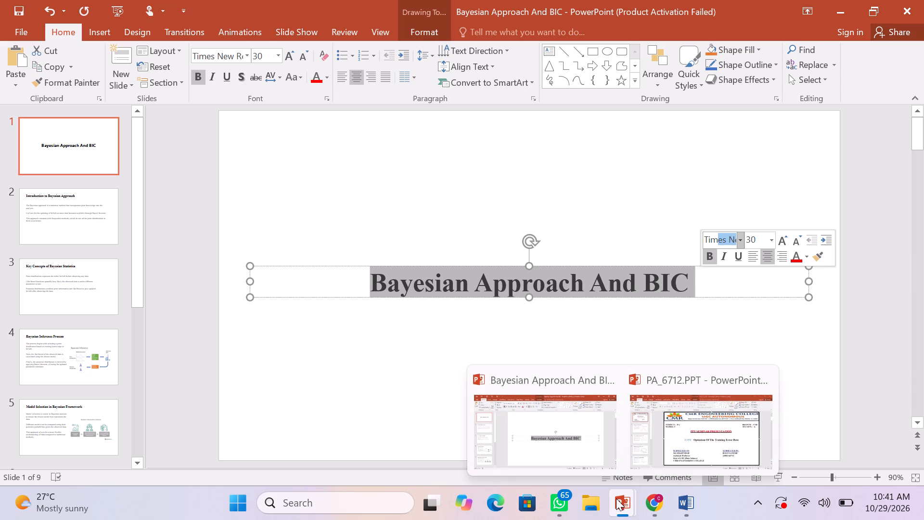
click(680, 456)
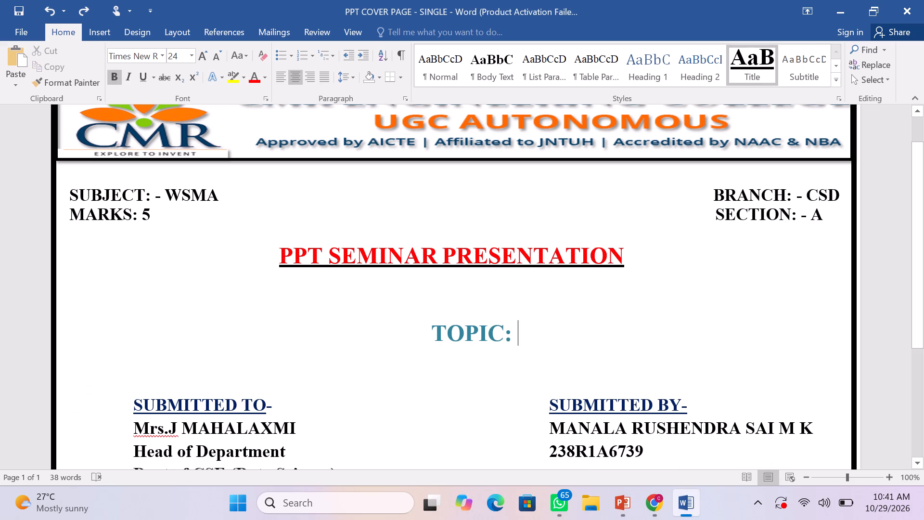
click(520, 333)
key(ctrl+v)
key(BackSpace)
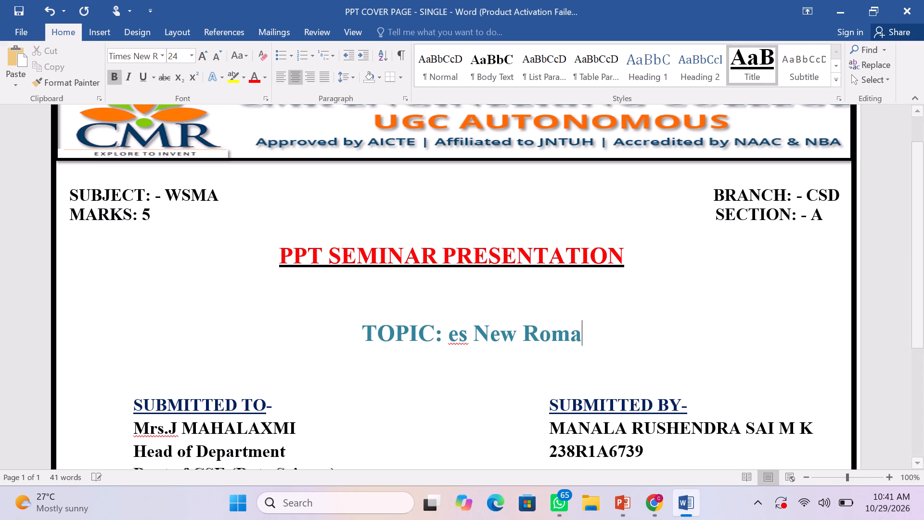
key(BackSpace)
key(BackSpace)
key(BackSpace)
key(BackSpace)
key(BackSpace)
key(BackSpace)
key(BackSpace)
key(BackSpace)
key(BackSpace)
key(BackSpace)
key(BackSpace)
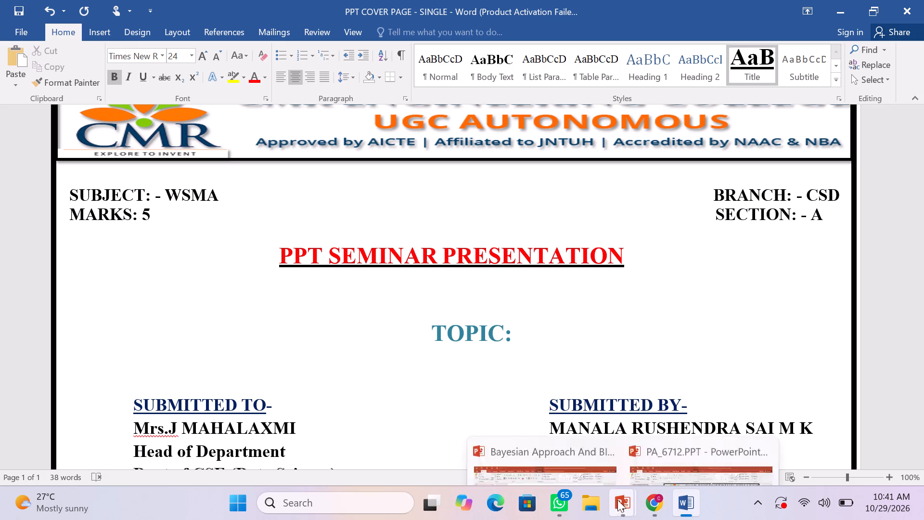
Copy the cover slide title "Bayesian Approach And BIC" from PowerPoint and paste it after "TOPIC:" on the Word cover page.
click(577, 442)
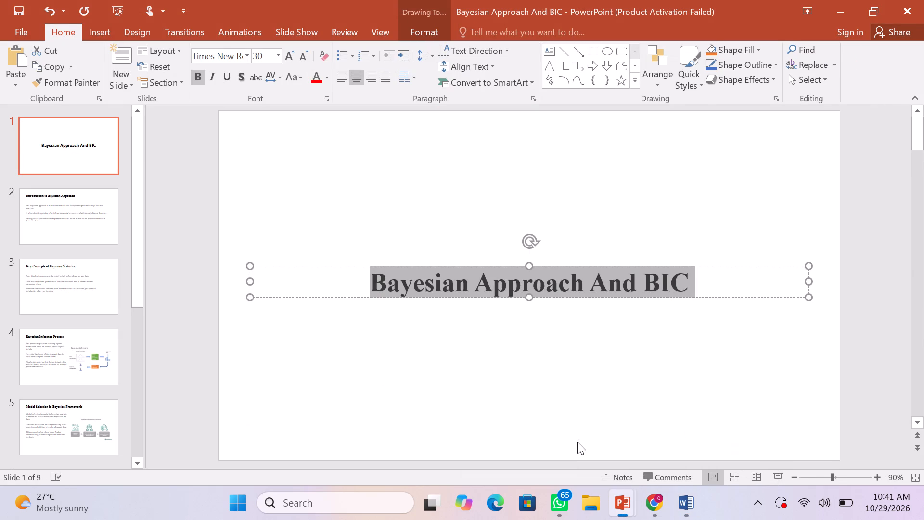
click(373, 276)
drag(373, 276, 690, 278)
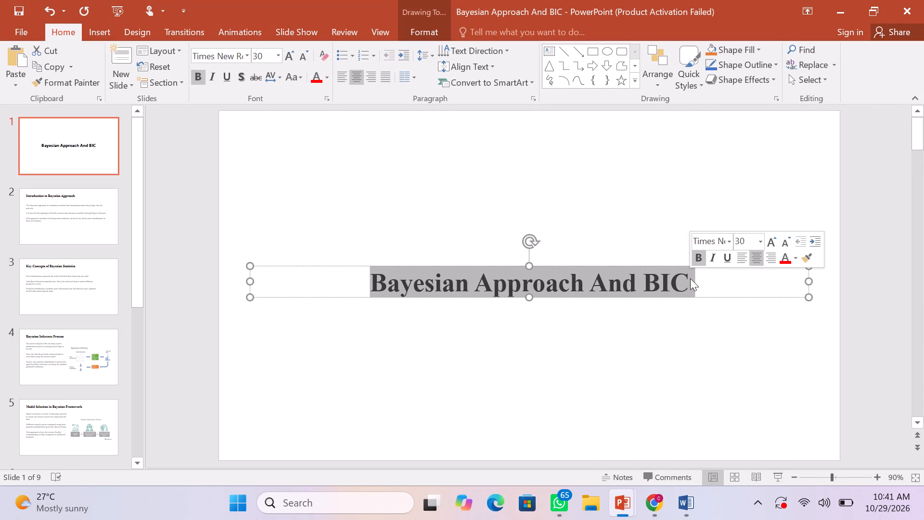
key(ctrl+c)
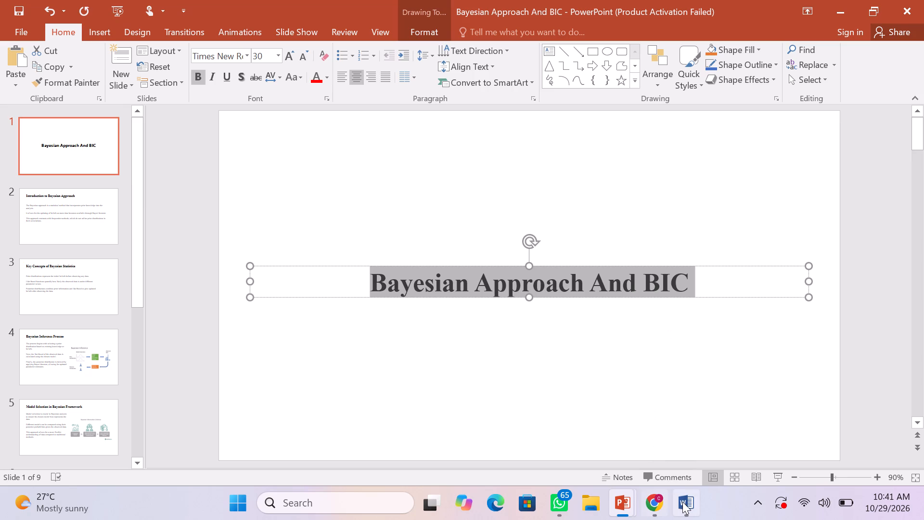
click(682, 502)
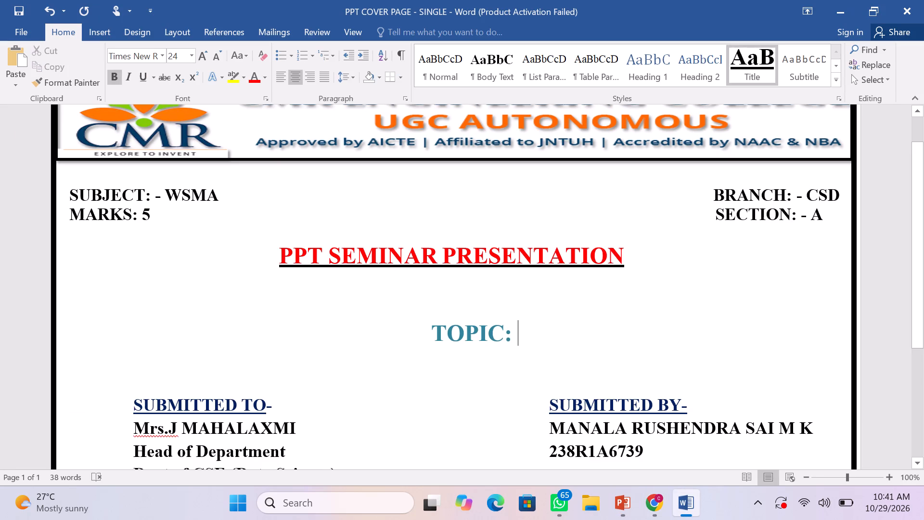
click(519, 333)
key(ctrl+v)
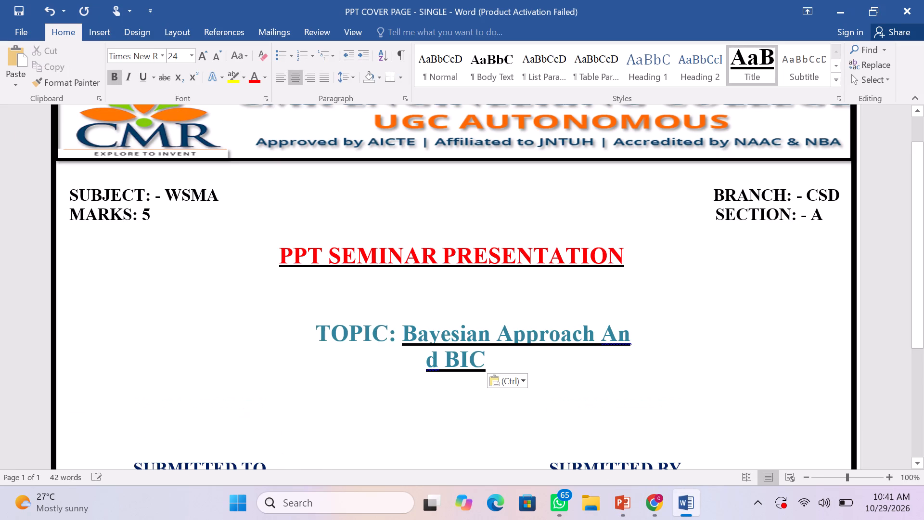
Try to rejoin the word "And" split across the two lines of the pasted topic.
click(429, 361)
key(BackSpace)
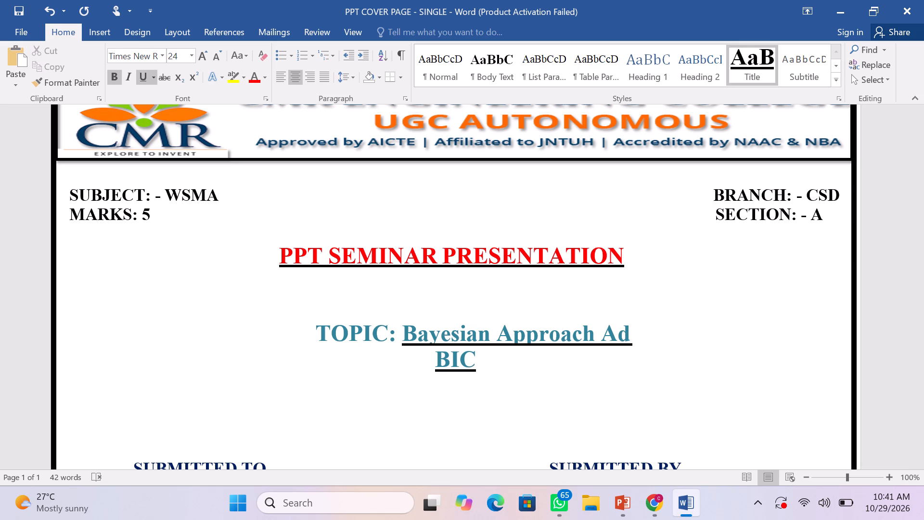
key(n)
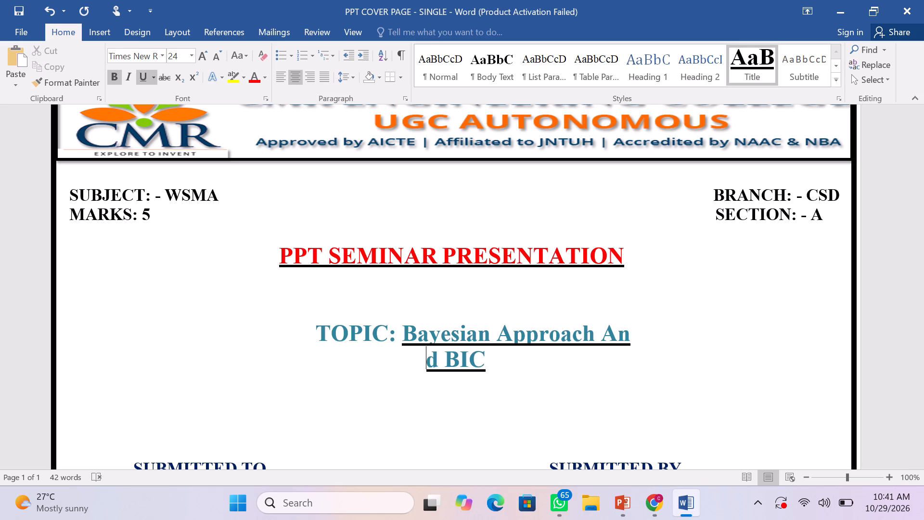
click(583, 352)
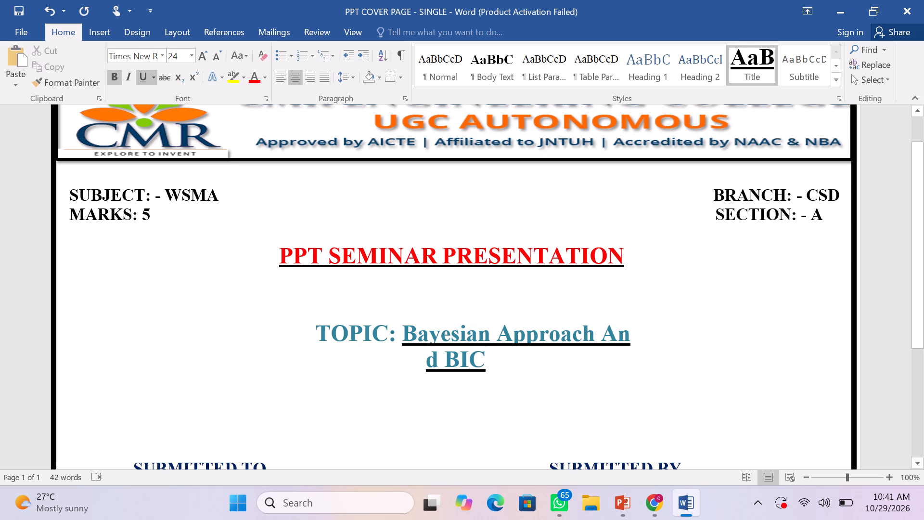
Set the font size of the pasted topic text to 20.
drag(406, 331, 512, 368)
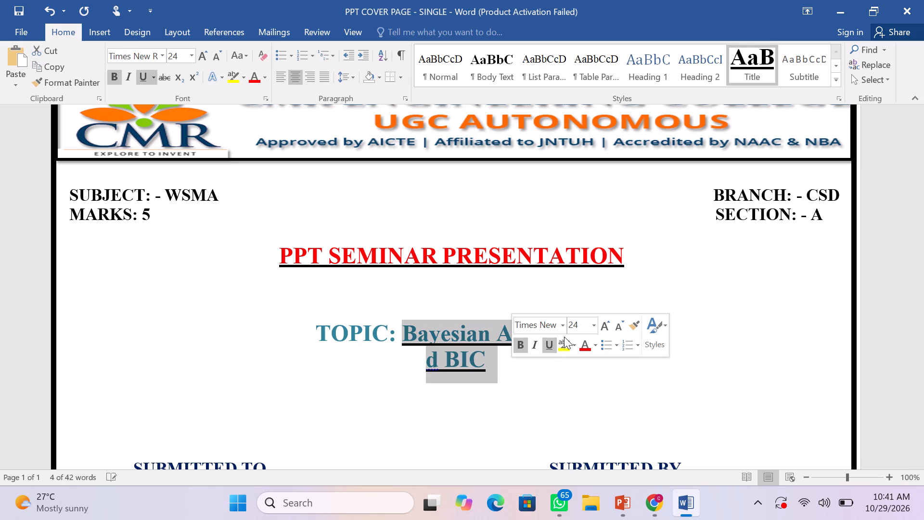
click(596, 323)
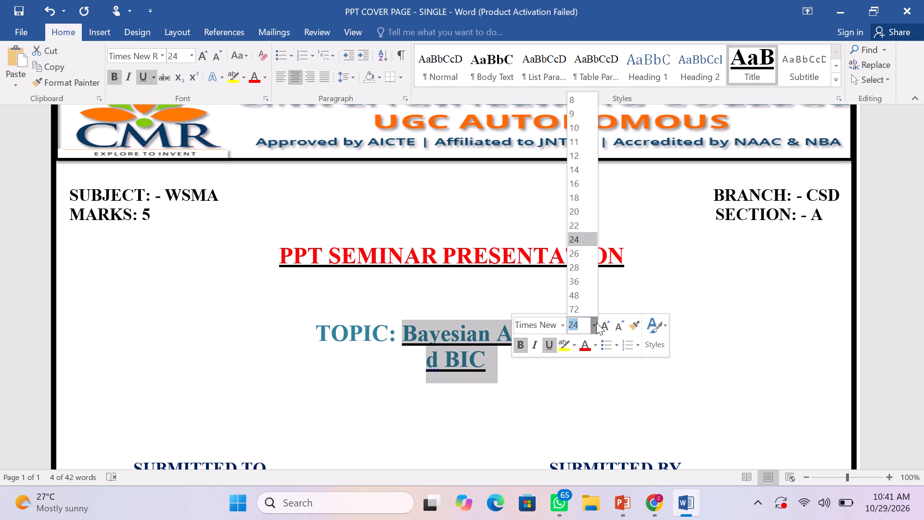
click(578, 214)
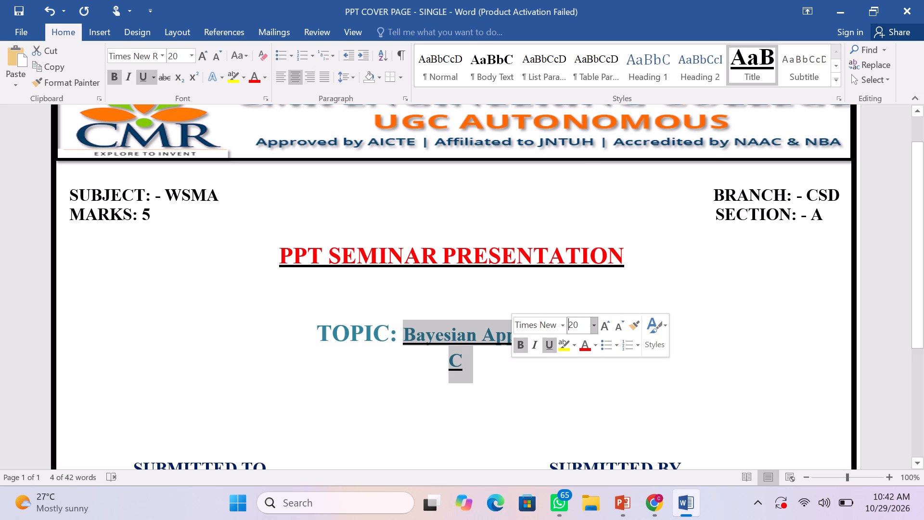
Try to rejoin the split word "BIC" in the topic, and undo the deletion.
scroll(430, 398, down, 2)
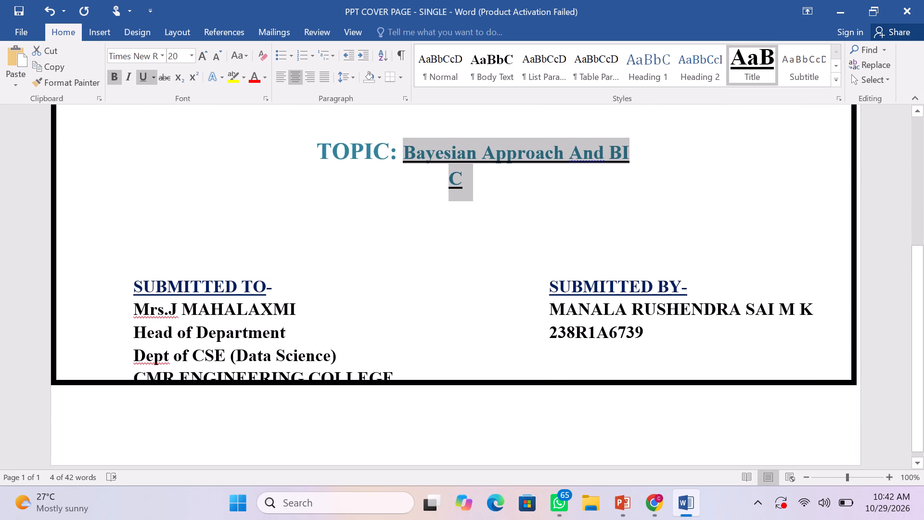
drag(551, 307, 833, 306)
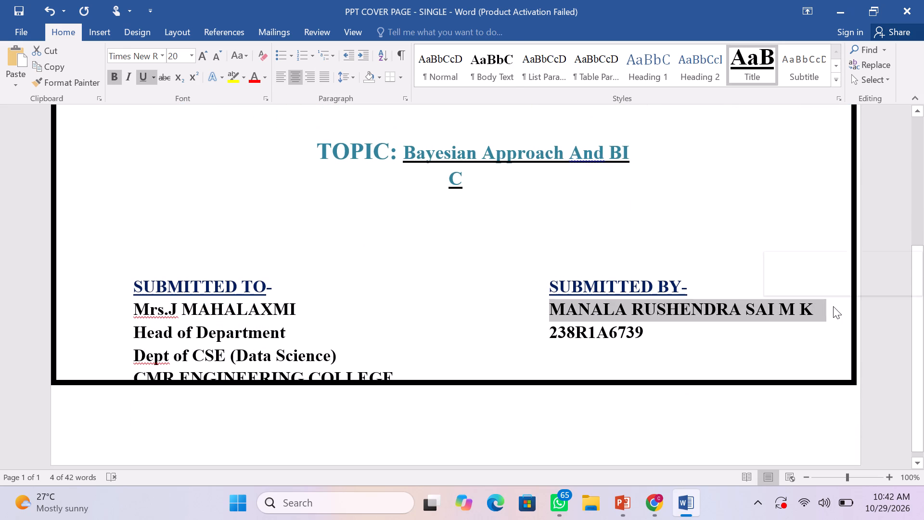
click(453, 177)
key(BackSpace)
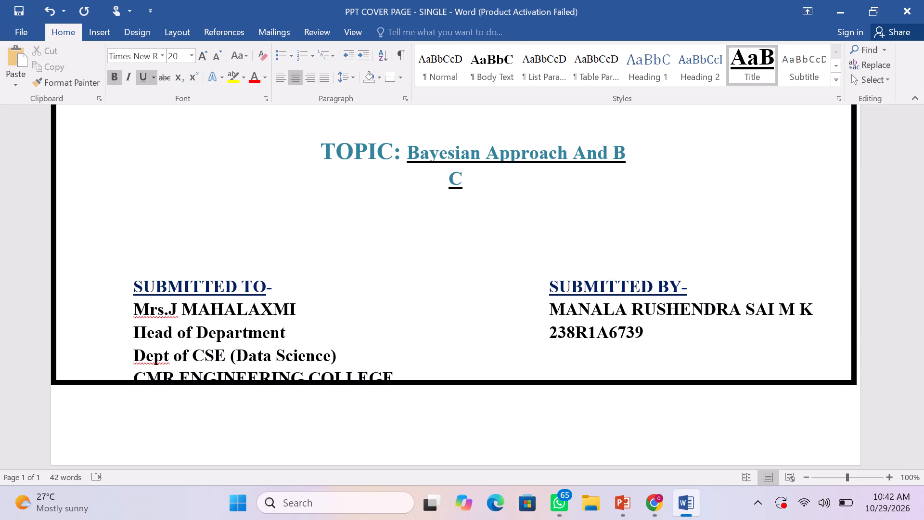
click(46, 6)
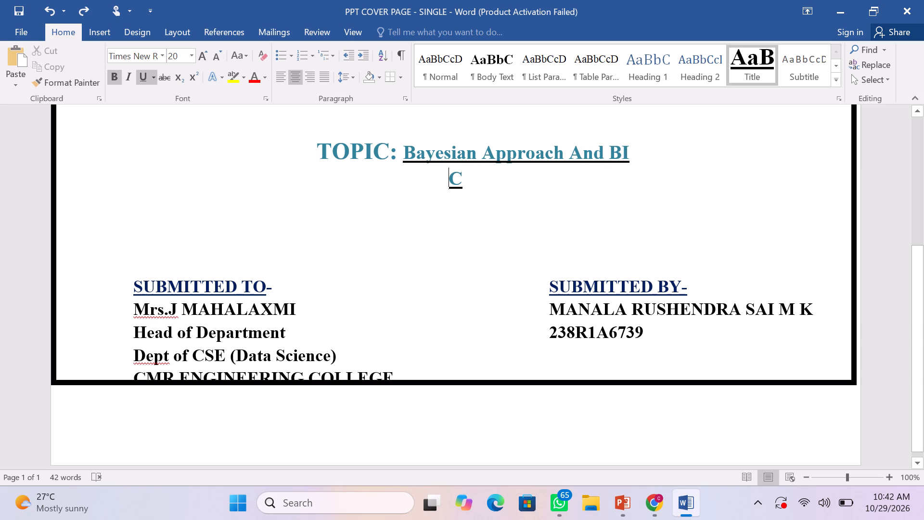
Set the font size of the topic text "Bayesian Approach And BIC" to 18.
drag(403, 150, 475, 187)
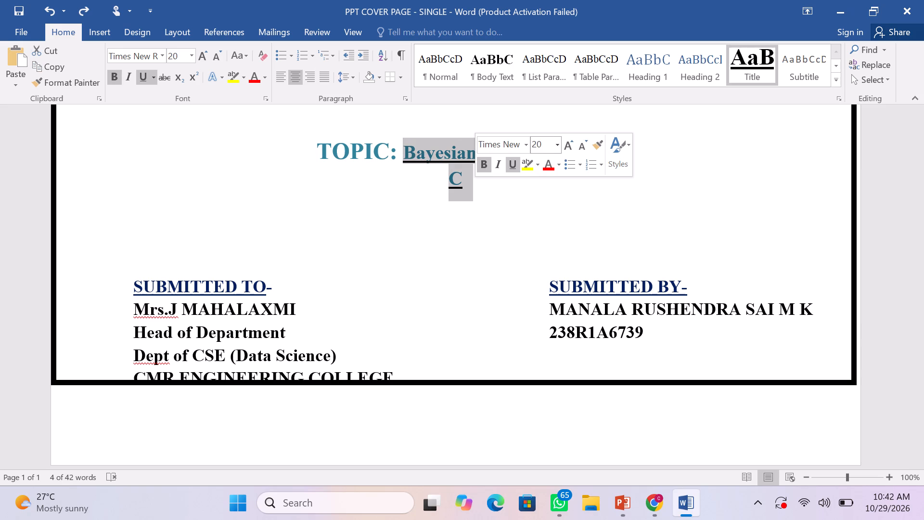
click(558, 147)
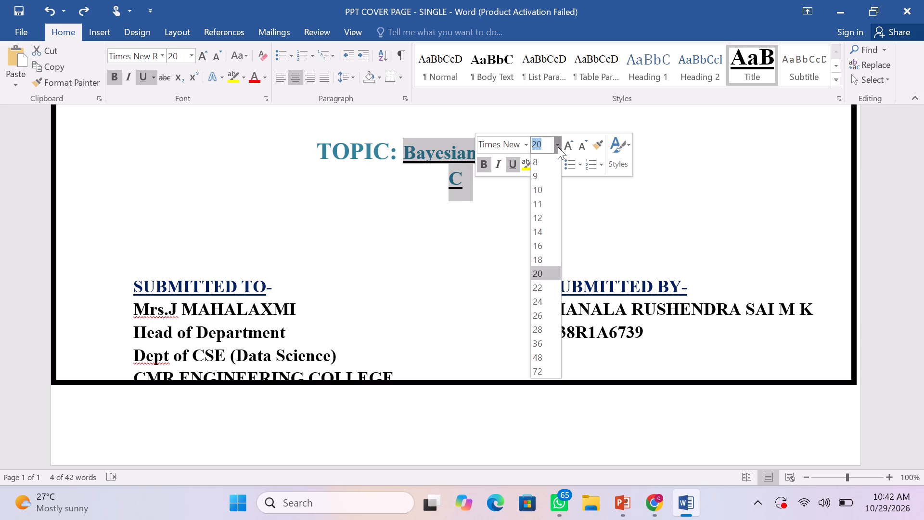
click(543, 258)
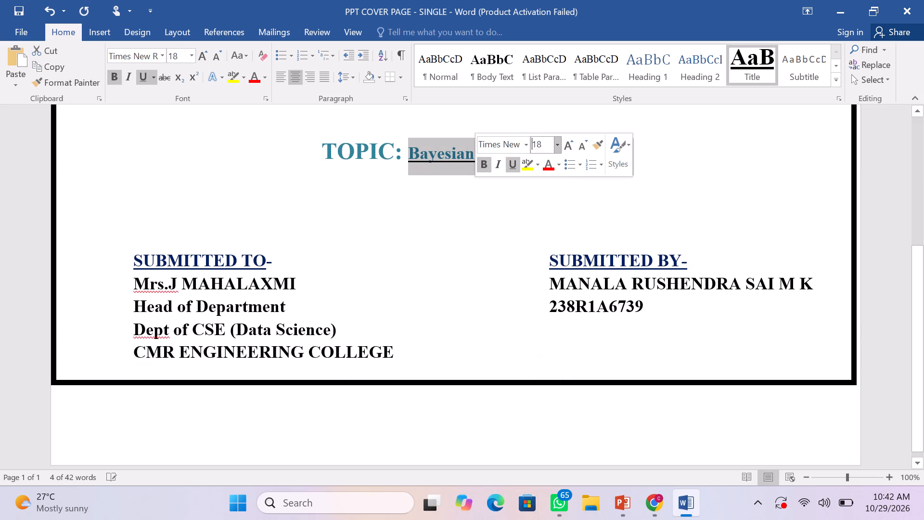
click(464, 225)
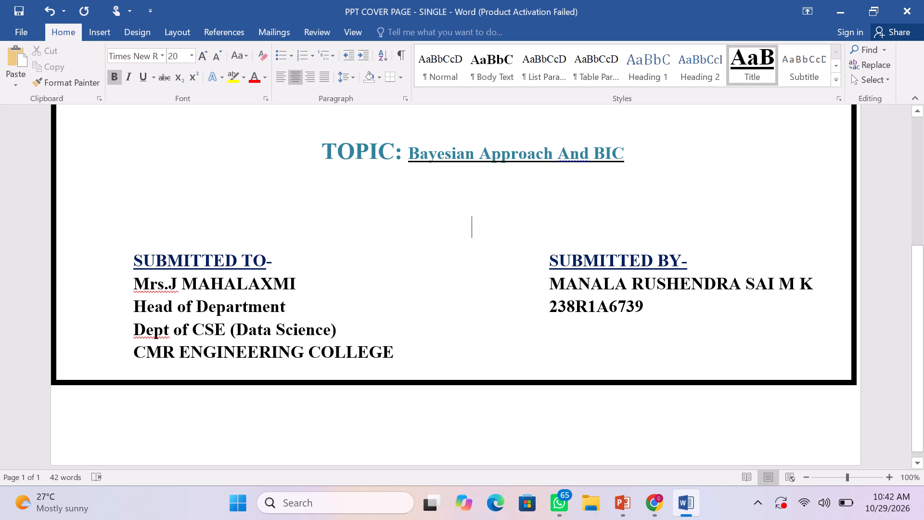
Undo all the topic line edits on the Word cover page, back to the original "Sentiment Analysis" topic.
triple_click(48, 5)
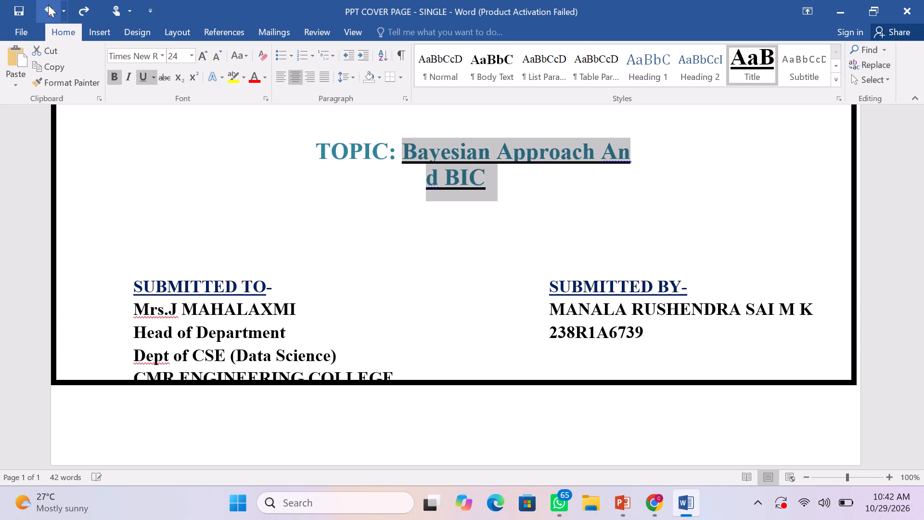
triple_click(48, 5)
click(48, 5)
click(48, 5)
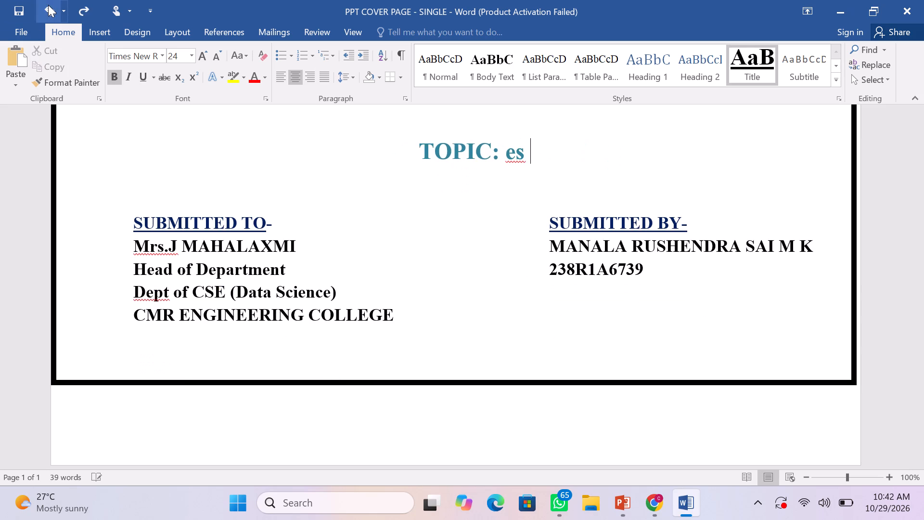
click(48, 5)
click(48, 5)
triple_click(48, 5)
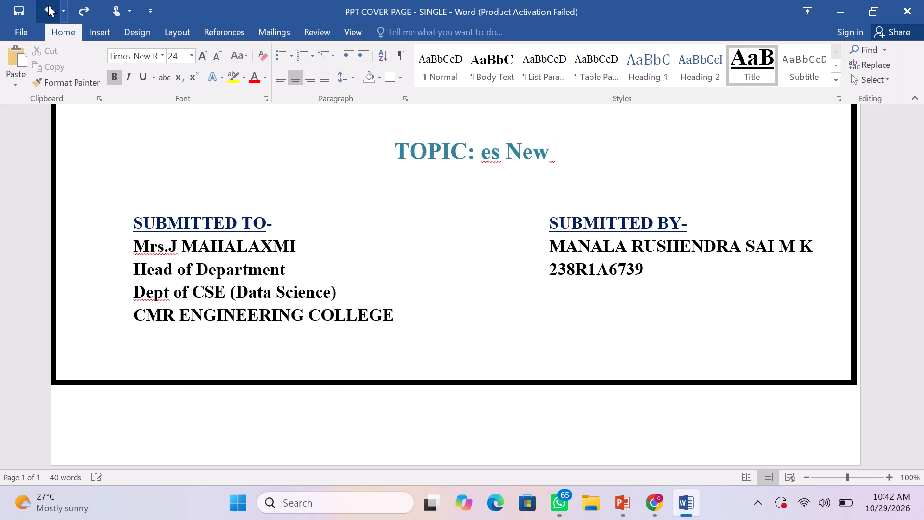
triple_click(48, 5)
triple_click(48, 5)
click(48, 5)
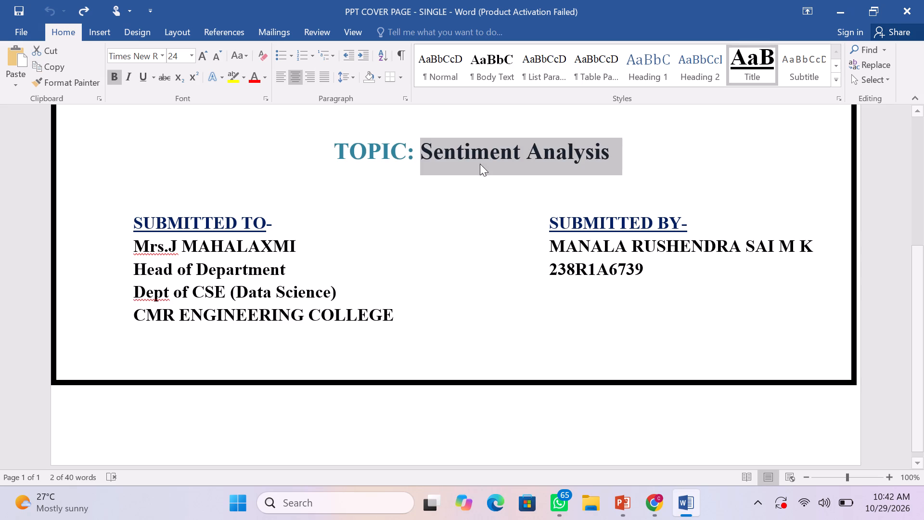
Replace the topic "Sentiment Analysis" on the cover page with the copied title "Bayesian Approach And BIC".
click(472, 193)
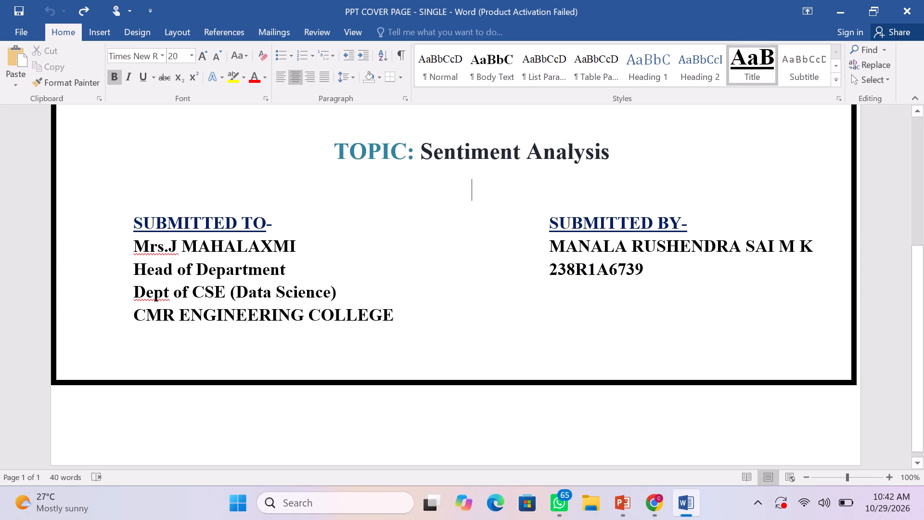
drag(420, 151, 611, 150)
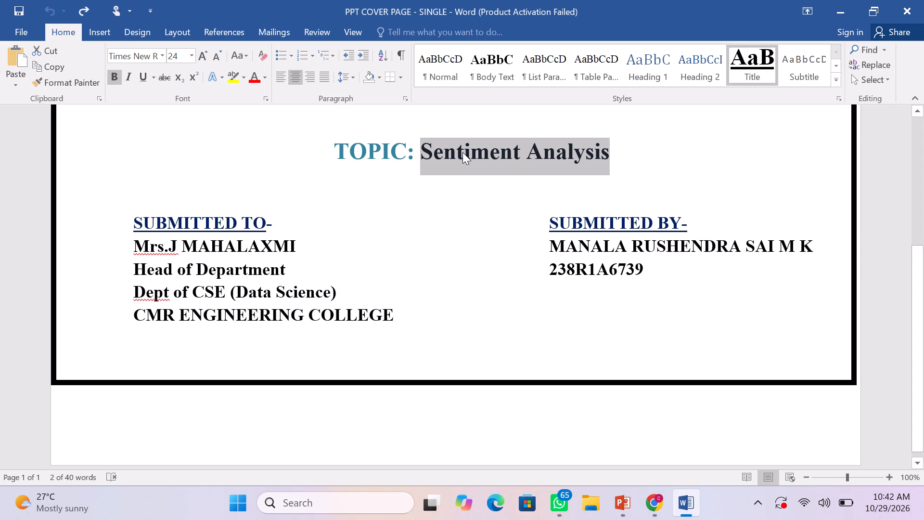
key(BackSpace)
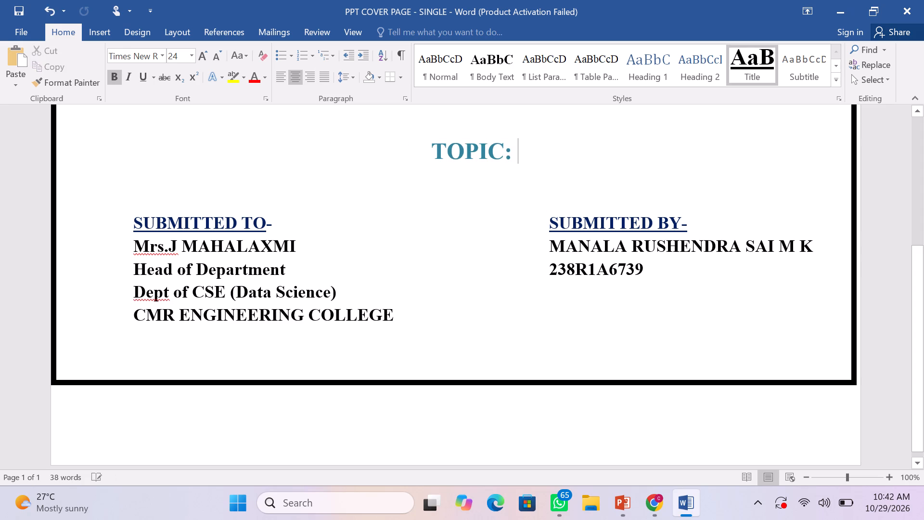
key(ctrl+v)
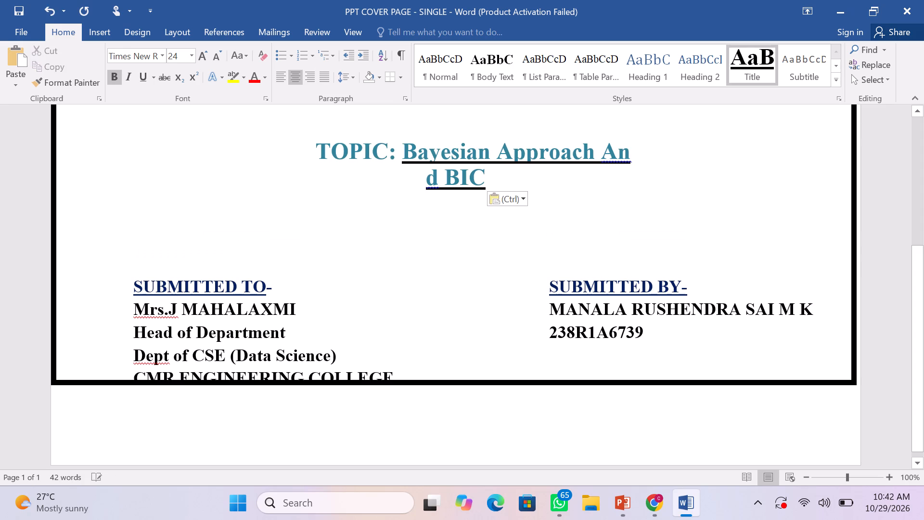
Delete the split words "And BIC" from the end of the topic line and retype "And" after "Bayesian Approach".
click(428, 178)
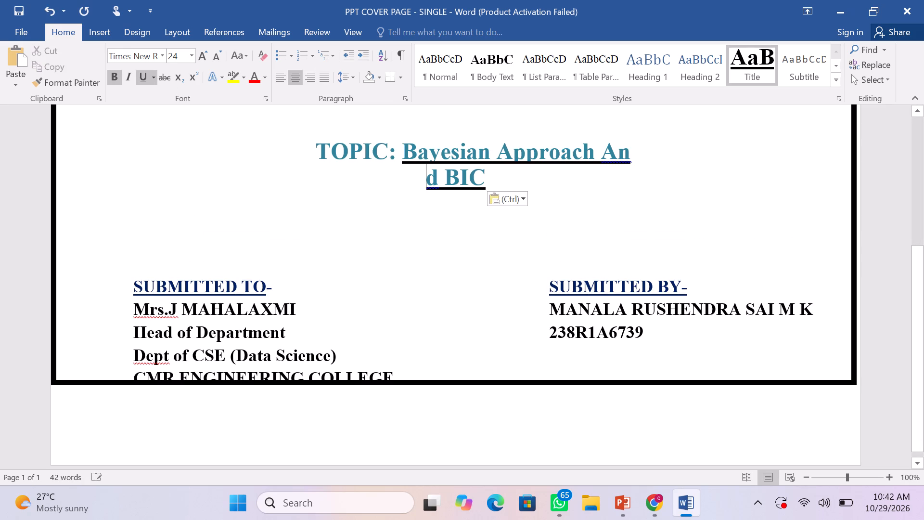
key(BackSpace)
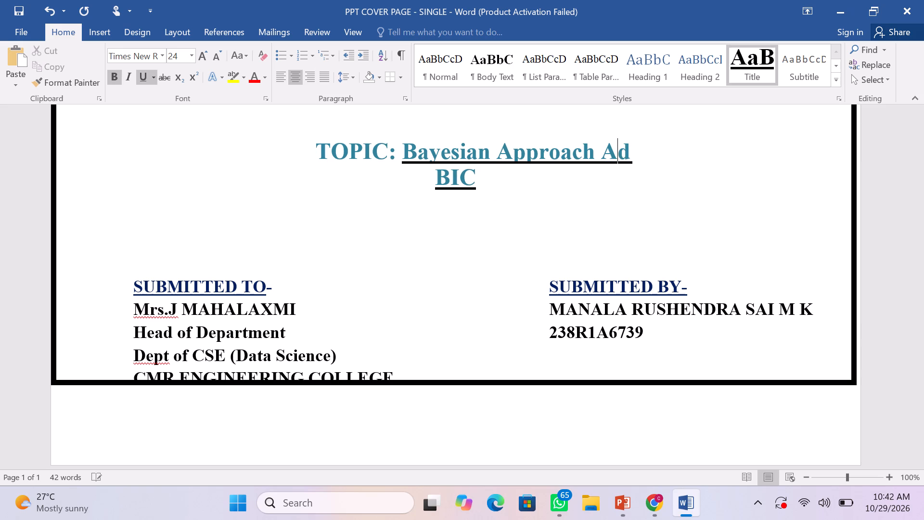
key(BackSpace)
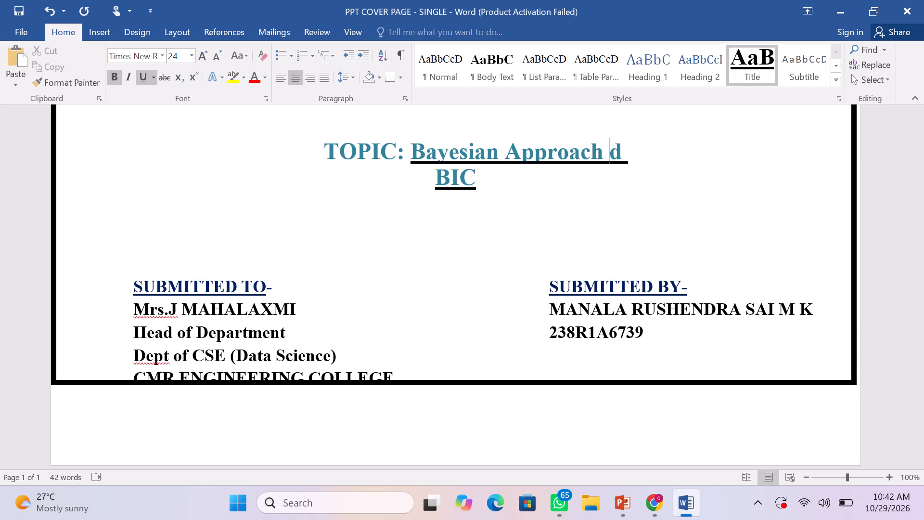
click(482, 179)
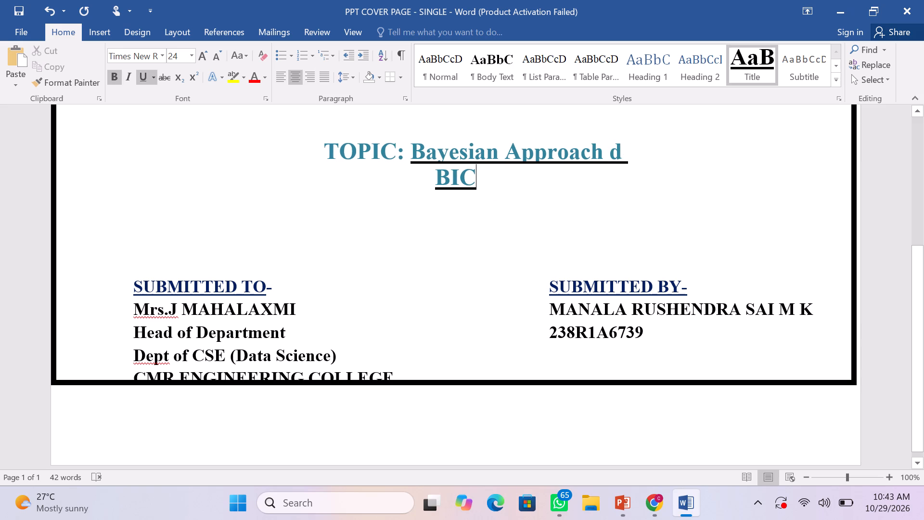
key(BackSpace)
key(BackSpace)
key(BackSpace)
key(BackSpace)
key(BackSpace)
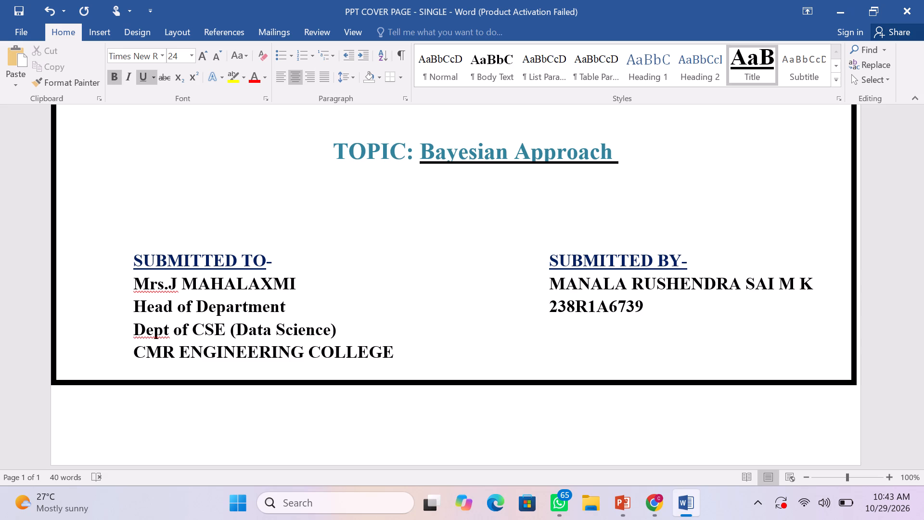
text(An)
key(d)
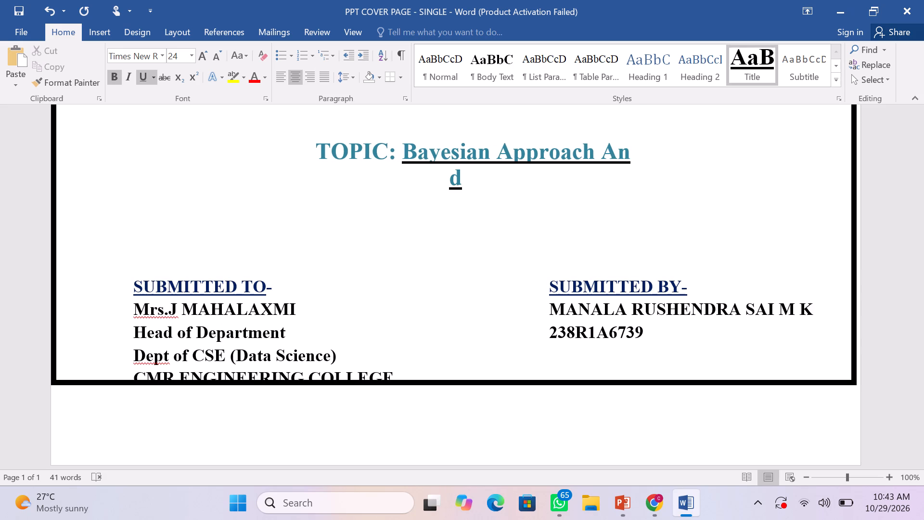
Complete the cover page topic line by adding "BIC" after "Bayesian Approach And".
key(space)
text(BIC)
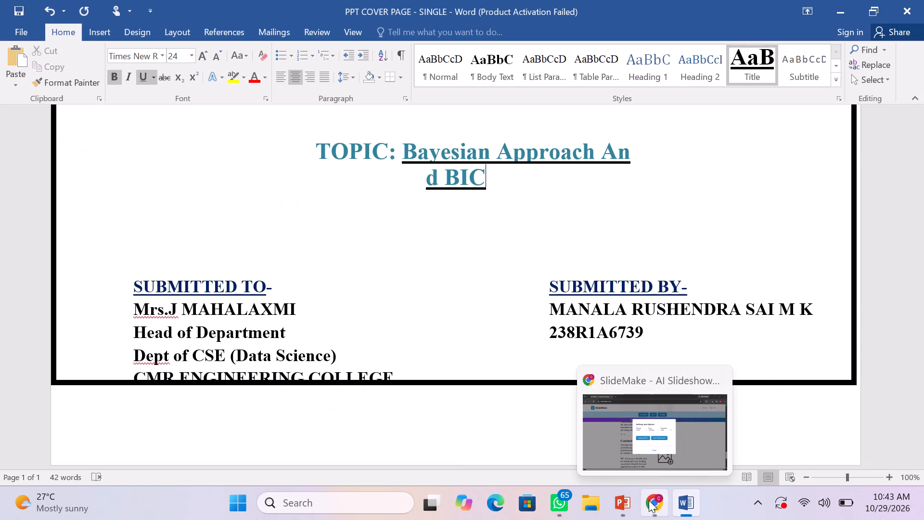
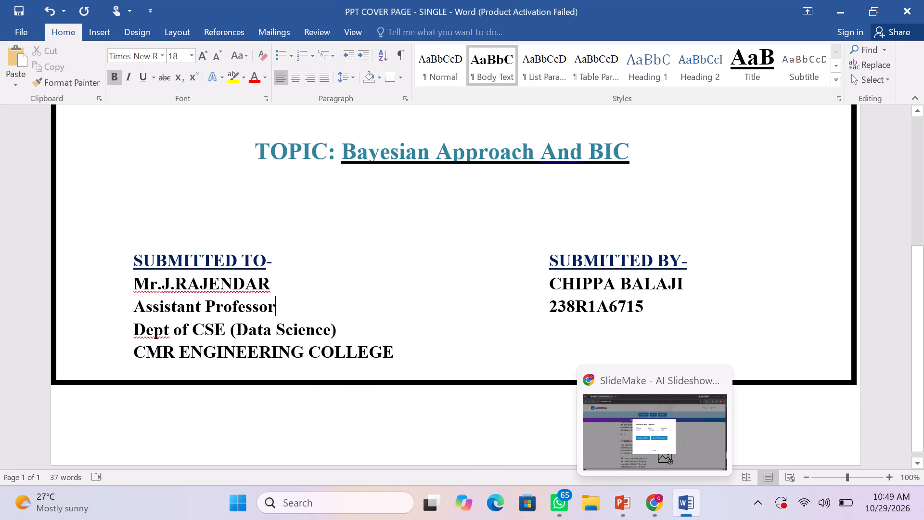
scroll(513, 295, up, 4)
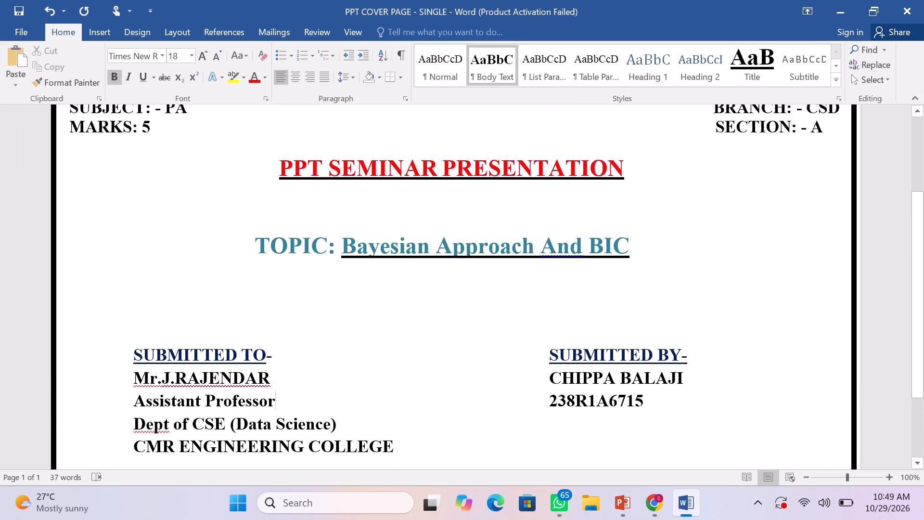
Capture a snip of the full bordered cover page with topic "Bayesian Approach And BIC", fitted on screen at 70% zoom.
scroll(513, 295, up, 1)
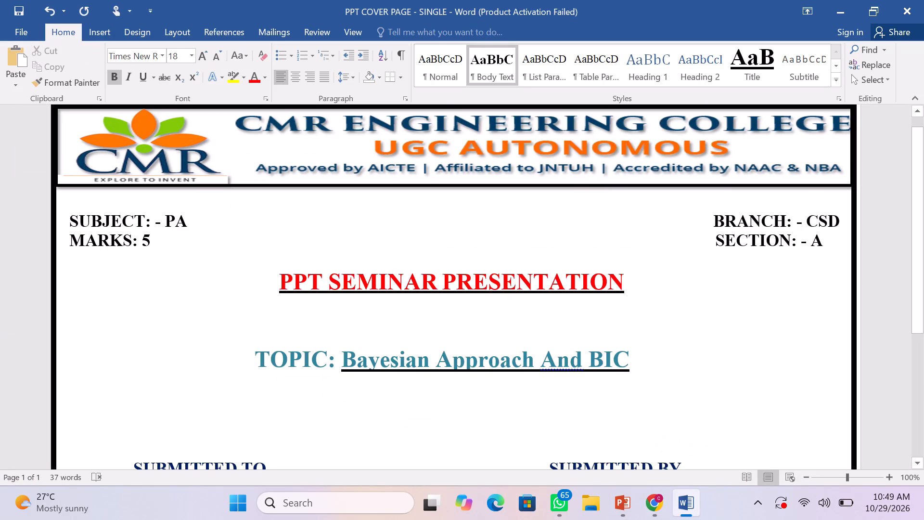
scroll(611, 325, down, 2)
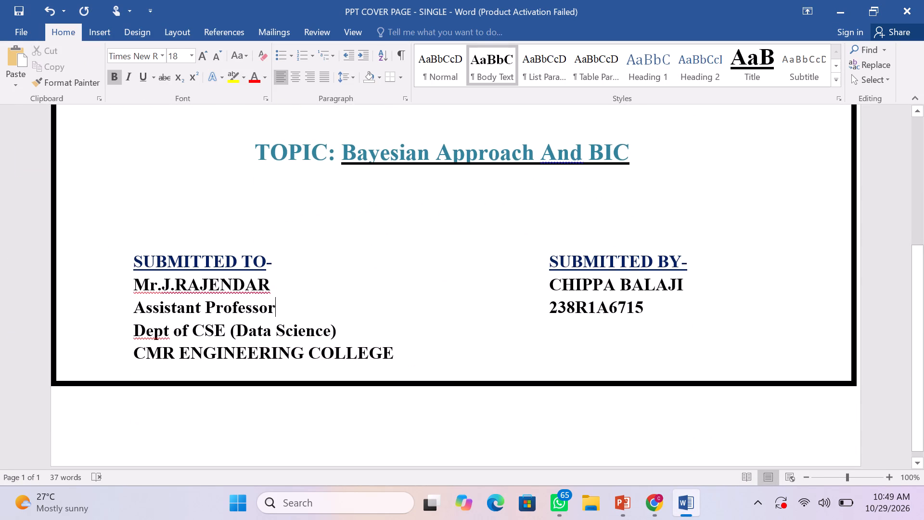
scroll(611, 325, up, 3)
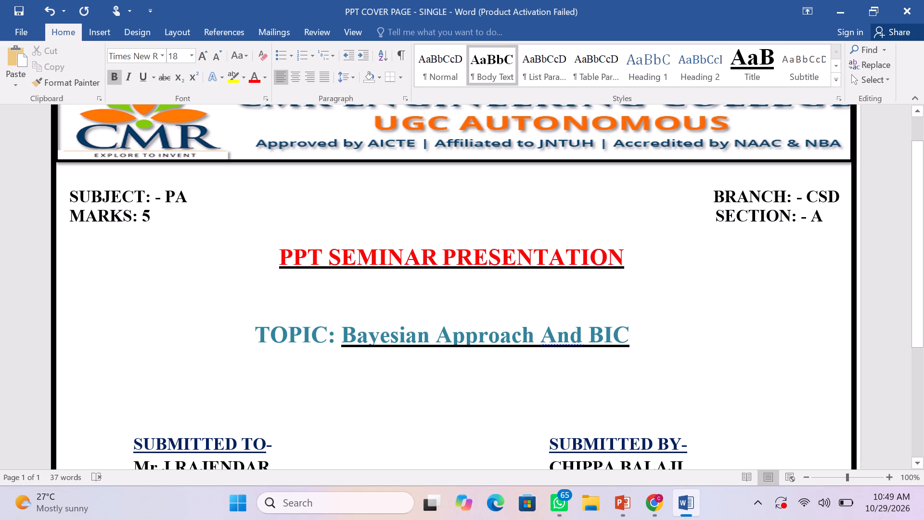
ctrl+scroll(146, 172, down, 3)
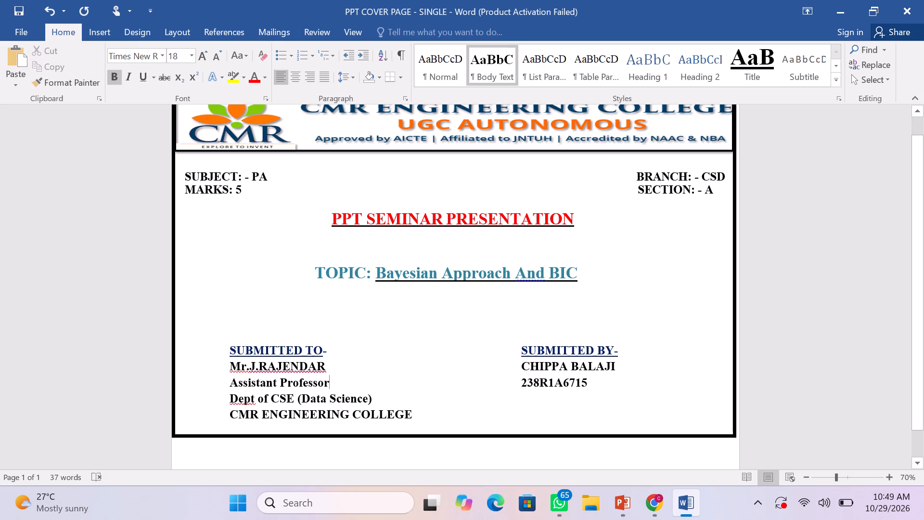
scroll(262, 161, up, 1)
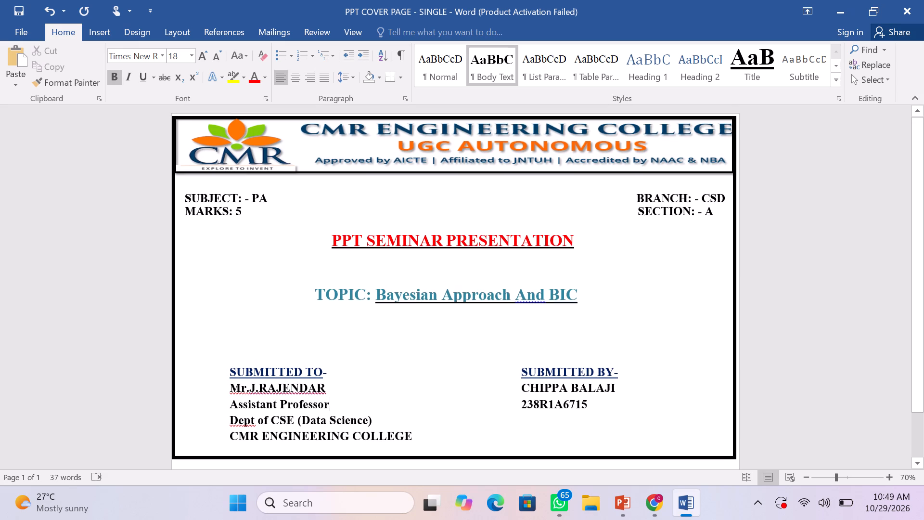
key(Print)
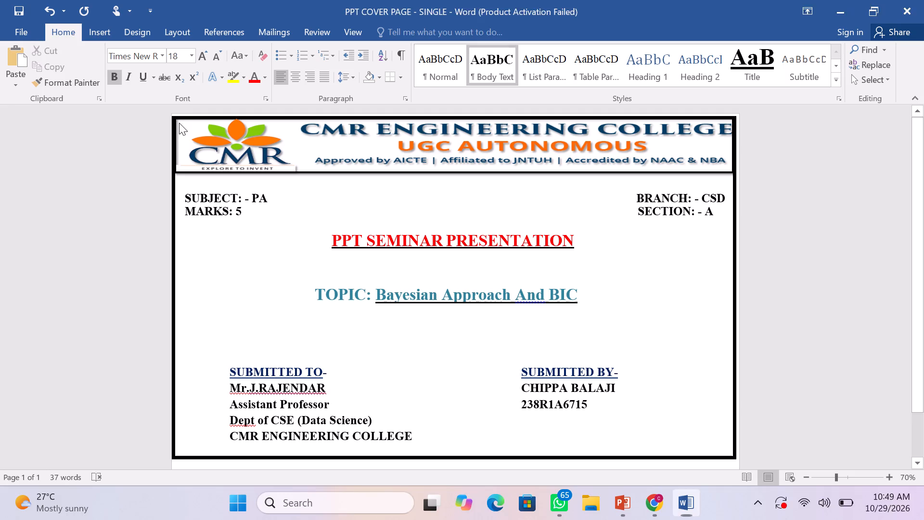
drag(176, 120, 222, 151)
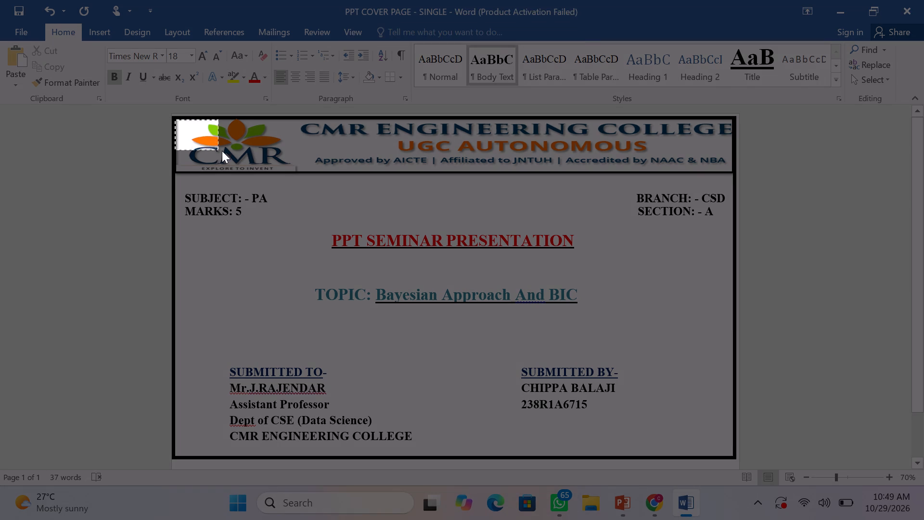
drag(222, 151, 492, 308)
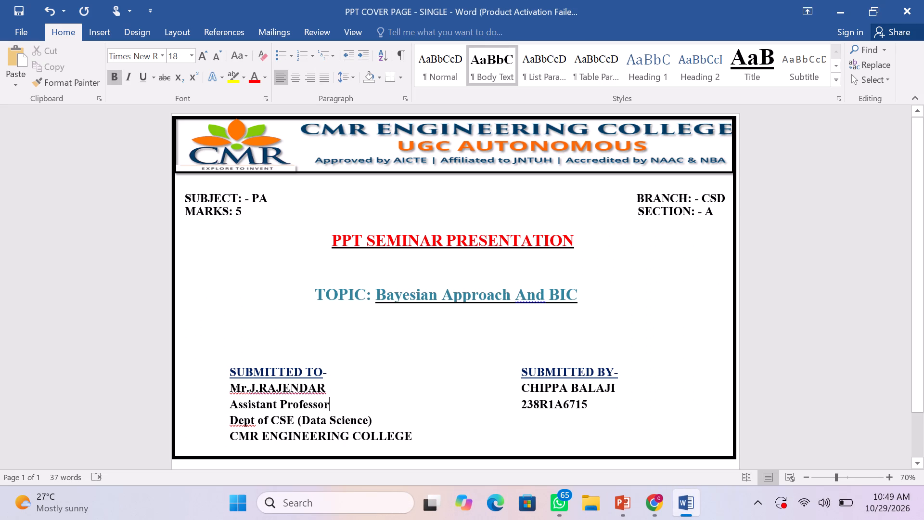
click(368, 204)
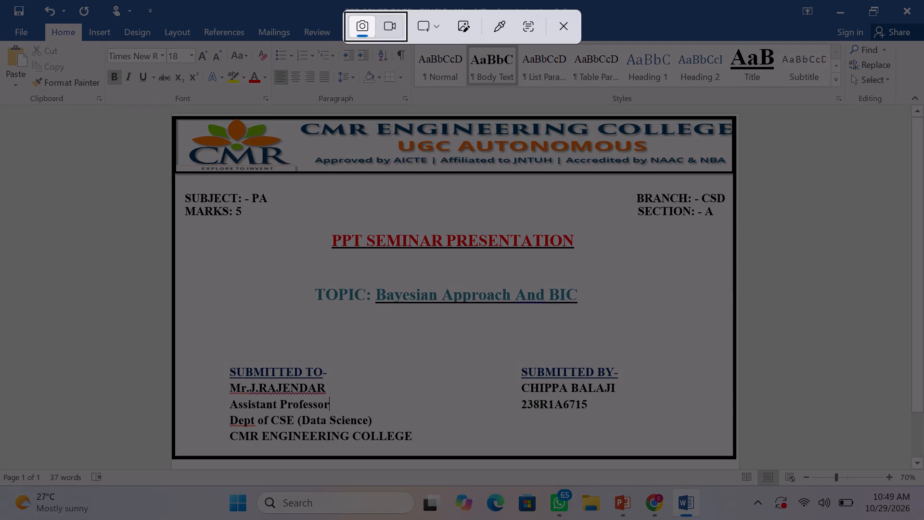
drag(164, 112, 234, 143)
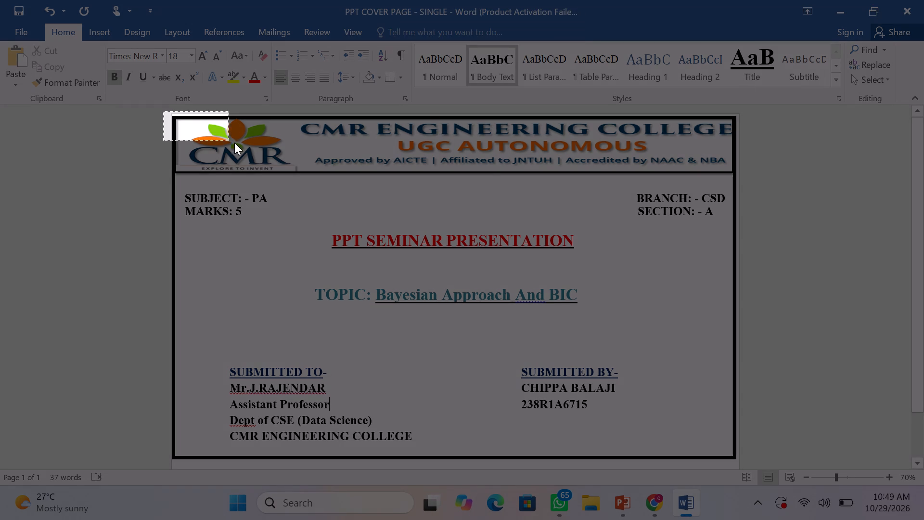
drag(234, 143, 698, 448)
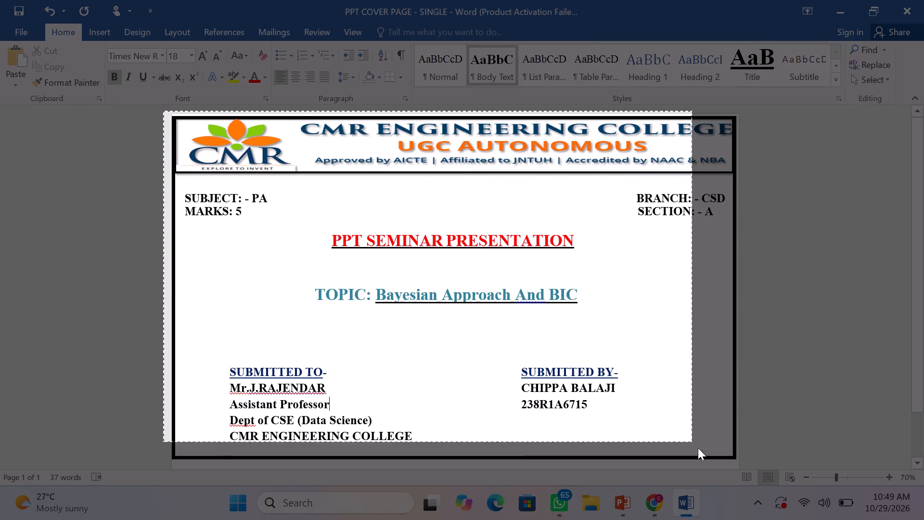
drag(698, 448, 740, 468)
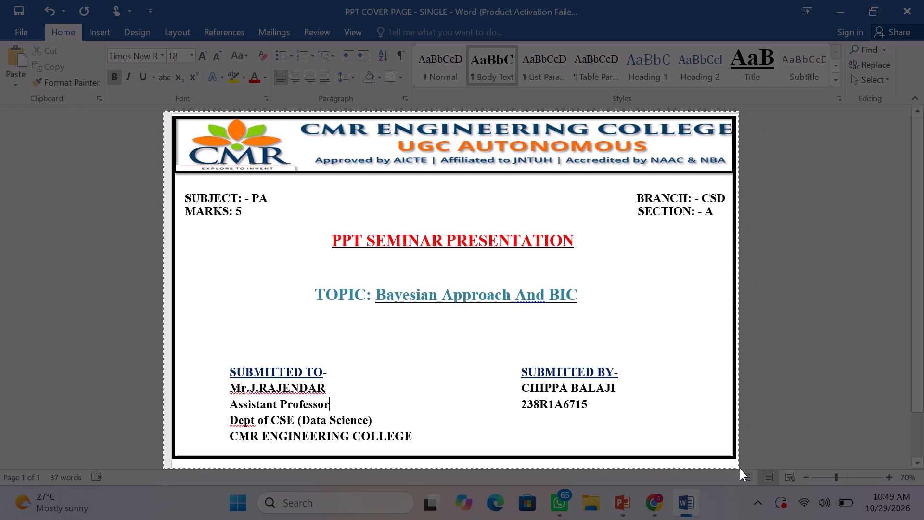
drag(740, 468, 744, 468)
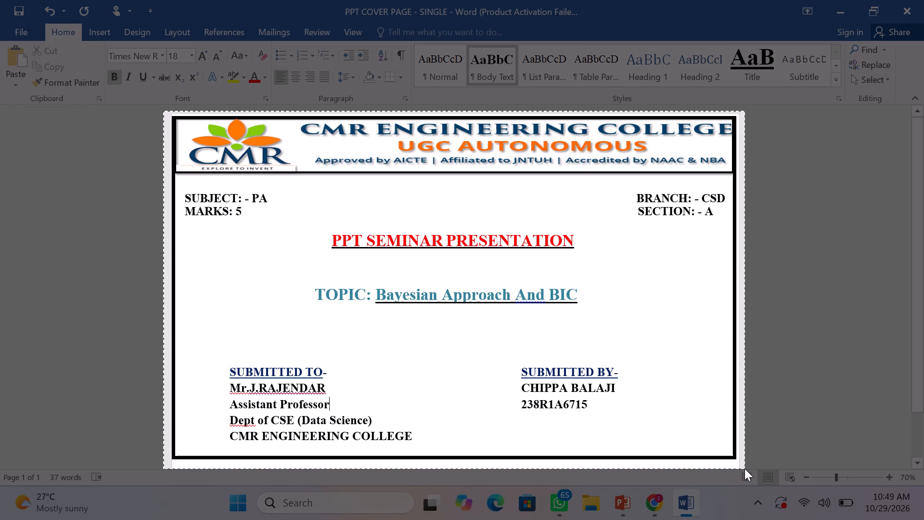
drag(744, 468, 745, 466)
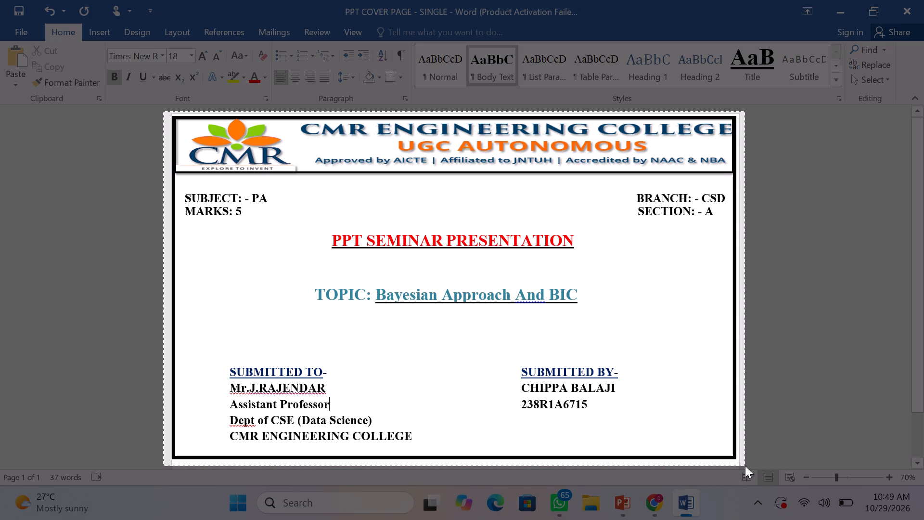
drag(745, 466, 751, 463)
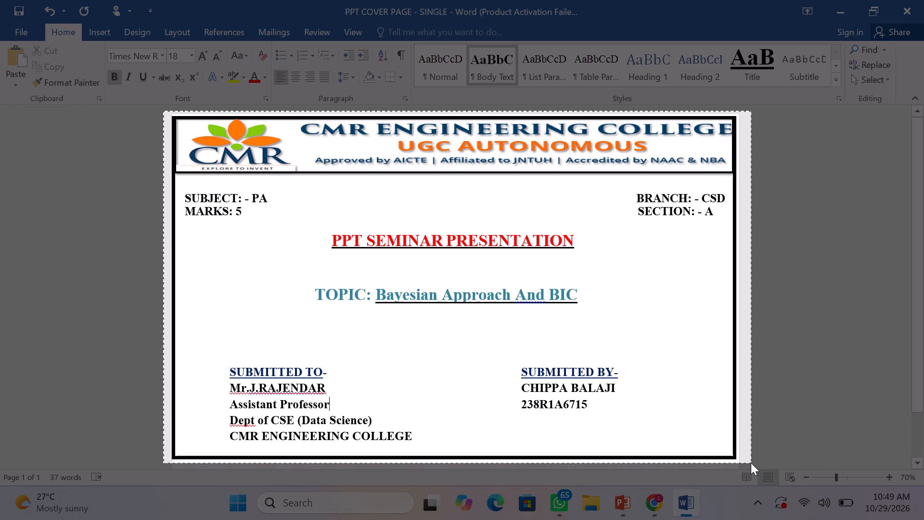
drag(751, 463, 741, 463)
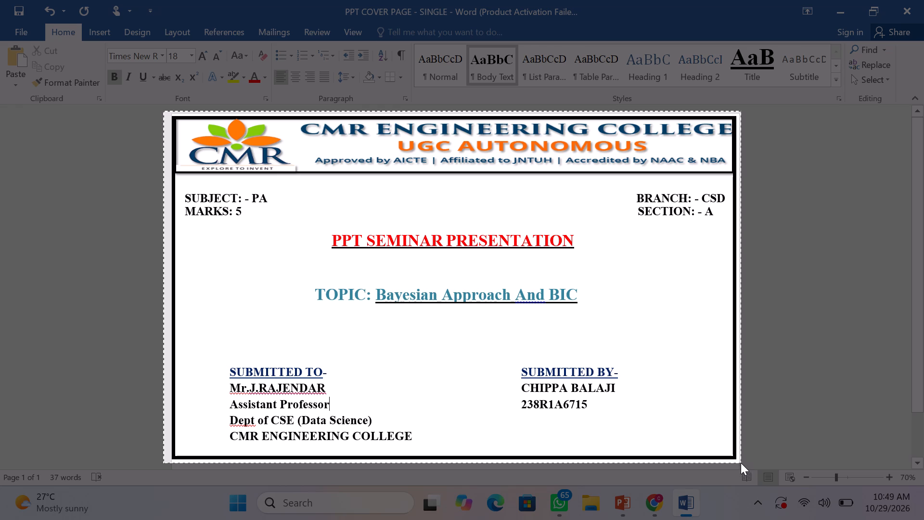
drag(741, 463, 740, 461)
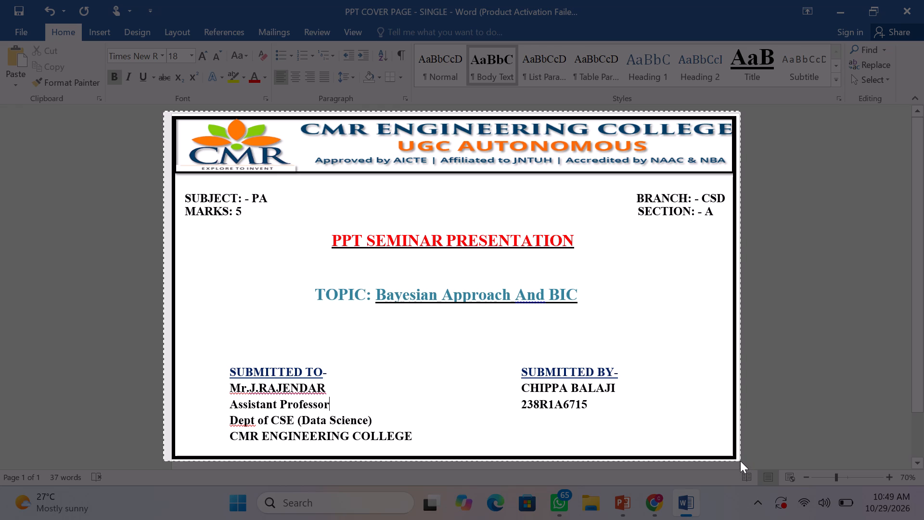
drag(740, 461, 742, 461)
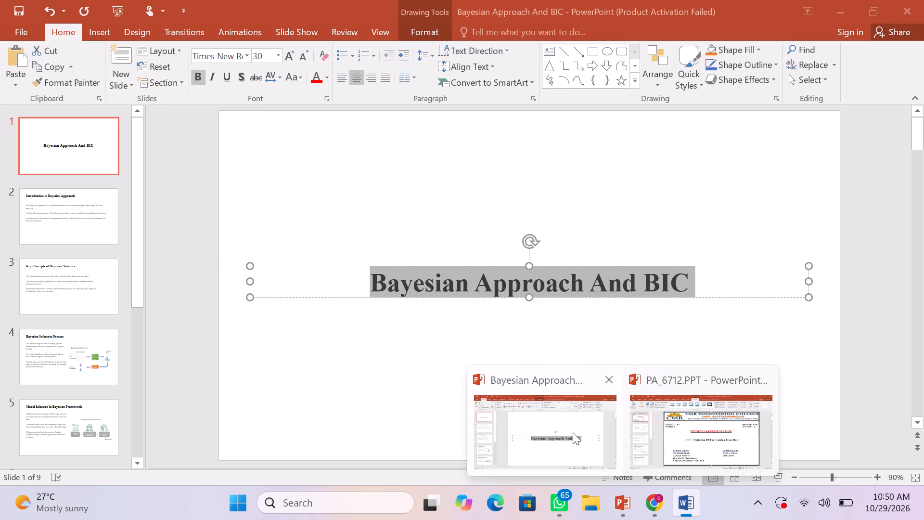
In the Bayesian Approach And BIC presentation, delete the title text on slide 1 and paste the captured cover image there.
click(573, 432)
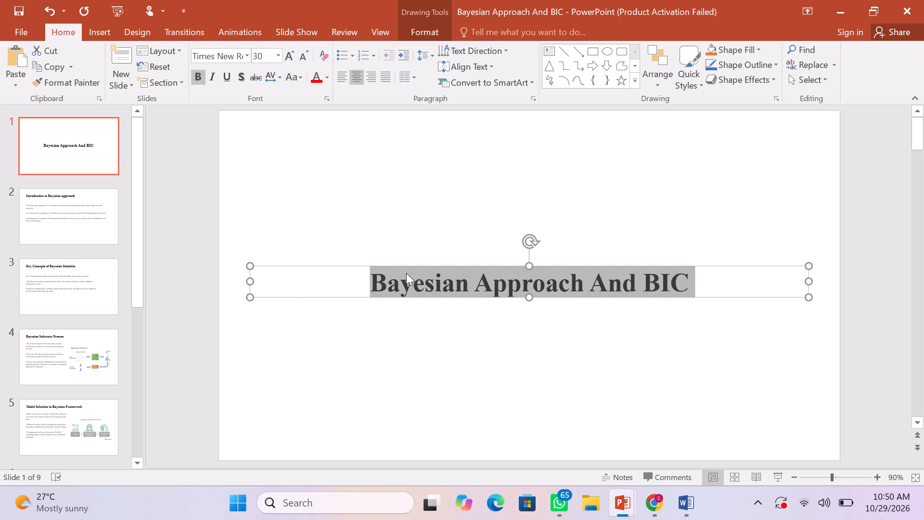
click(376, 273)
click(376, 273)
drag(376, 273, 682, 279)
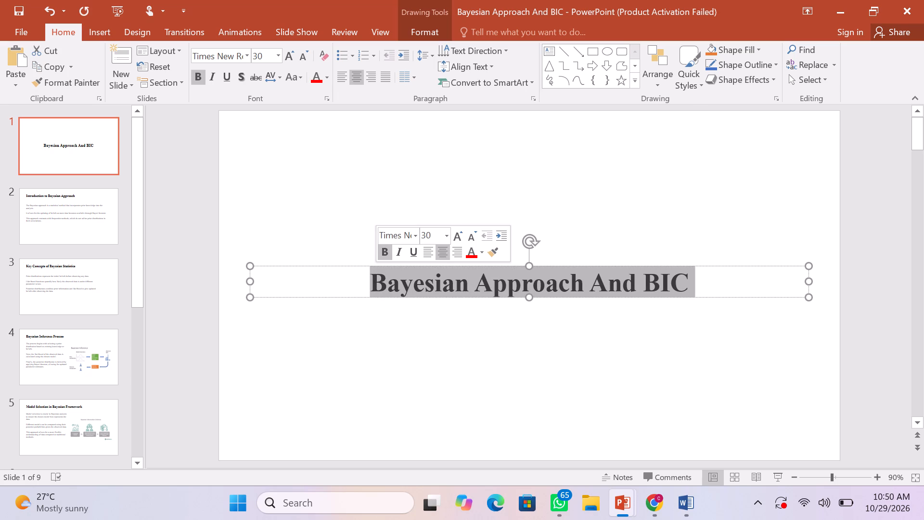
drag(682, 279, 682, 278)
key(BackSpace)
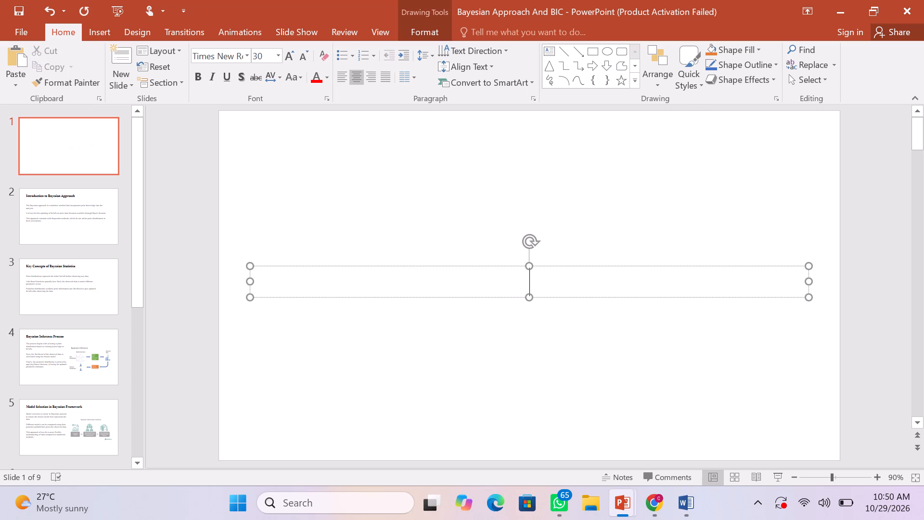
key(ctrl+v)
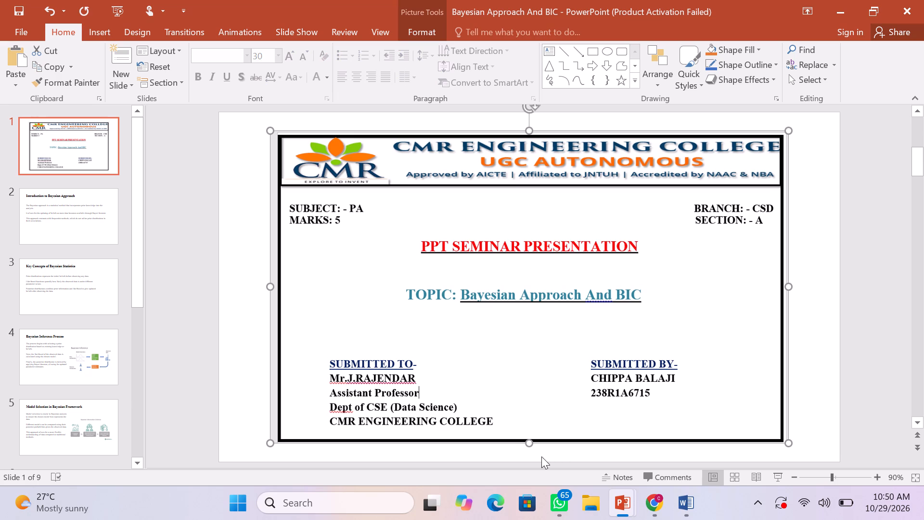
Stretch the pasted cover picture on all four sides until it fills slide 1.
drag(531, 443, 540, 468)
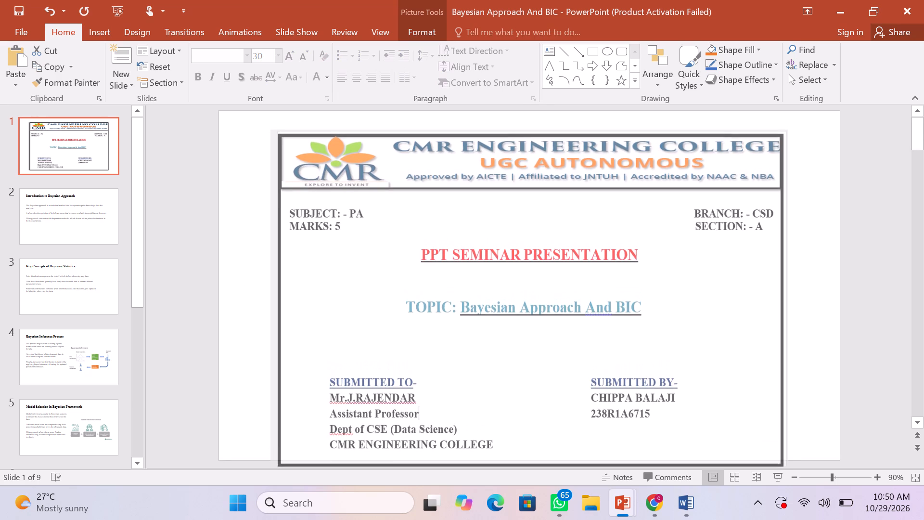
drag(540, 468, 541, 459)
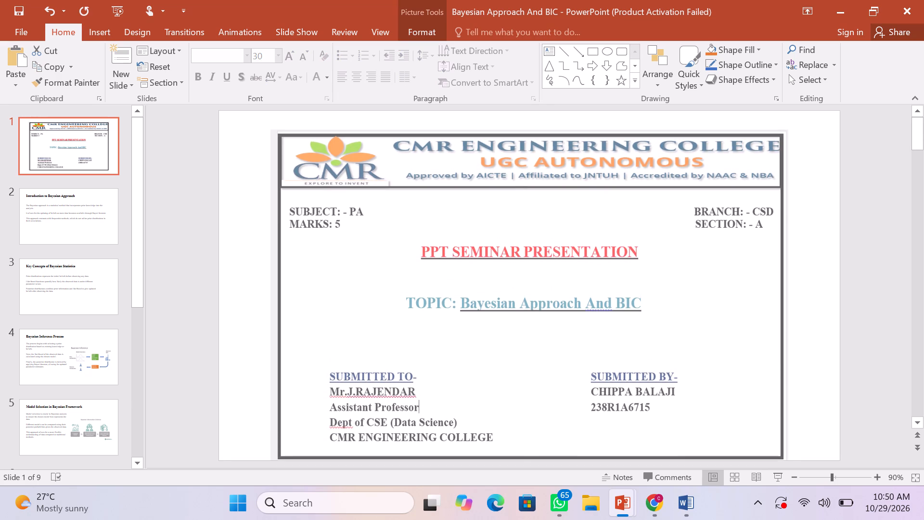
drag(541, 459, 541, 458)
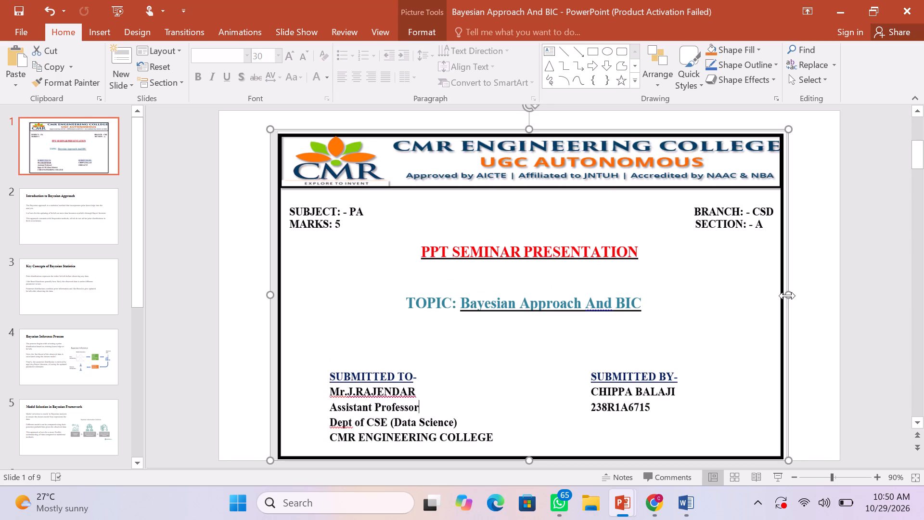
drag(787, 296, 835, 289)
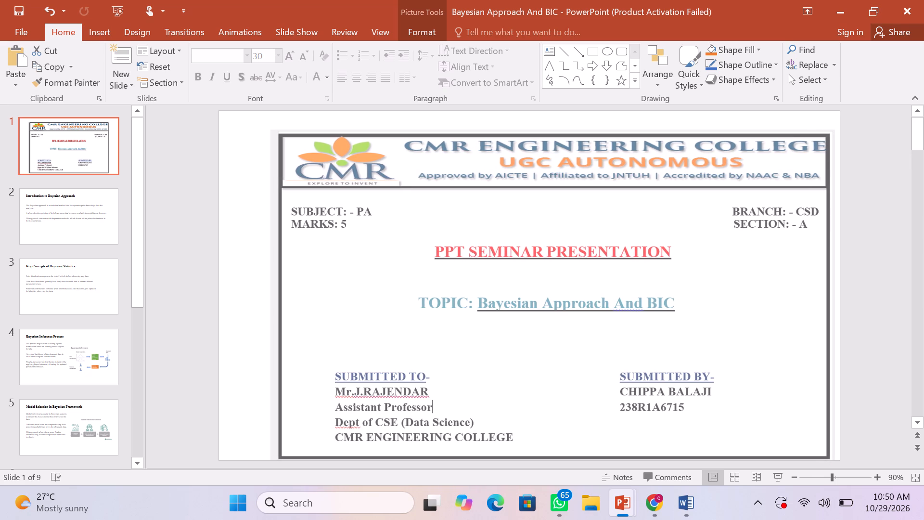
drag(835, 289, 837, 287)
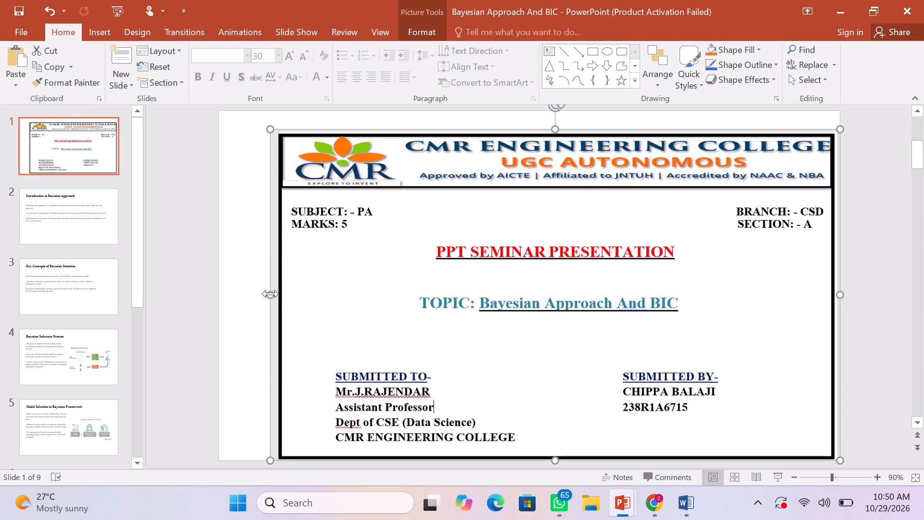
drag(270, 294, 221, 294)
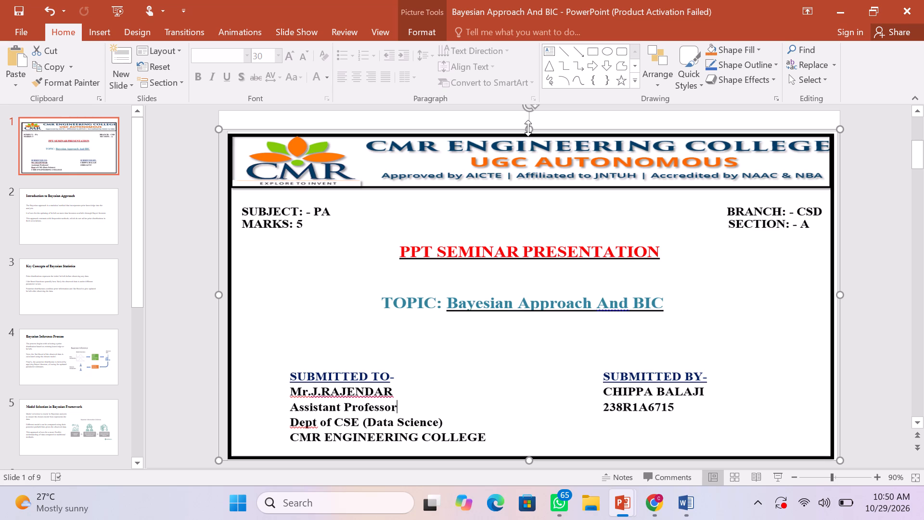
drag(532, 129, 532, 111)
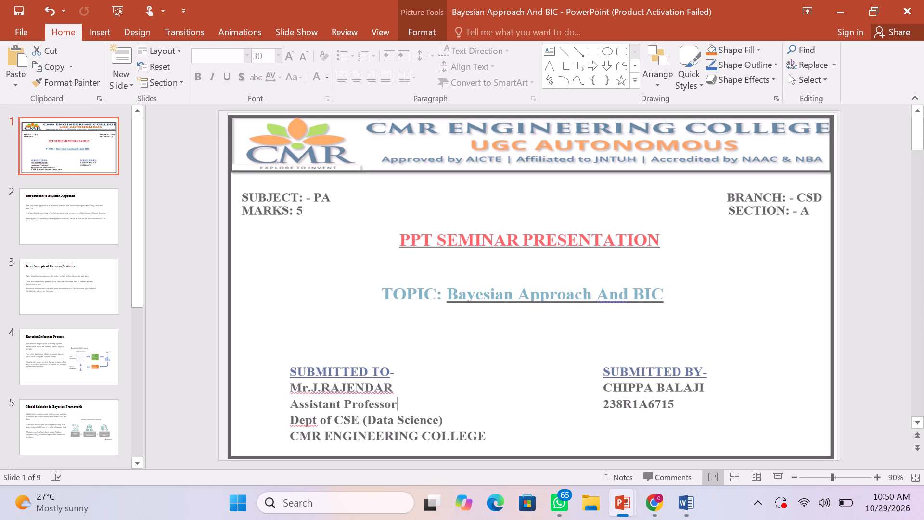
drag(532, 111, 531, 109)
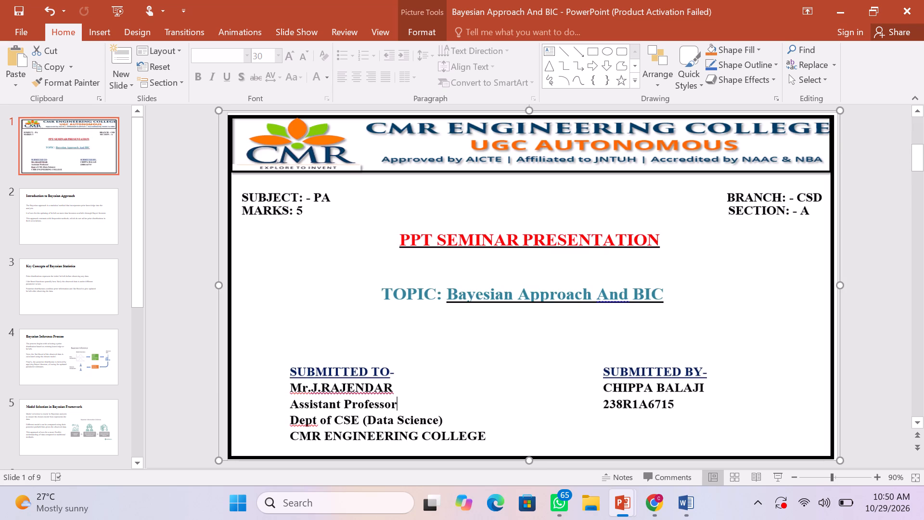
drag(221, 284, 213, 281)
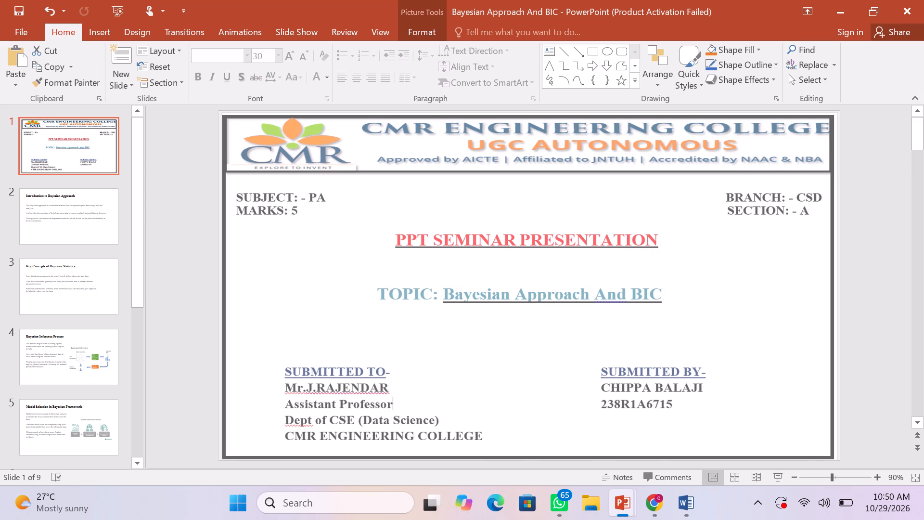
drag(213, 281, 213, 277)
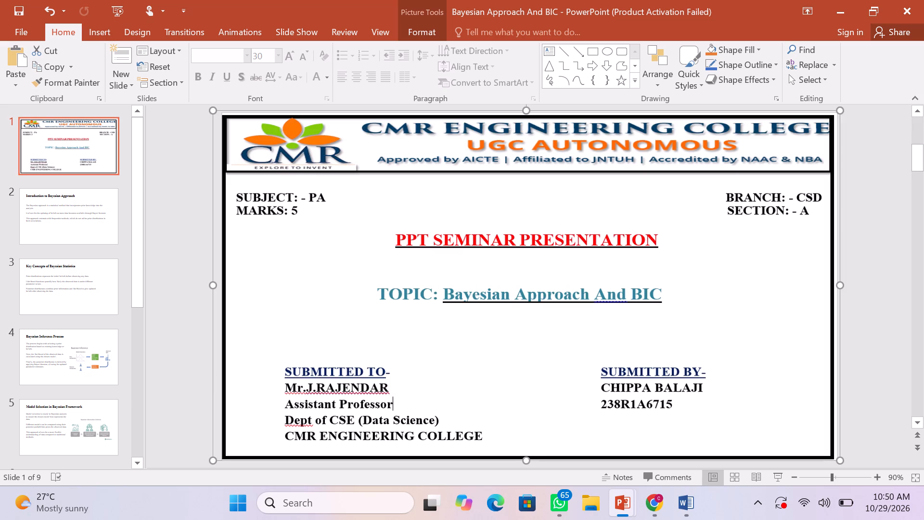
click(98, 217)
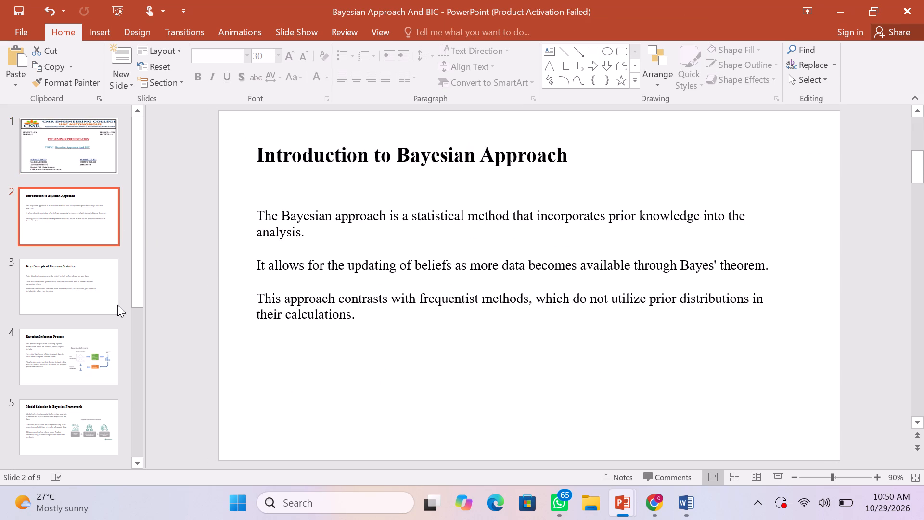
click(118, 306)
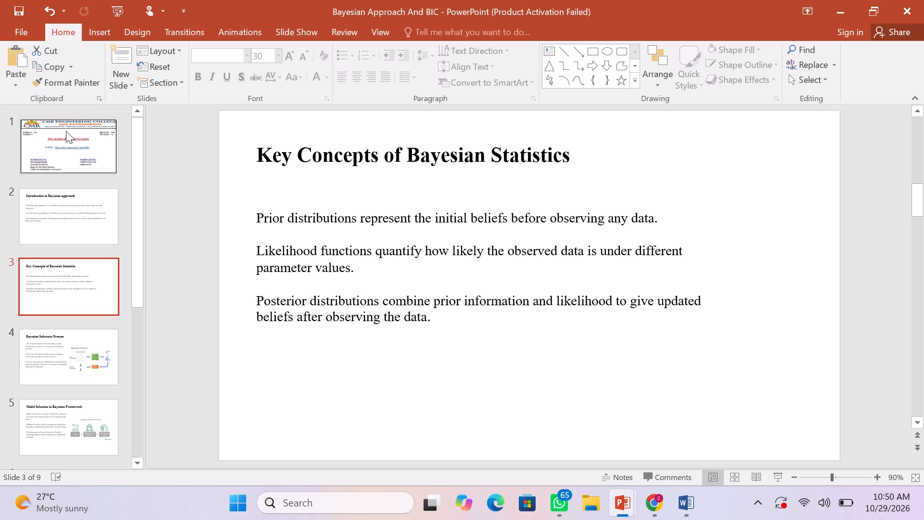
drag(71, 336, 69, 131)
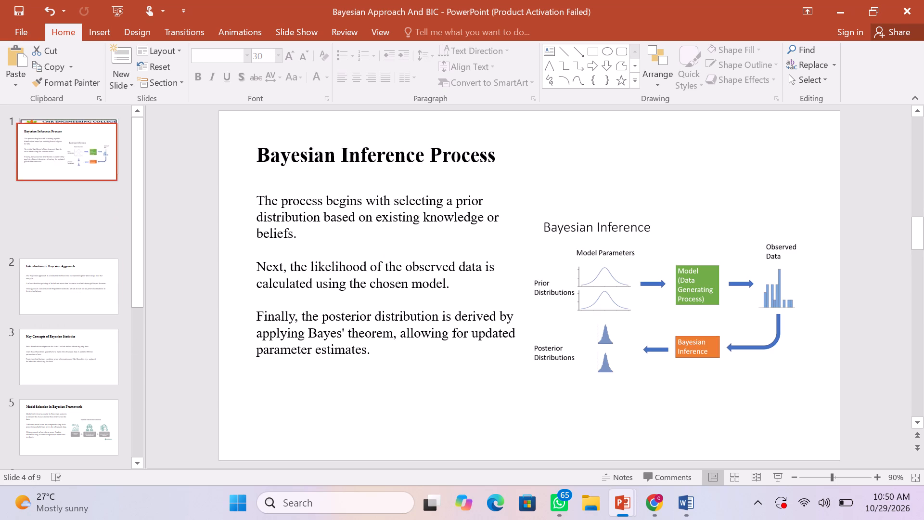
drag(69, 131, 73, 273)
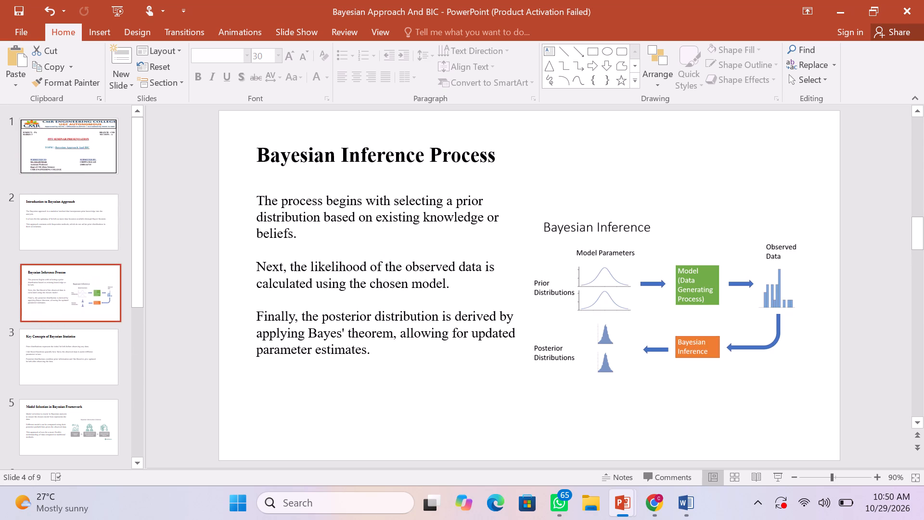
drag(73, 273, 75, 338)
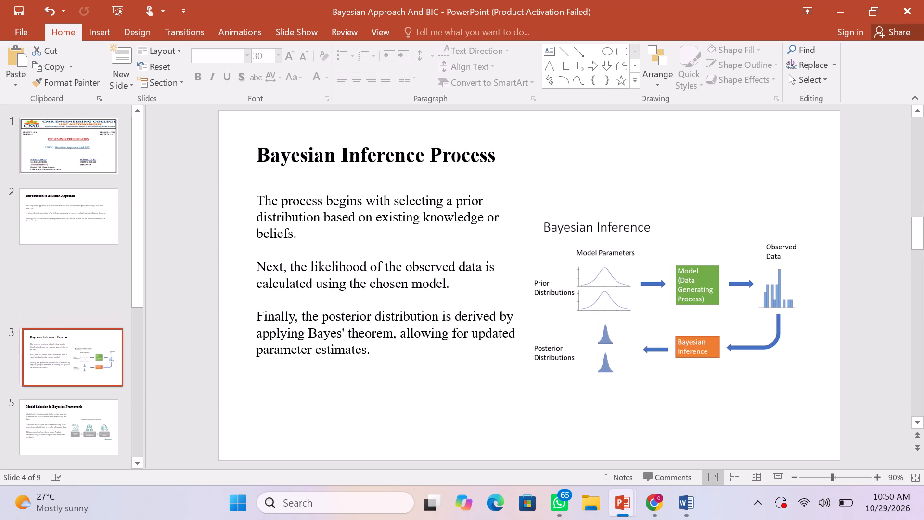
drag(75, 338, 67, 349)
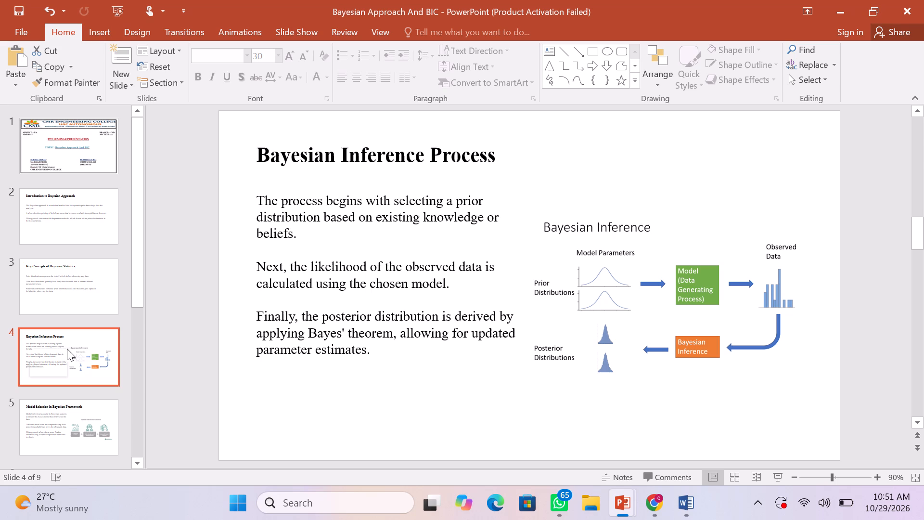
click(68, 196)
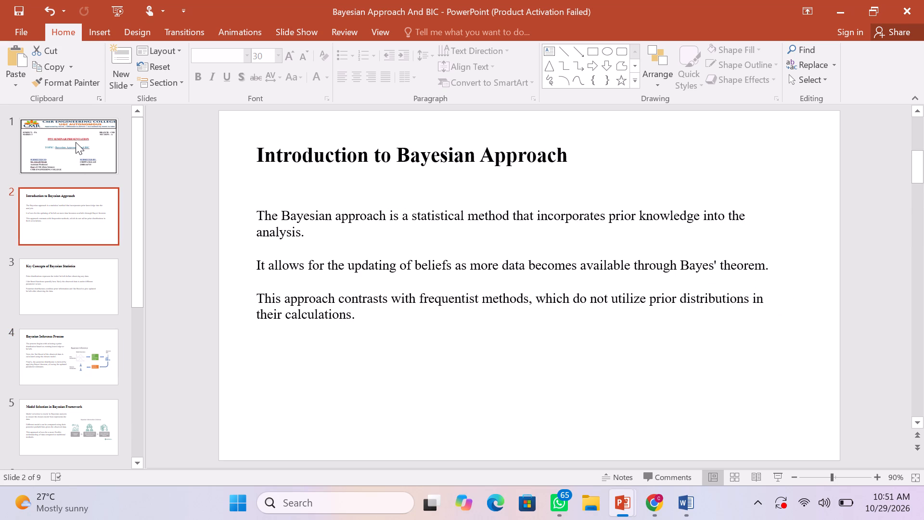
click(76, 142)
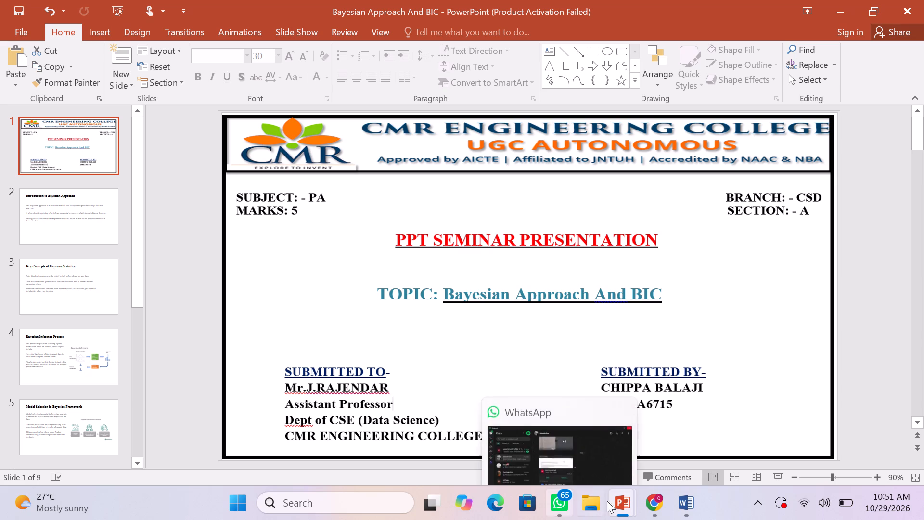
Check the finished cover slide against the cover slide in the PA_6712 presentation, and return to Bayesian Approach And BIC.
click(720, 323)
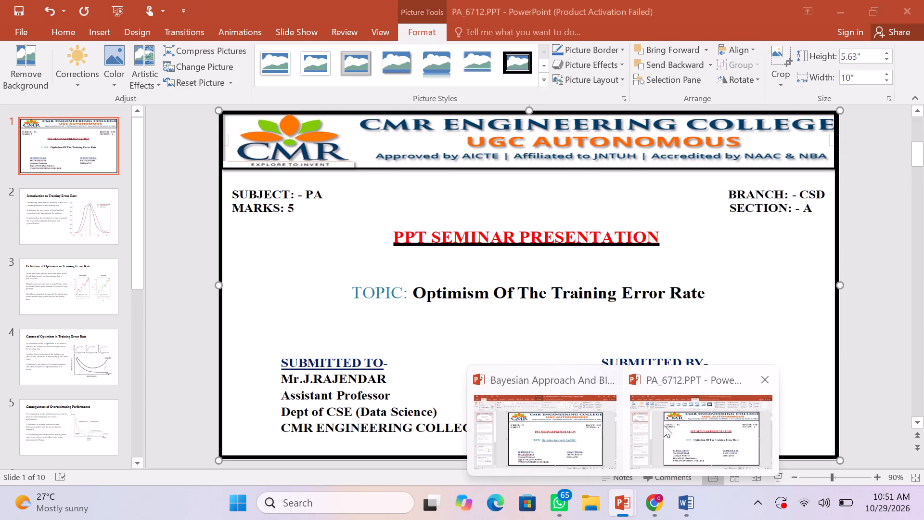
click(692, 426)
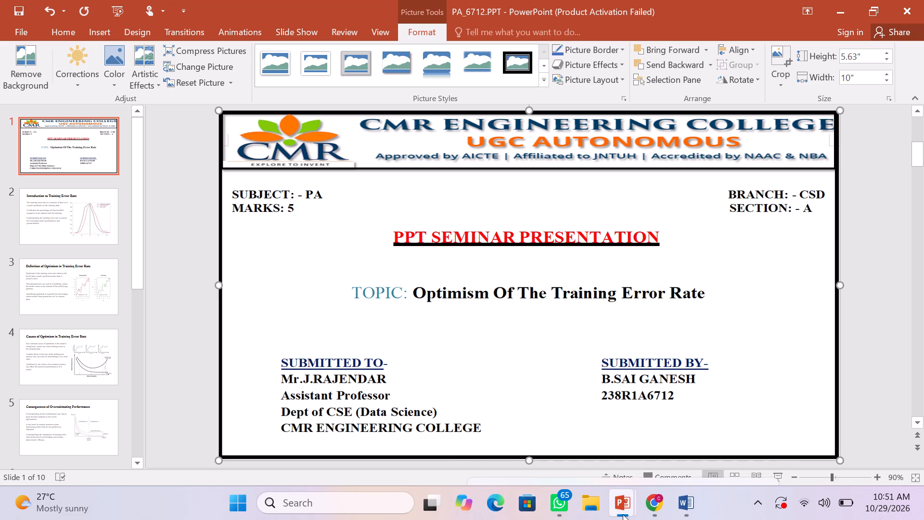
click(572, 430)
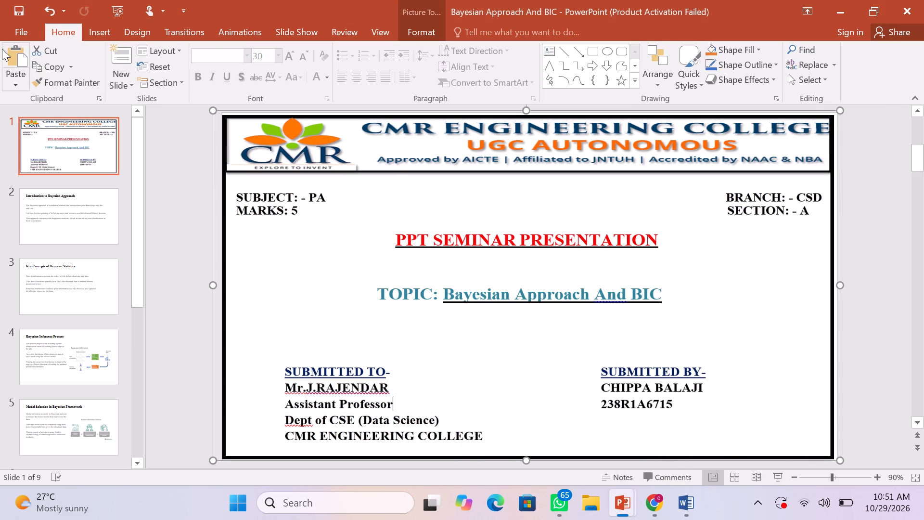
Save the presentation under the new name "Bayesian Approach And BIC.PA" in the Downloads folder as a PowerPoint Presentation.
click(19, 28)
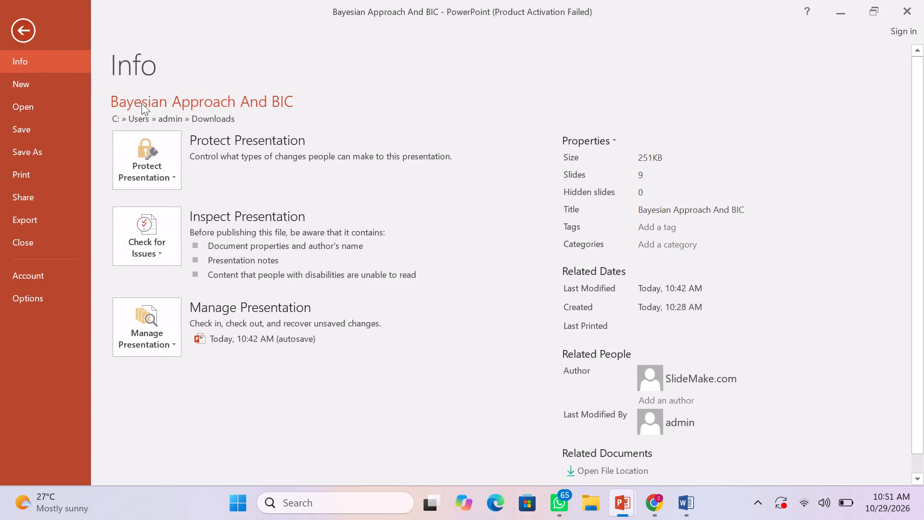
click(38, 157)
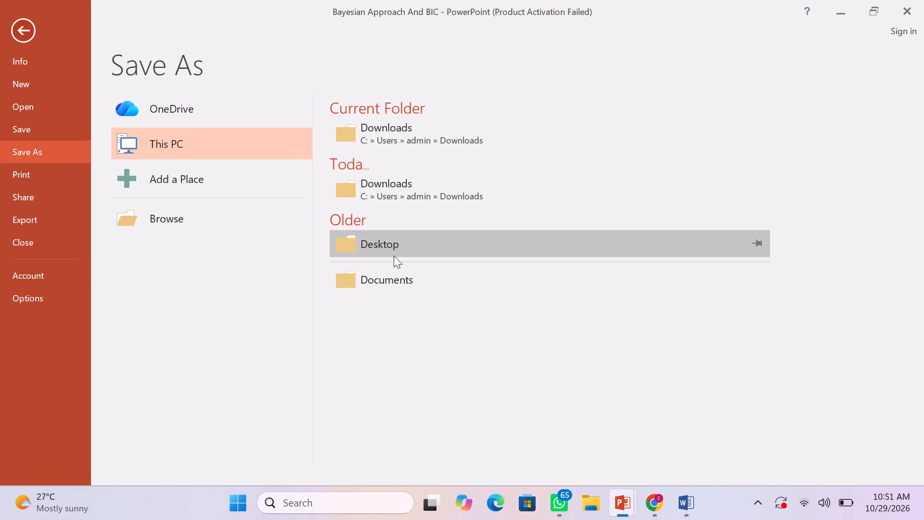
click(393, 278)
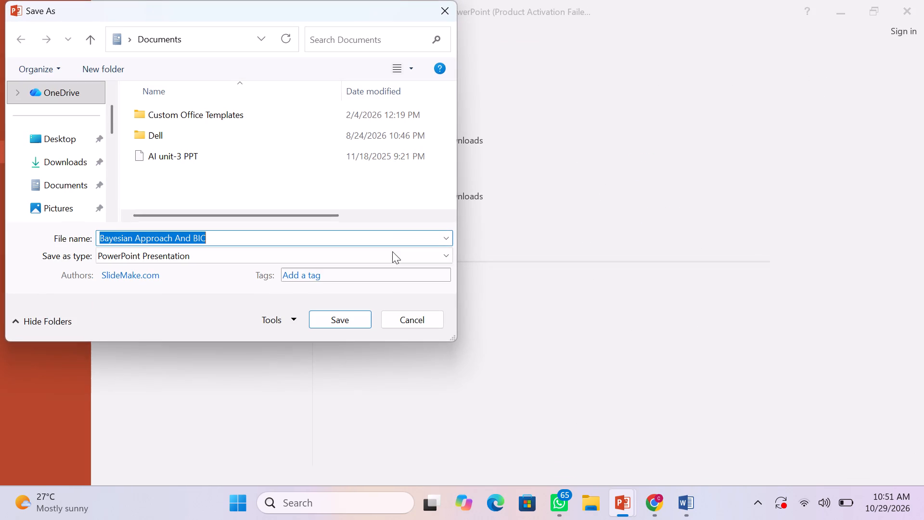
click(69, 157)
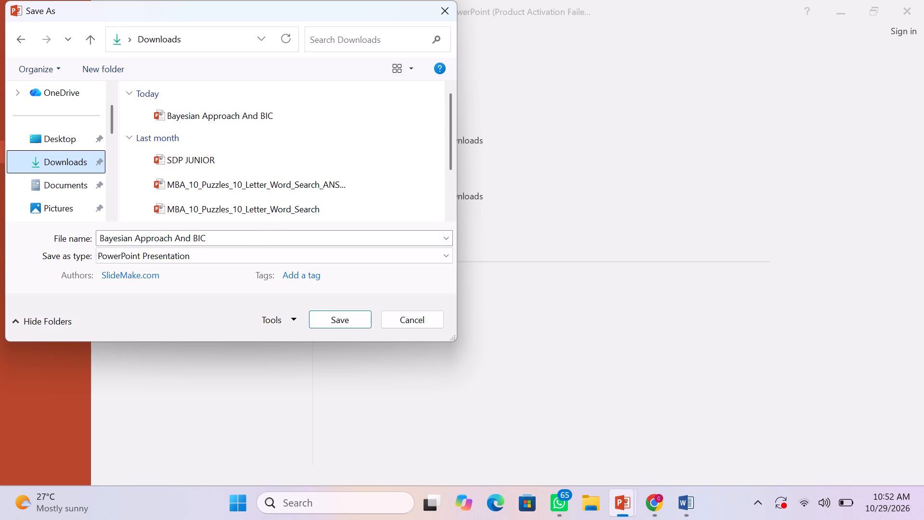
click(227, 239)
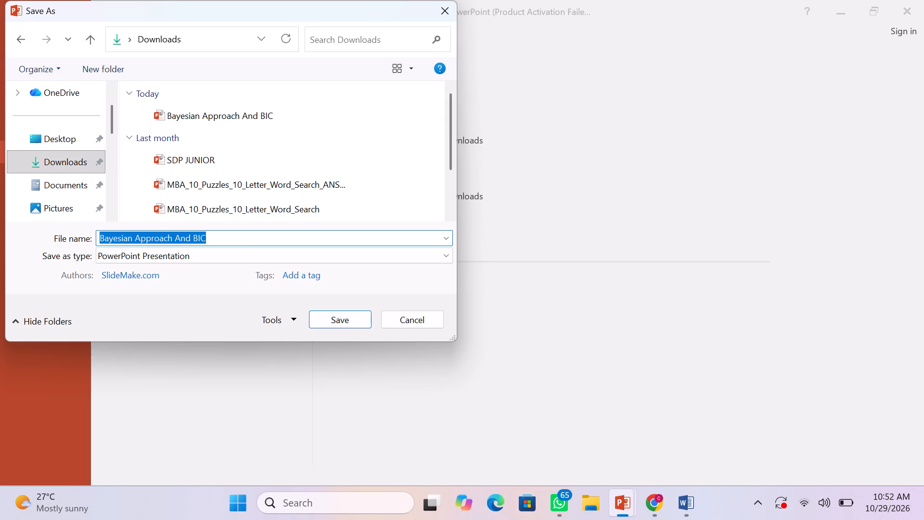
click(221, 236)
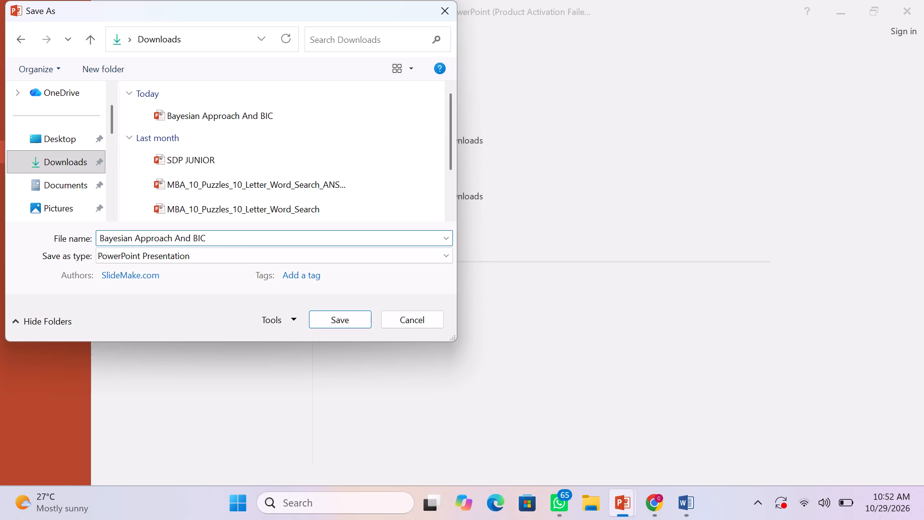
key(space)
key(BackSpace)
key(period)
text(PA)
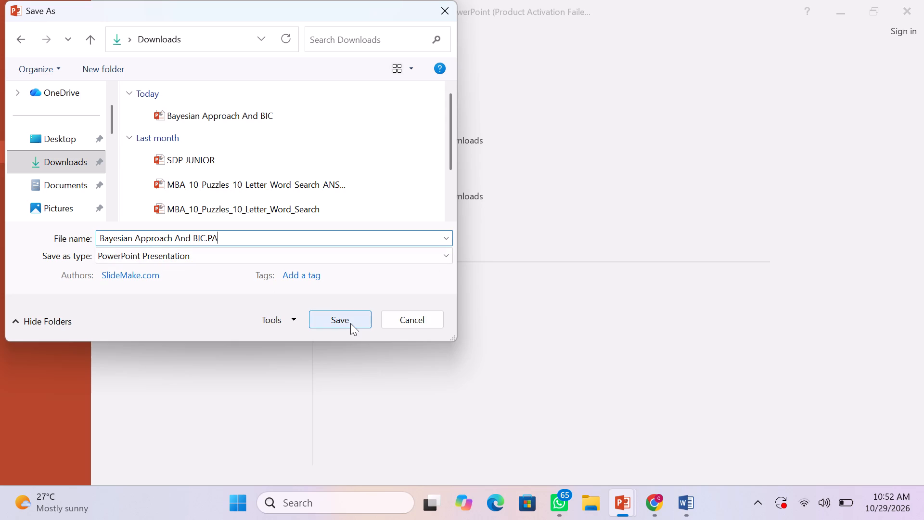
click(350, 323)
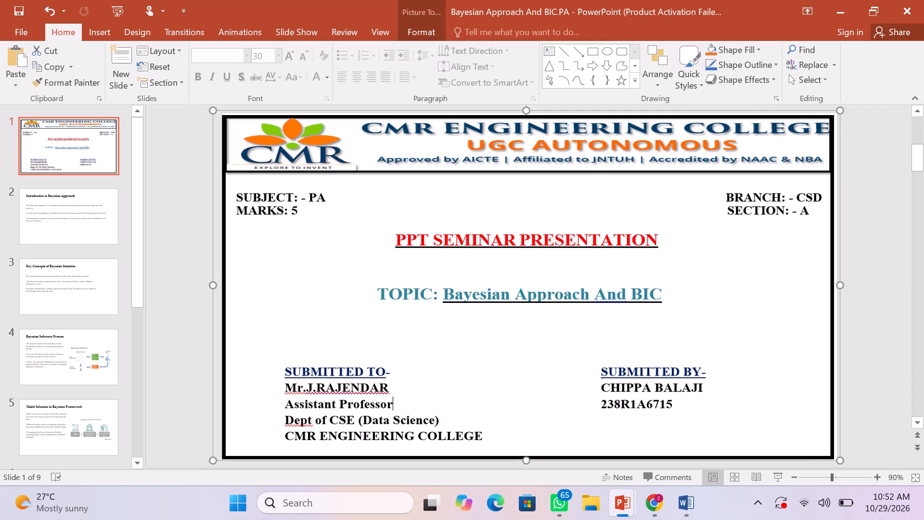
Switch to File Explorer and look for the saved Bayesian Approach And BIC.PA presentation among the recent files.
click(590, 506)
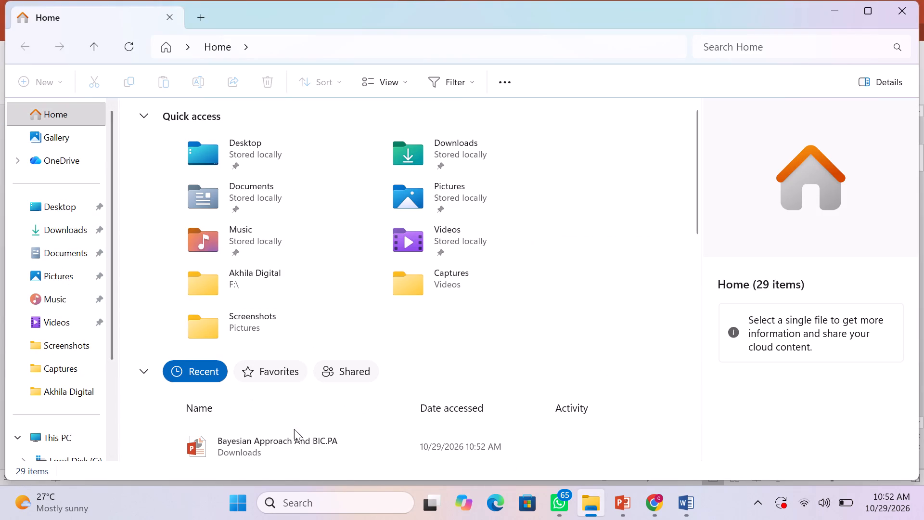
scroll(298, 429, down, 2)
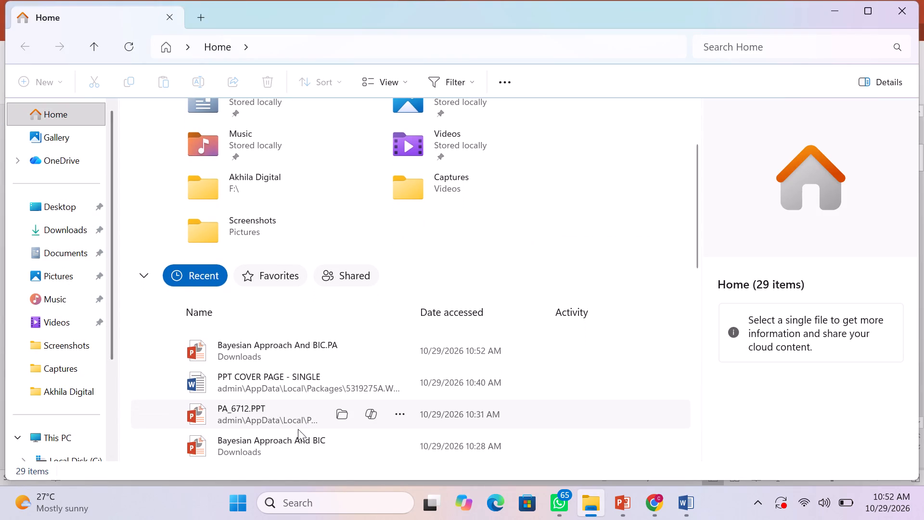
Switch to the SlideMake page in Chrome and close its Settings and Options dialog.
click(661, 498)
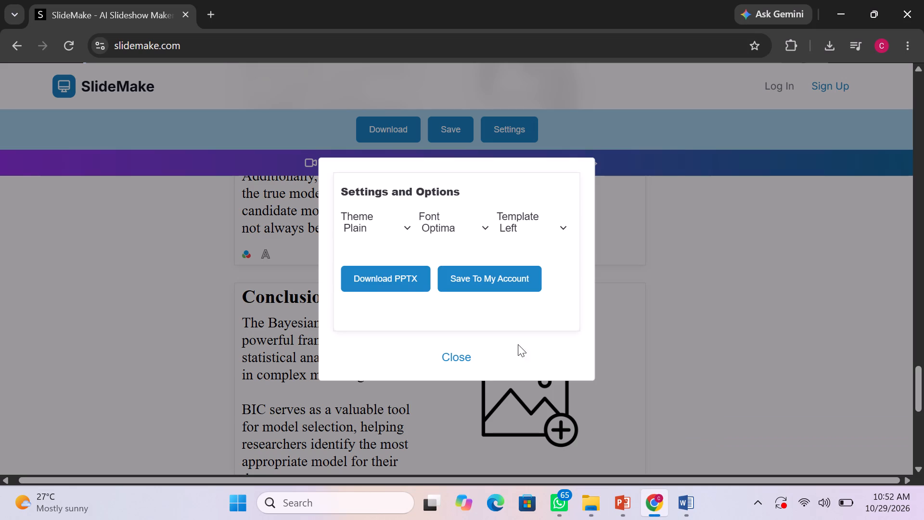
click(462, 359)
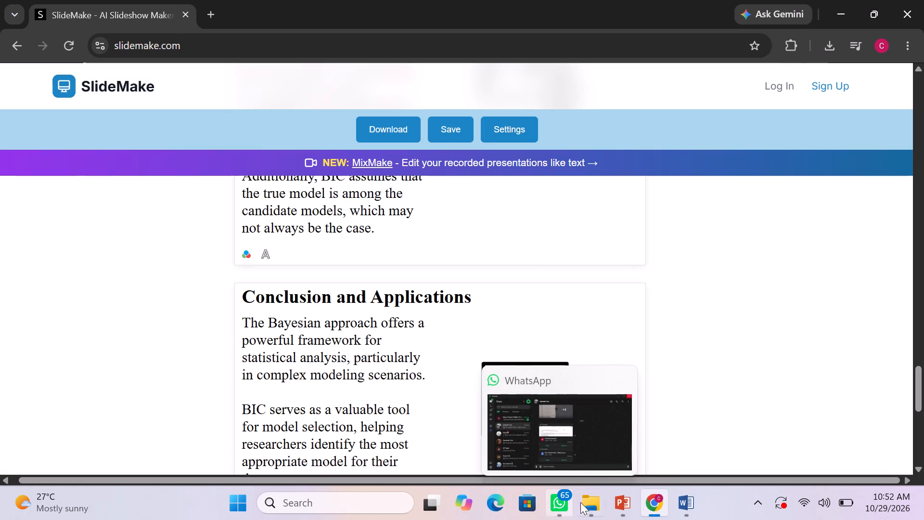
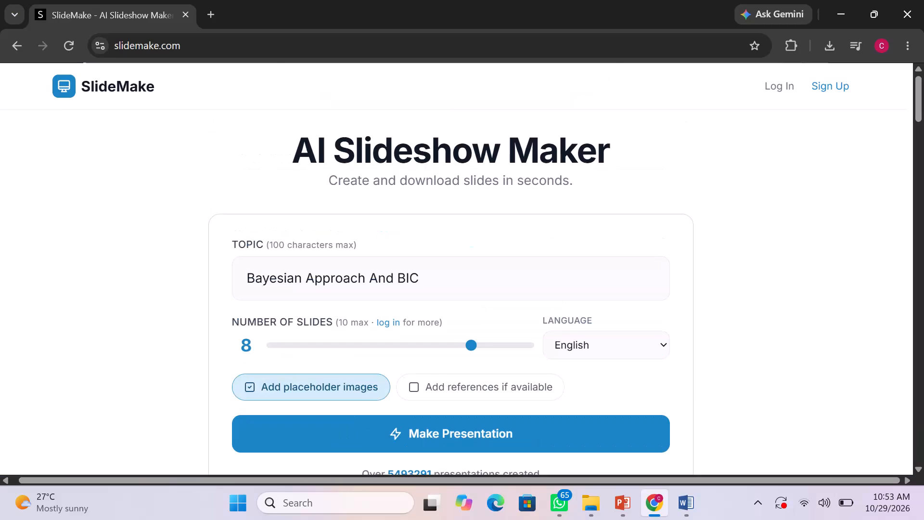
Replace the slideshow topic with the copied text "Effective Number Of Parameters", leaving out its trailing comma.
drag(245, 276, 279, 285)
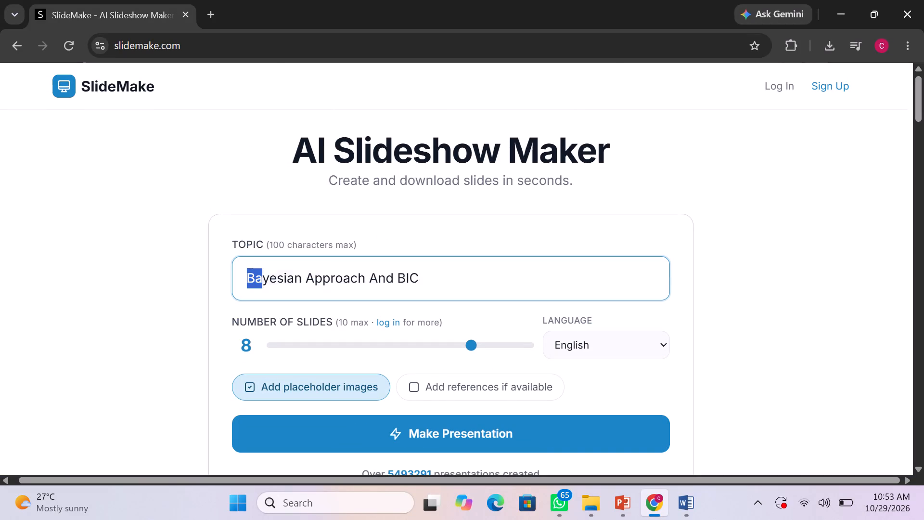
drag(279, 285, 491, 291)
key(BackSpace)
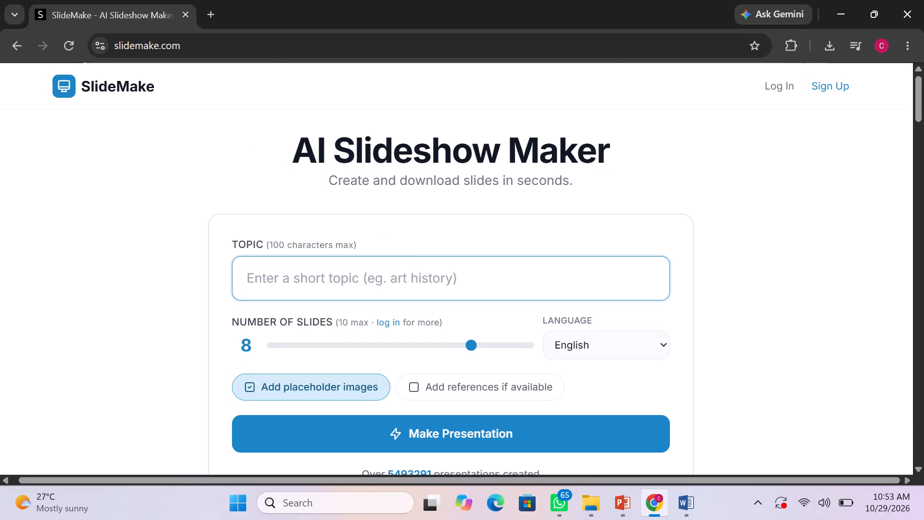
key(ctrl+v)
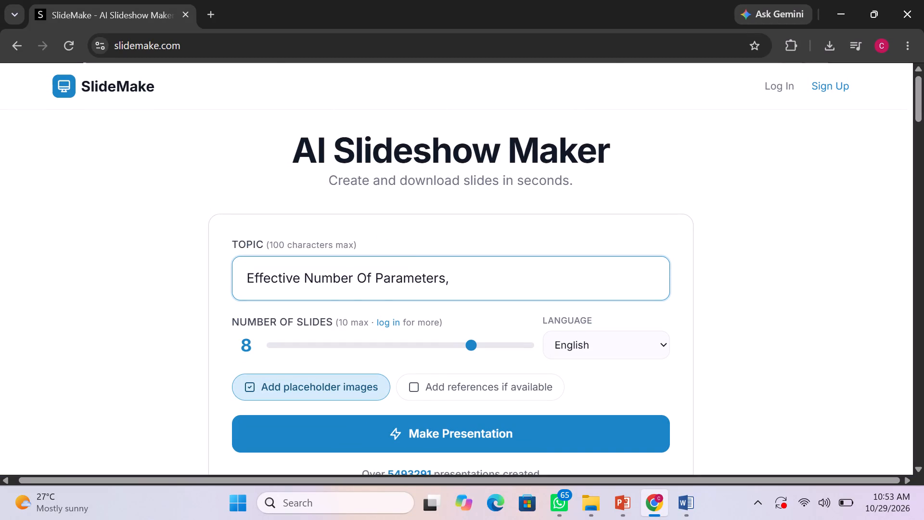
click(450, 283)
key(BackSpace)
Generate the 8-slide English presentation on Effective Number Of Parameters with placeholder images.
click(473, 433)
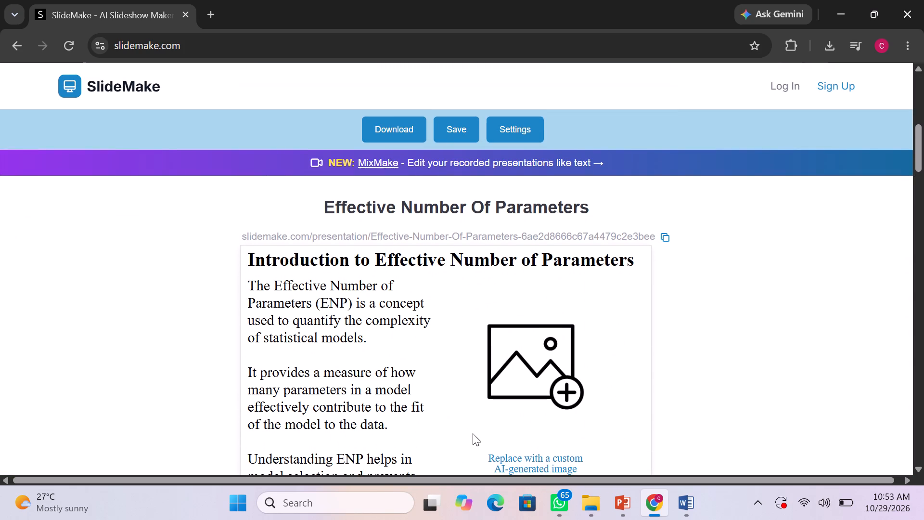
Look through the generated Effective Number Of Parameters slides to review their content and images.
scroll(473, 433, down, 5)
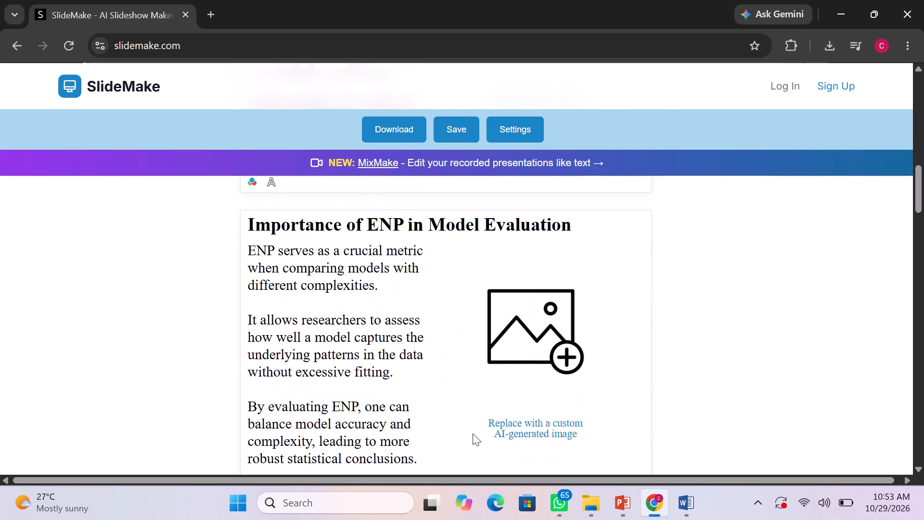
scroll(473, 433, down, 12)
scroll(473, 433, up, 1)
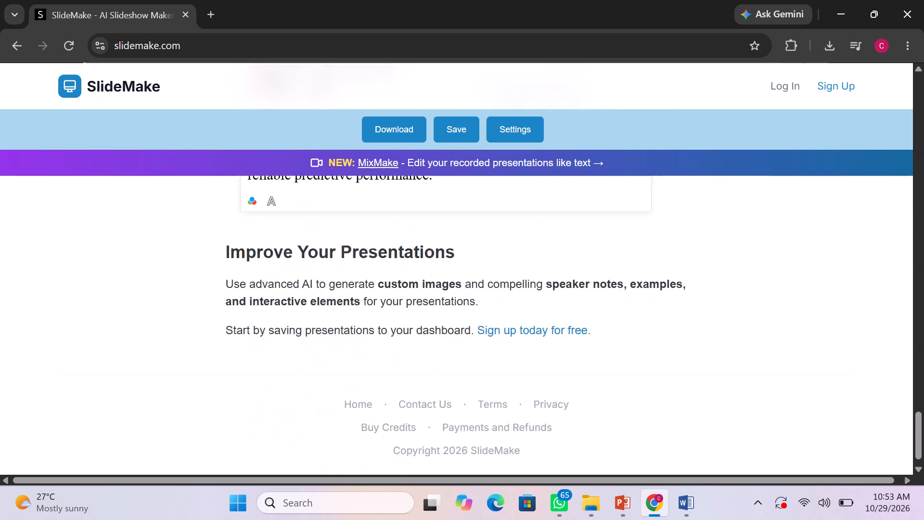
scroll(473, 433, up, 11)
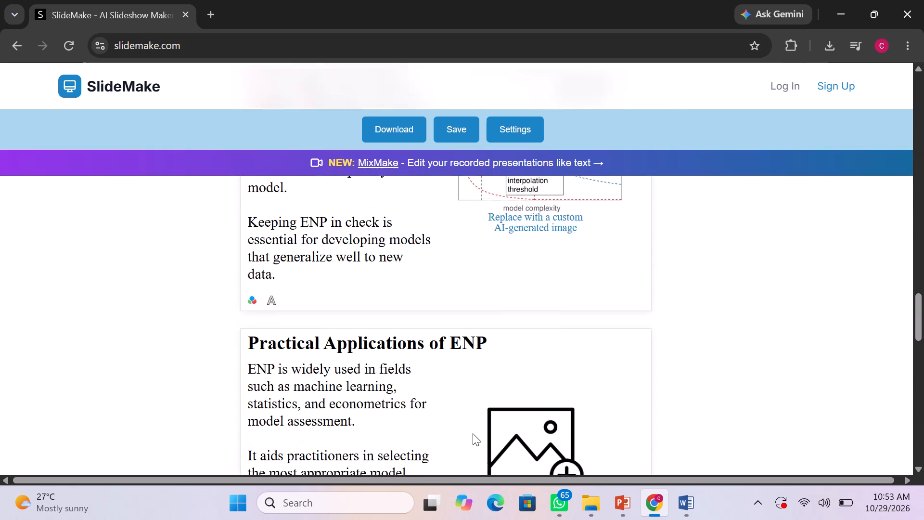
scroll(473, 433, up, 7)
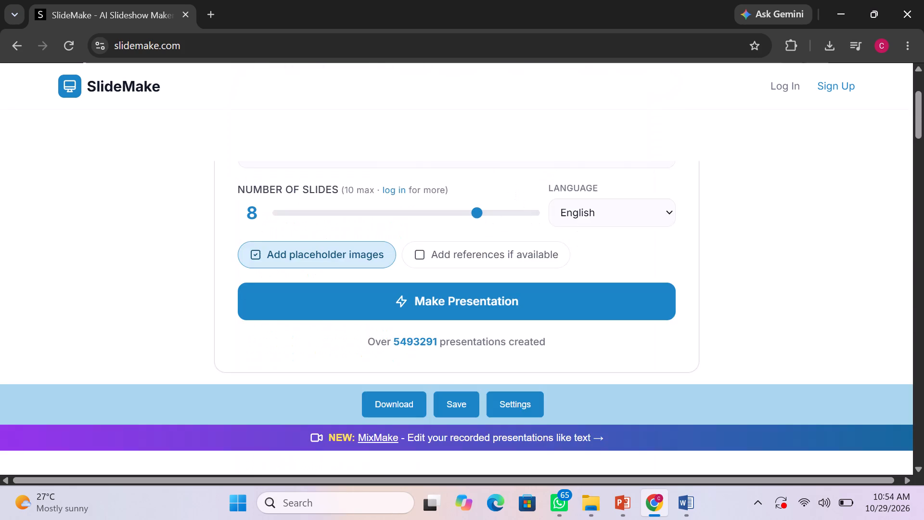
scroll(450, 367, down, 5)
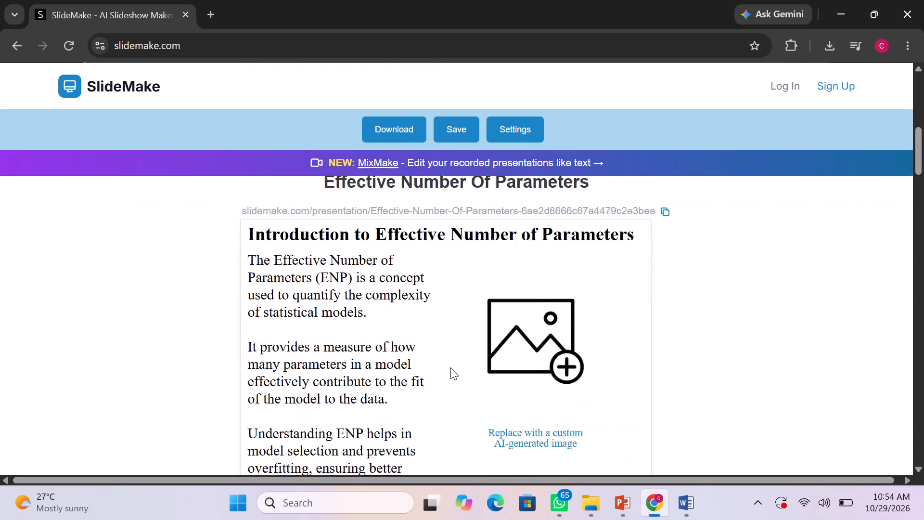
scroll(450, 367, down, 5)
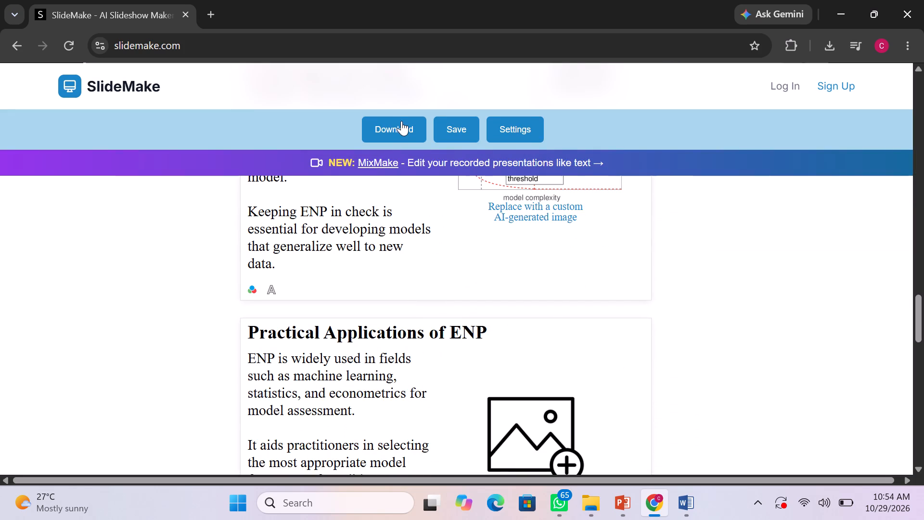
Download the Effective Number Of Parameters presentation as PPTX, open it in PowerPoint and enable editing.
click(401, 126)
click(377, 276)
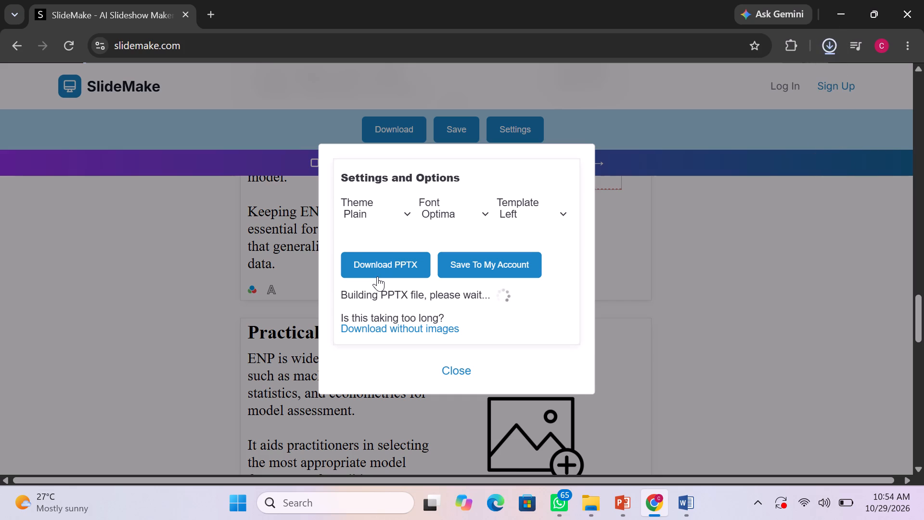
click(737, 77)
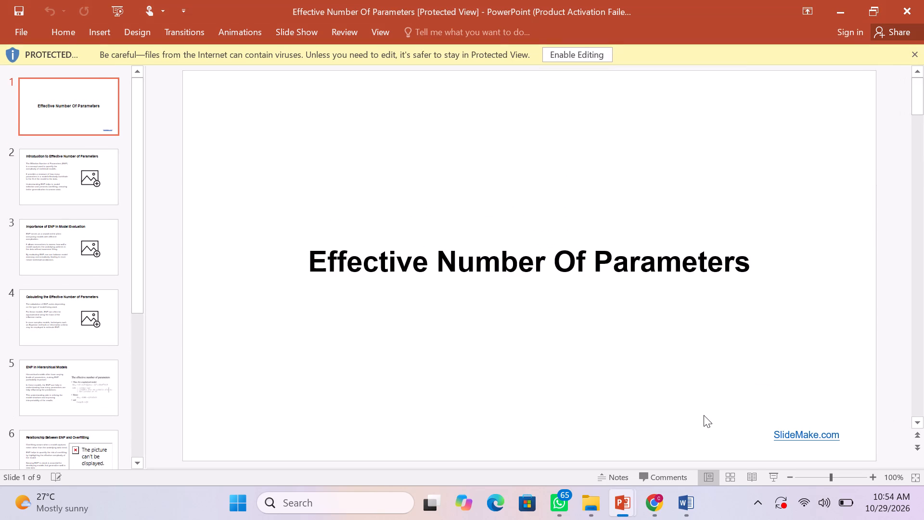
click(577, 54)
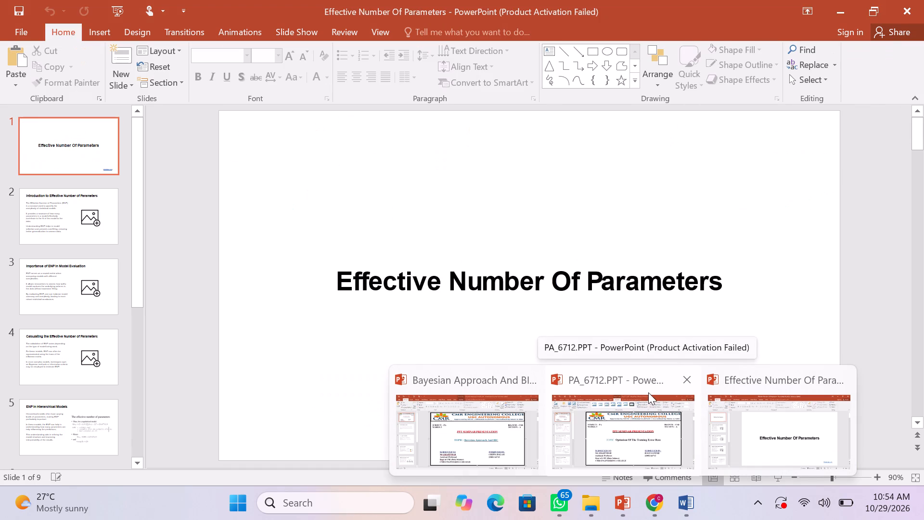
Close the PA_6712 presentation without saving its changes.
click(685, 376)
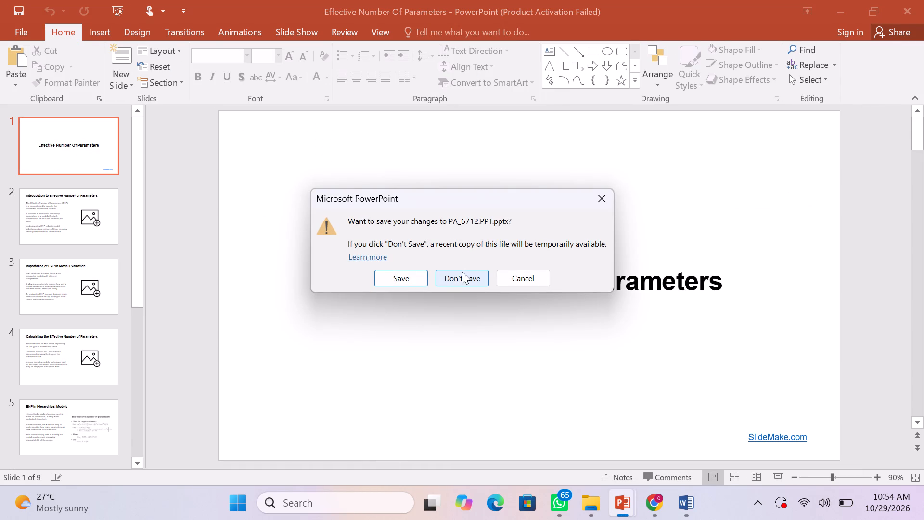
click(456, 281)
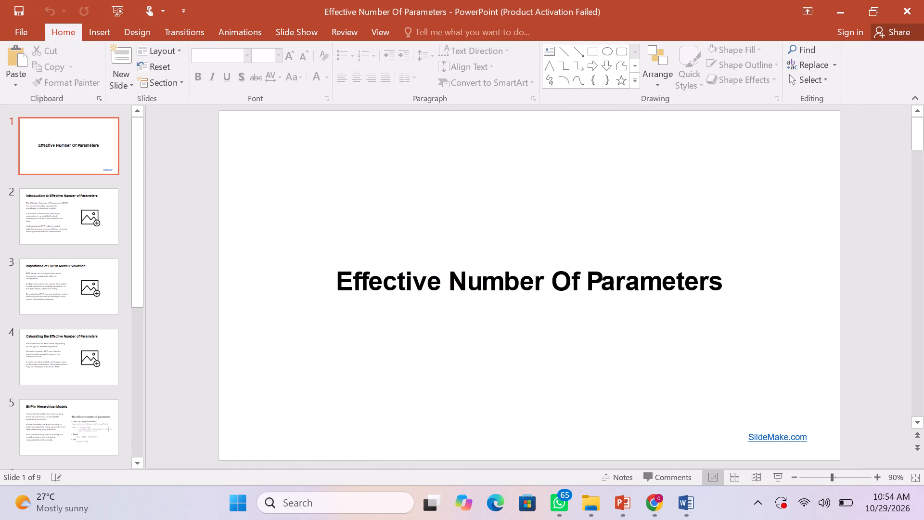
Delete the SlideMake.com link box from slide 1 of the Effective Number Of Parameters presentation.
click(745, 438)
click(745, 438)
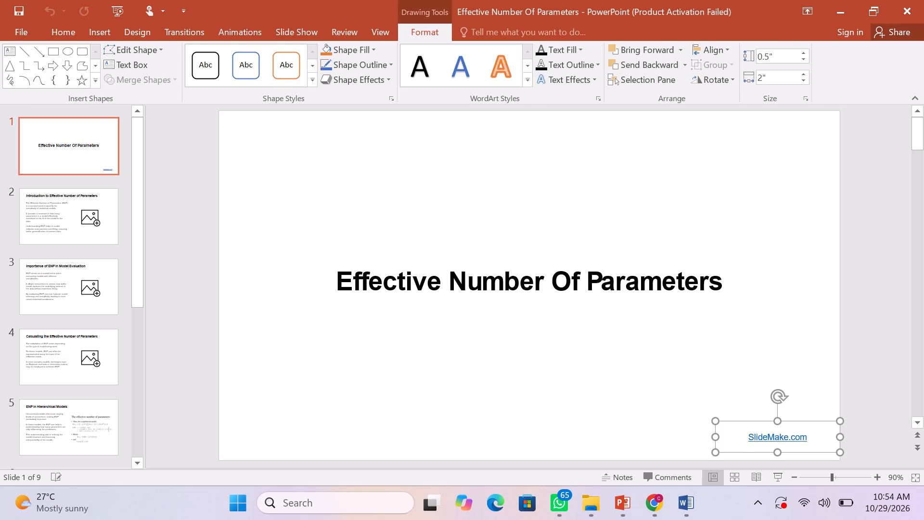
key(Delete)
Delete the placeholder image from slide 2, Introduction to Effective Number of Parameters.
click(48, 208)
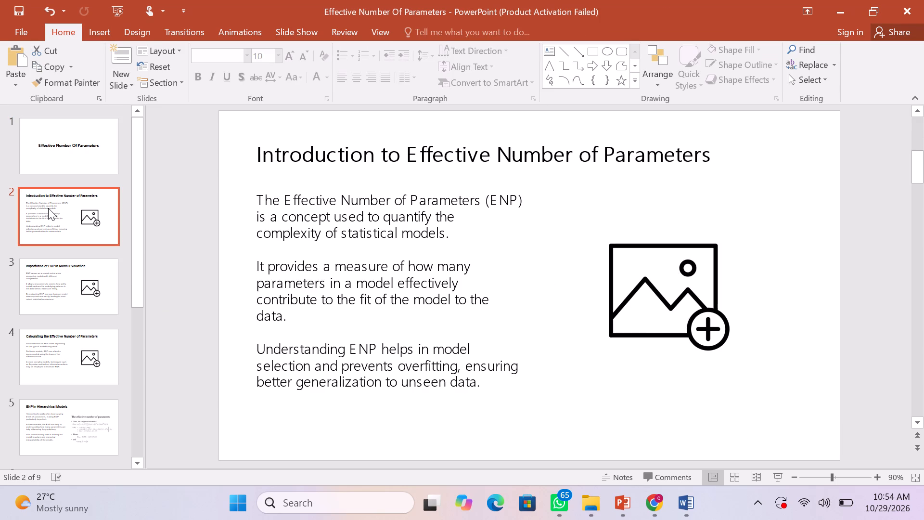
click(670, 293)
key(Delete)
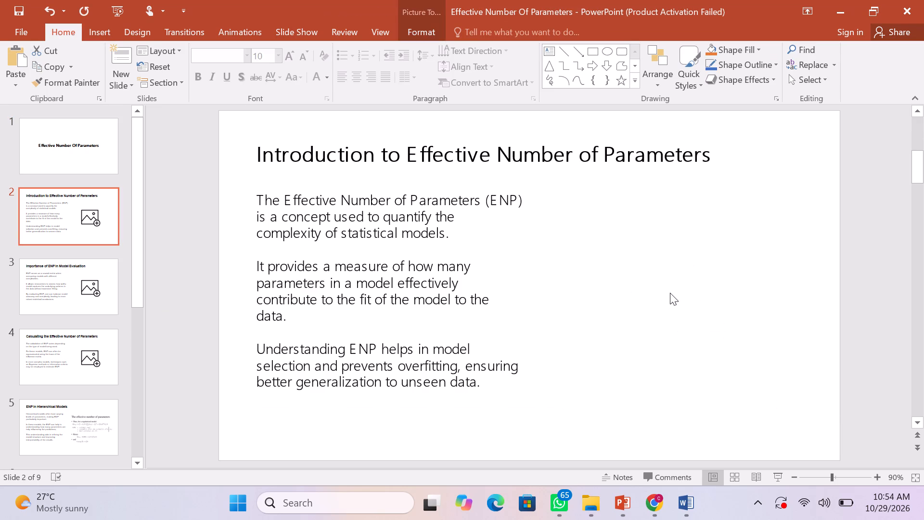
Set the font of all the body text on slide 2 to Times New Roman.
drag(257, 197, 508, 383)
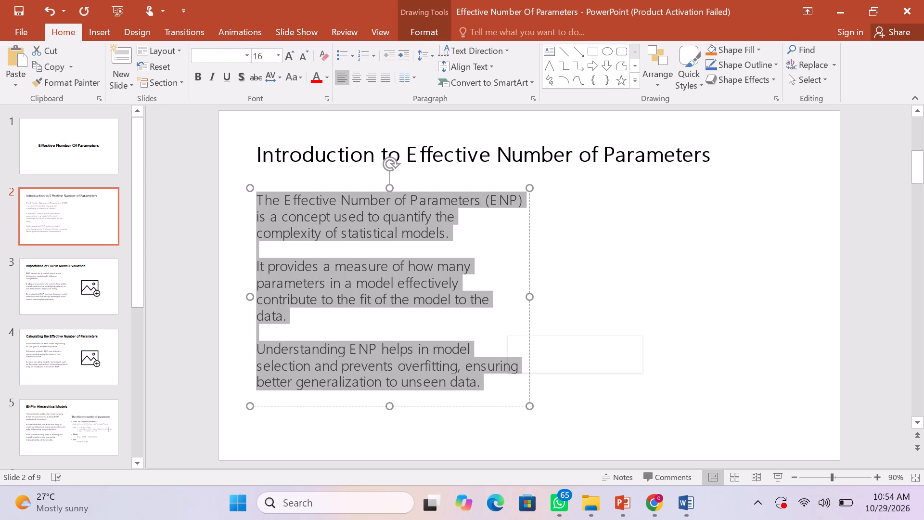
click(547, 346)
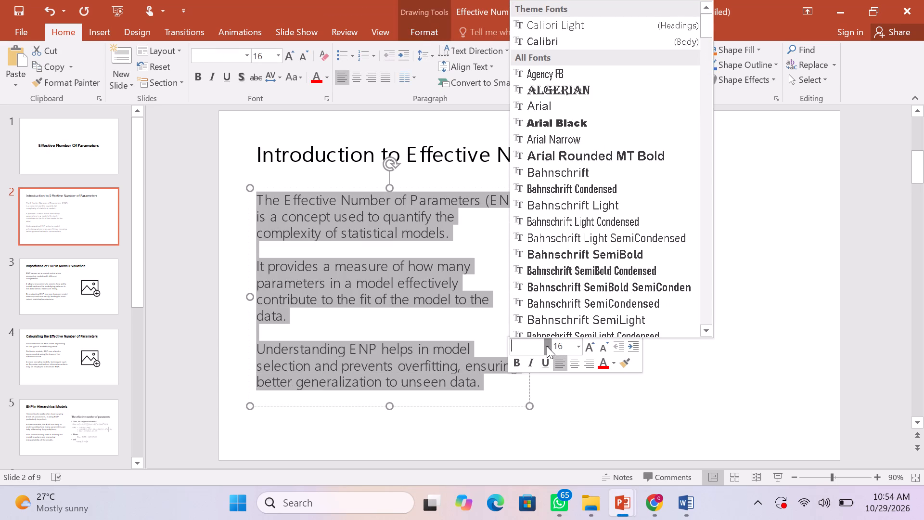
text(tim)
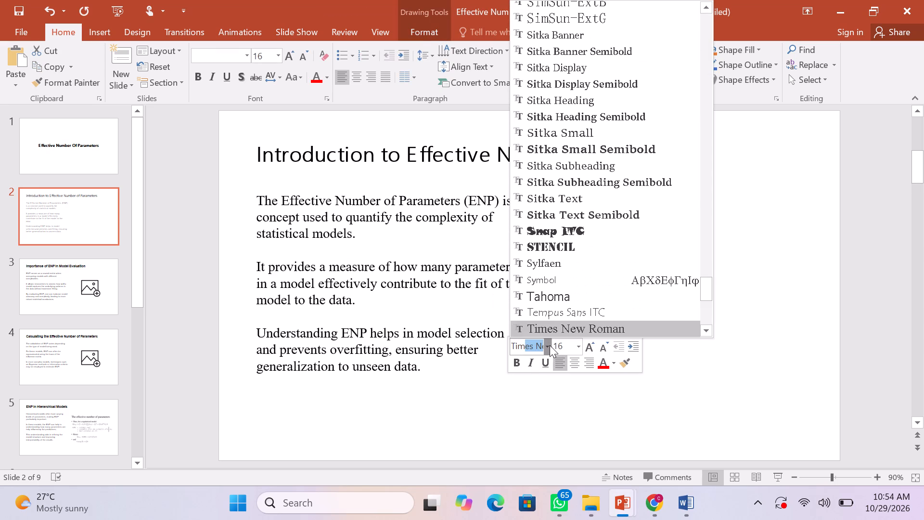
click(575, 328)
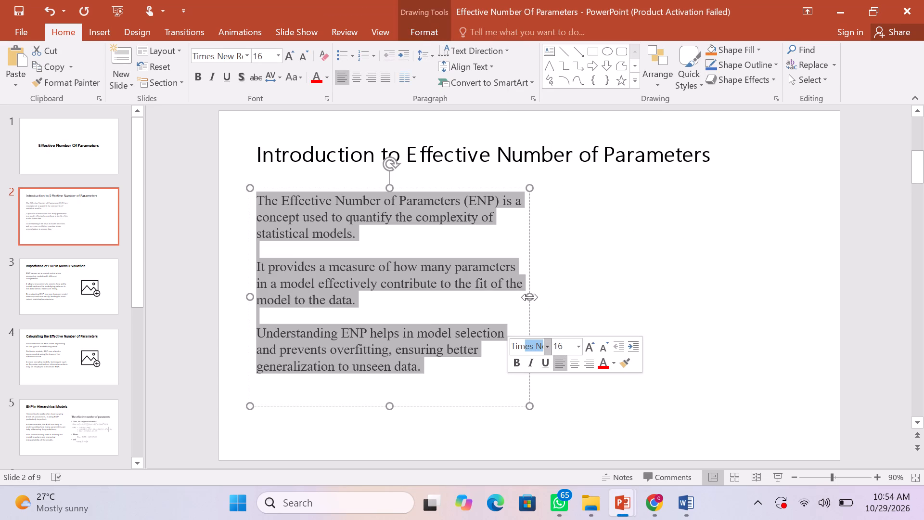
Widen slide 2's body text box across the space freed by the image and lower its top edge slightly below the title.
drag(532, 296, 740, 318)
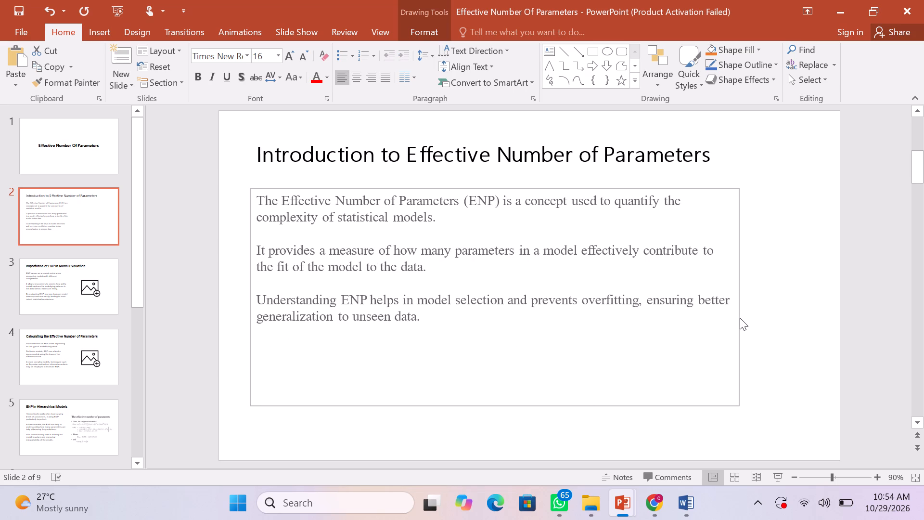
drag(740, 318, 739, 317)
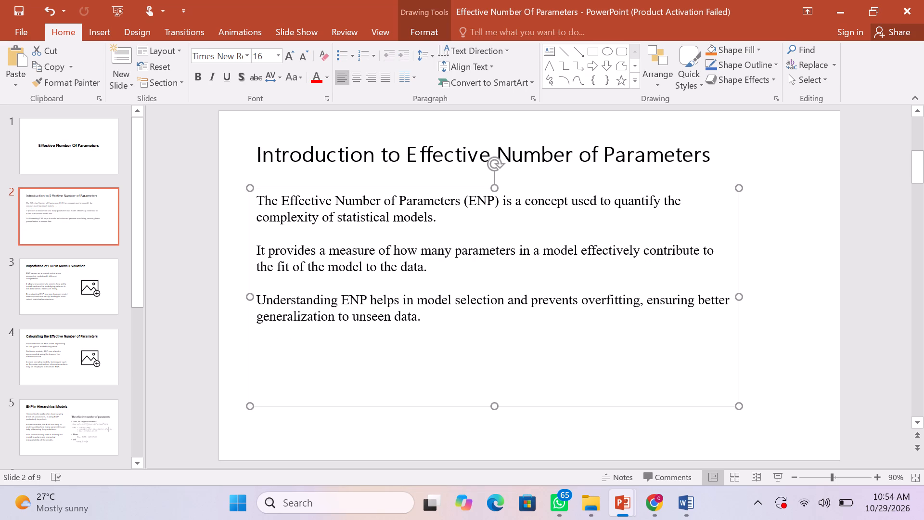
click(537, 334)
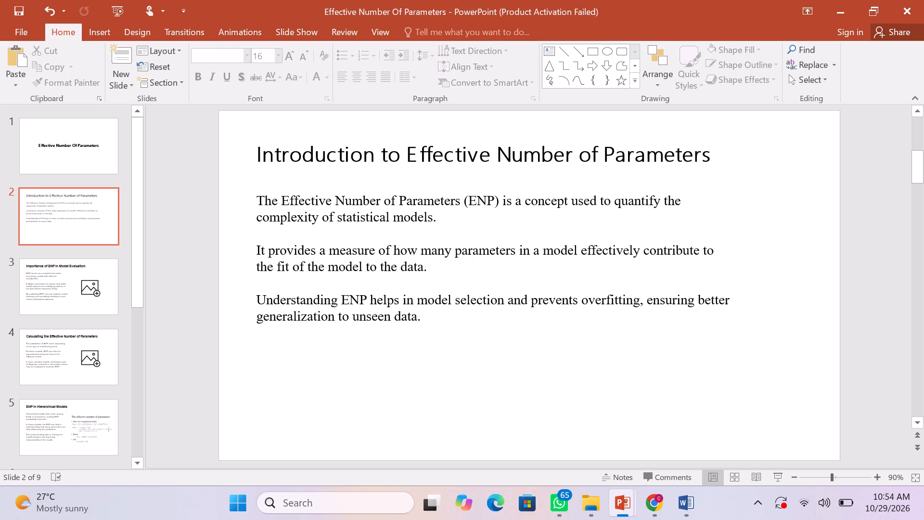
click(476, 228)
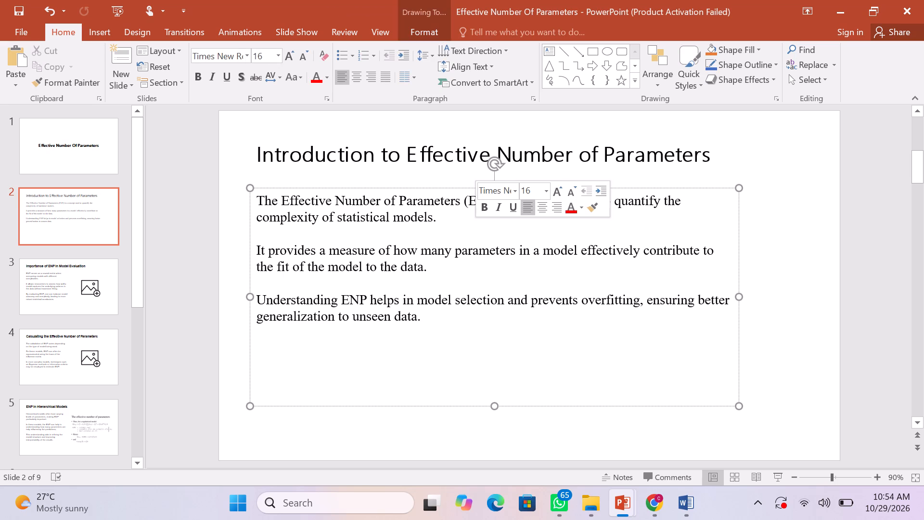
click(505, 278)
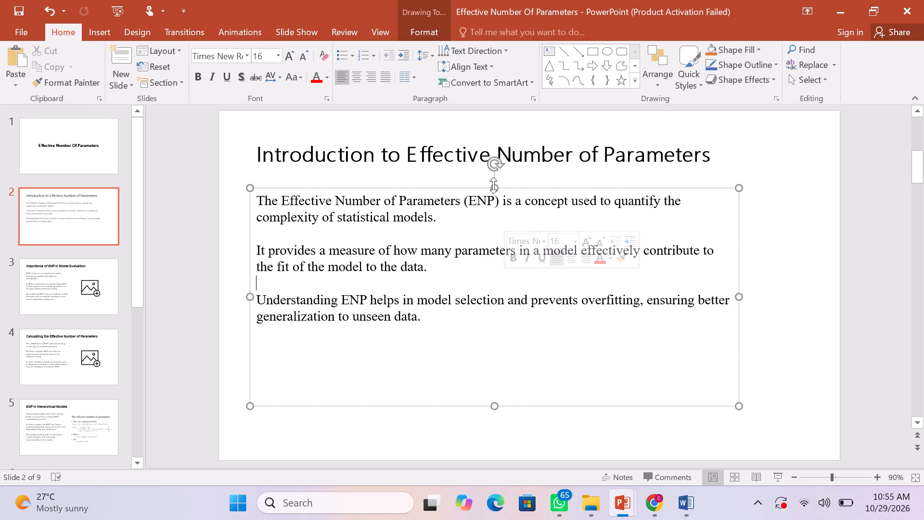
drag(493, 185, 500, 204)
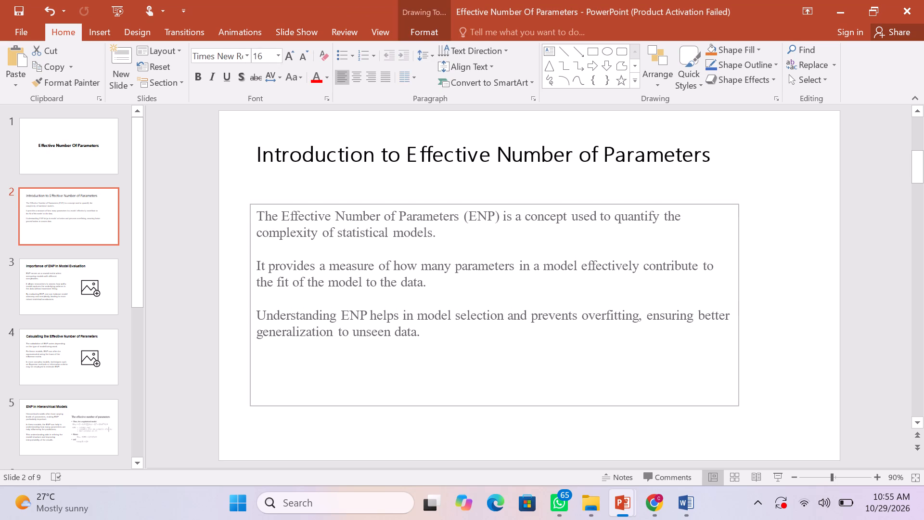
drag(500, 204, 500, 200)
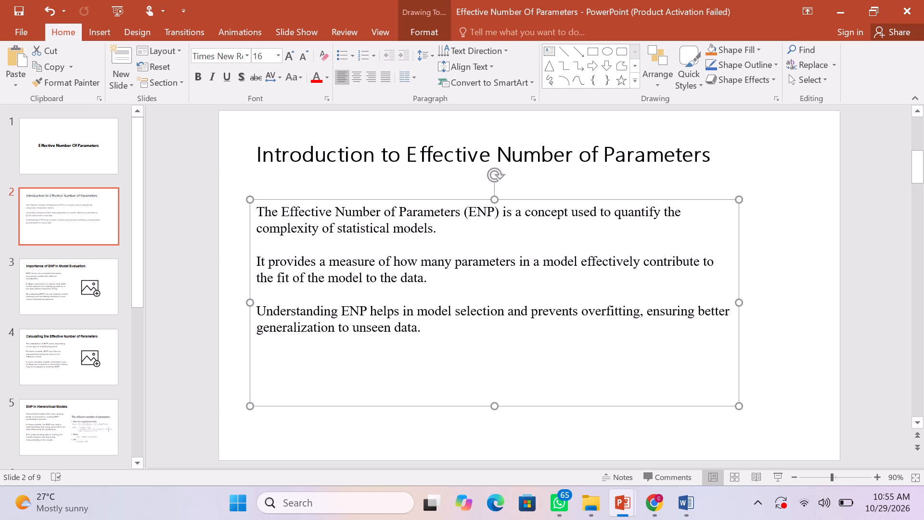
Delete the placeholder image from slide 3, Importance of ENP in Model Evaluation.
click(88, 283)
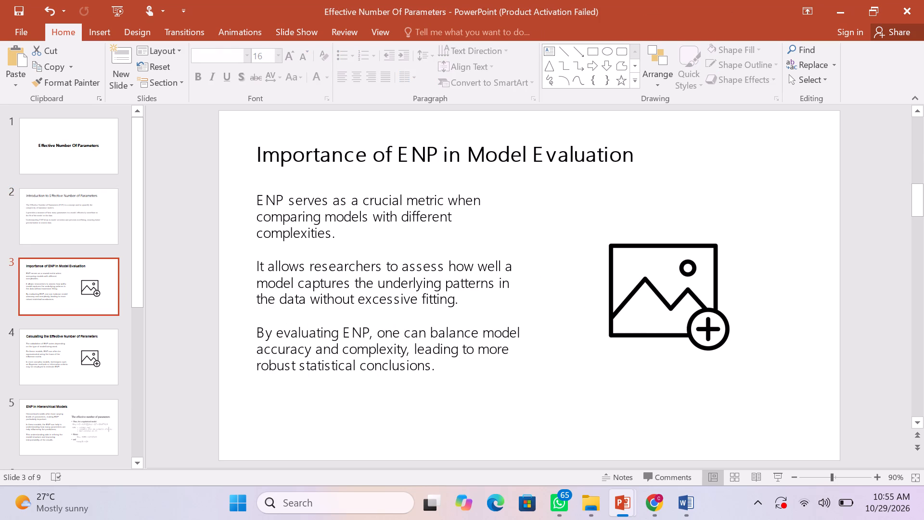
click(665, 288)
key(Delete)
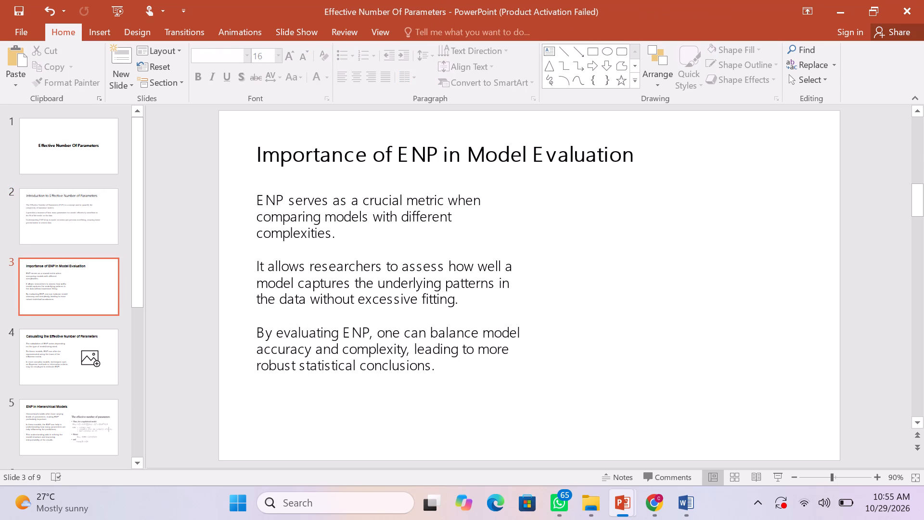
Widen slide 3's body text box across the empty image area and lower its top edge slightly below the title.
click(439, 243)
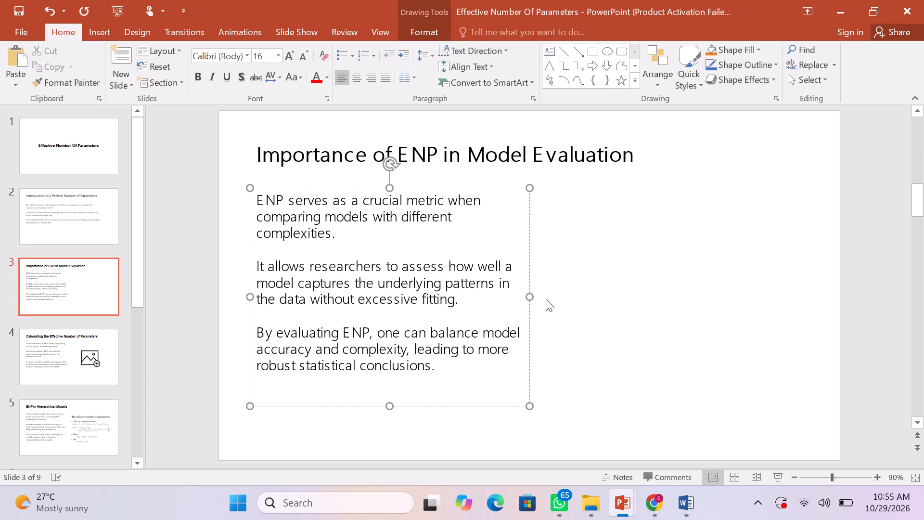
drag(527, 298, 720, 324)
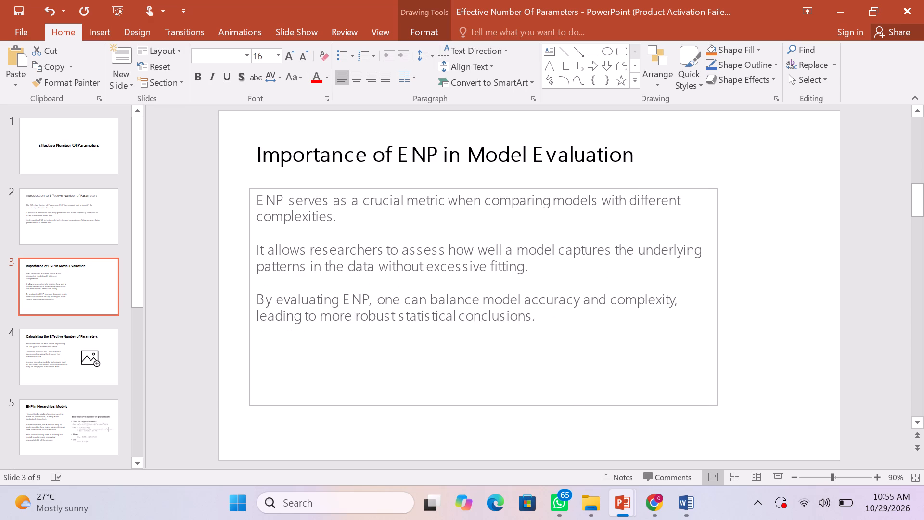
drag(720, 324, 747, 324)
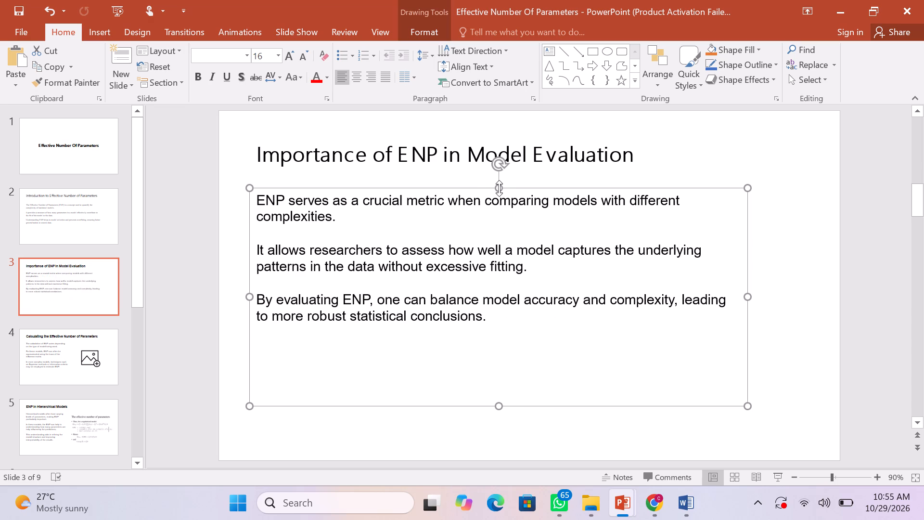
drag(499, 187, 499, 201)
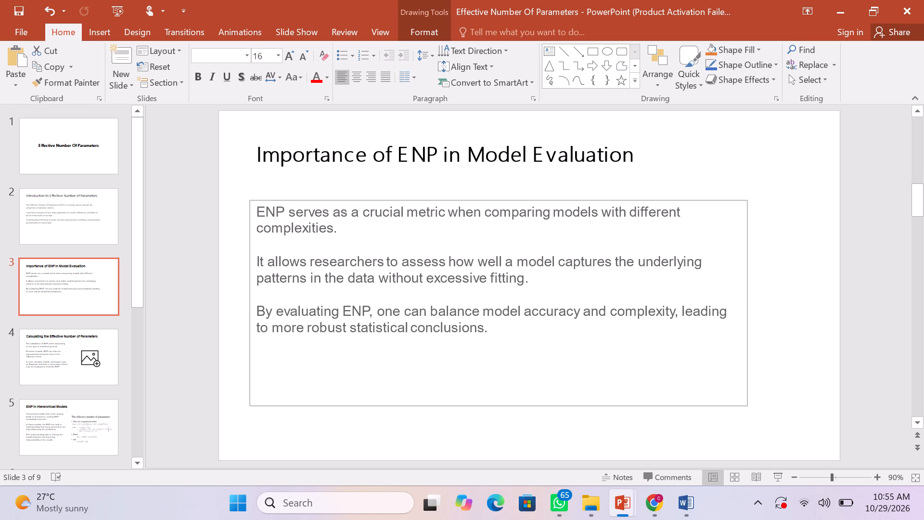
drag(499, 201, 500, 202)
Delete the placeholder image from slide 4, Calculating the Effective Number of Parameters.
click(74, 353)
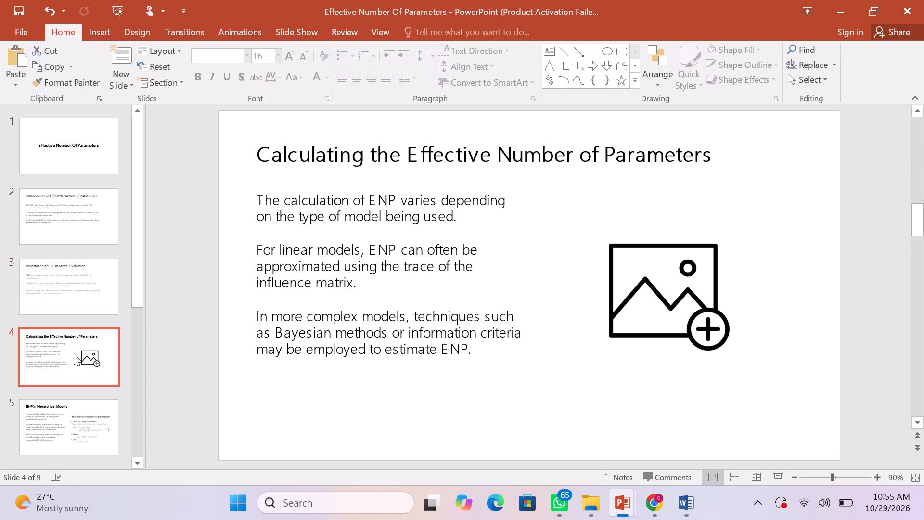
click(658, 278)
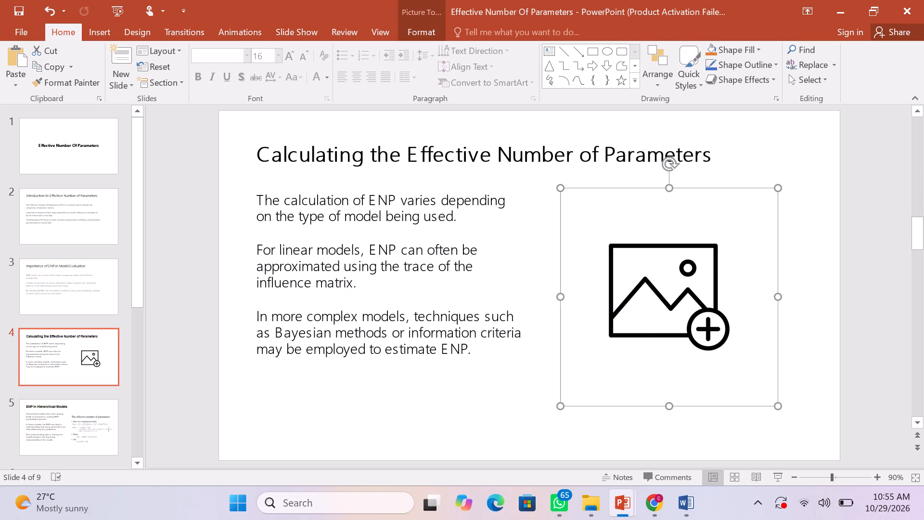
key(Delete)
Widen slide 4's body text box across the space freed by the image and lower its top edge slightly below the title.
click(428, 262)
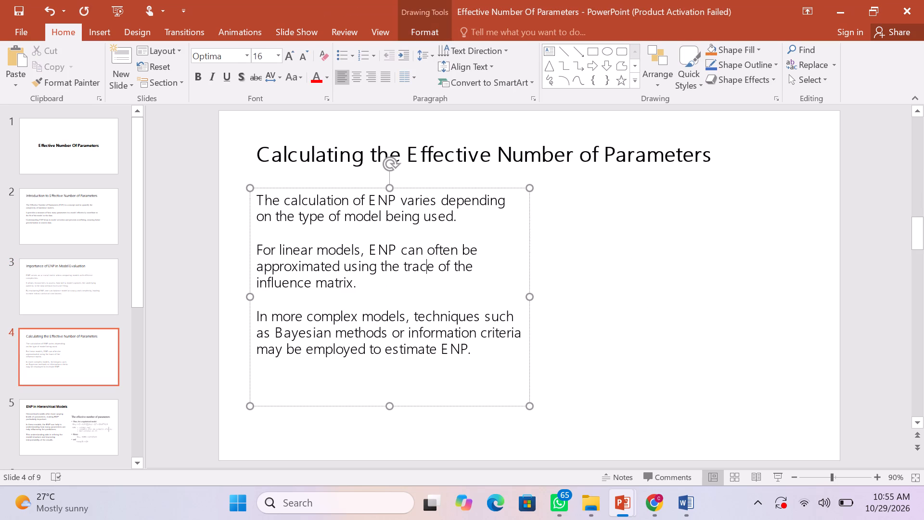
drag(530, 298, 637, 309)
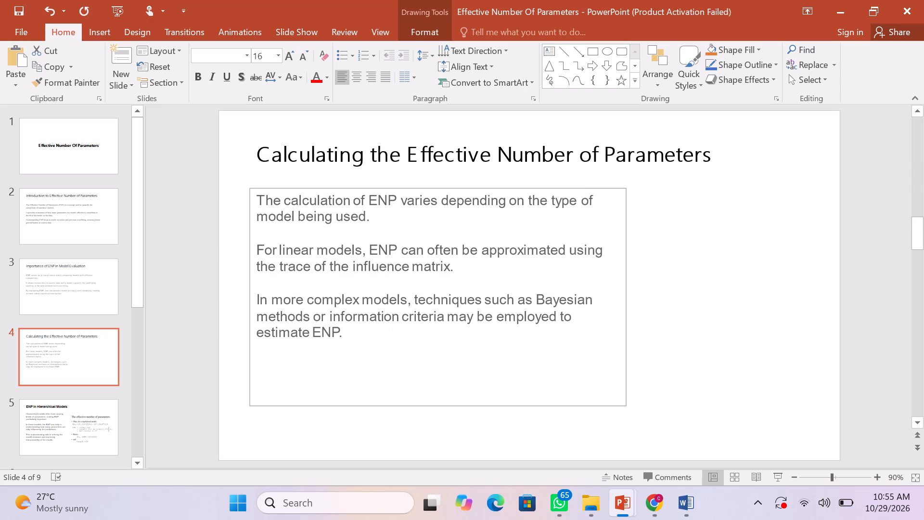
drag(637, 309, 744, 334)
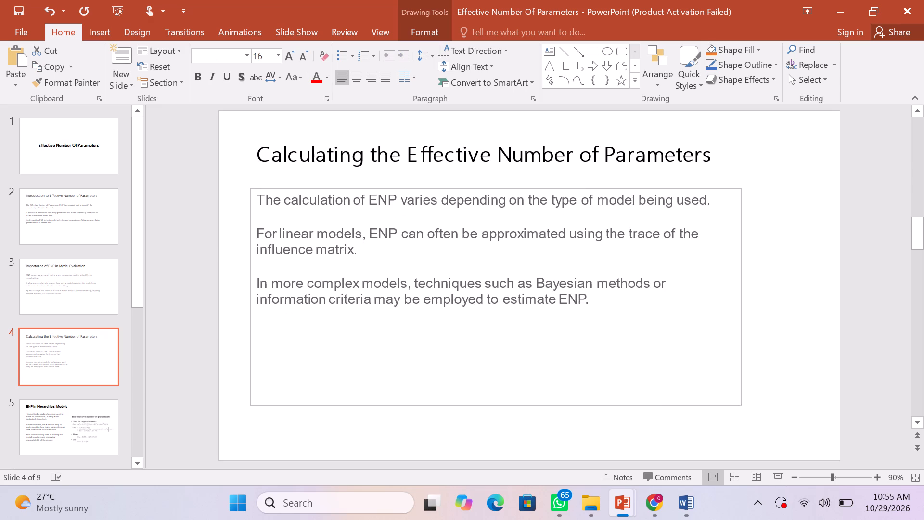
drag(744, 334, 744, 334)
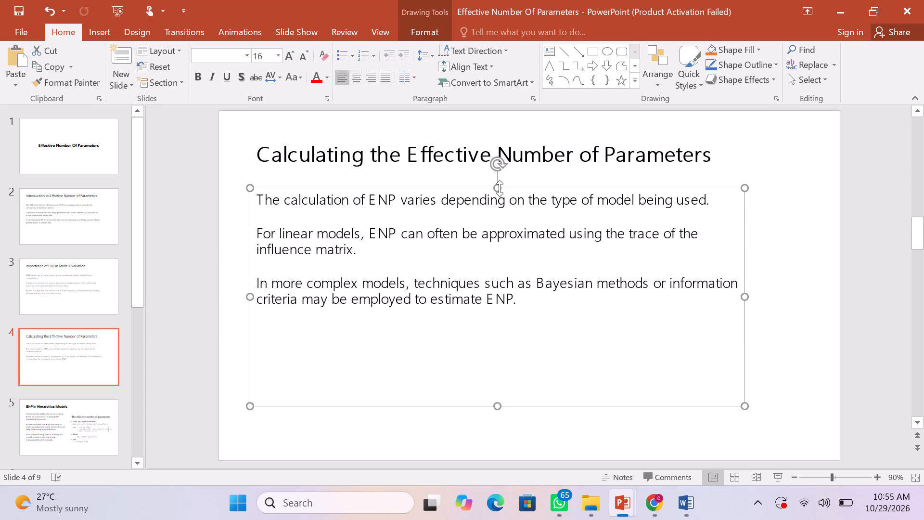
drag(499, 186, 501, 212)
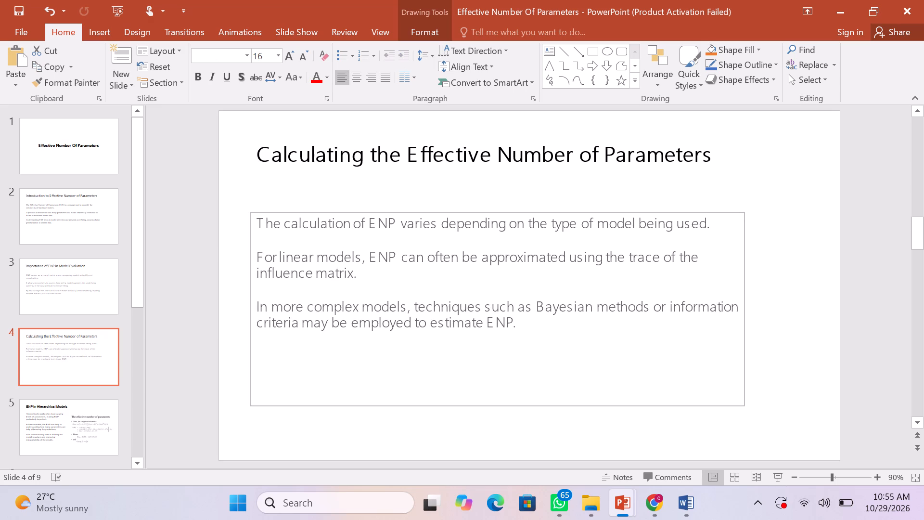
drag(501, 212, 501, 206)
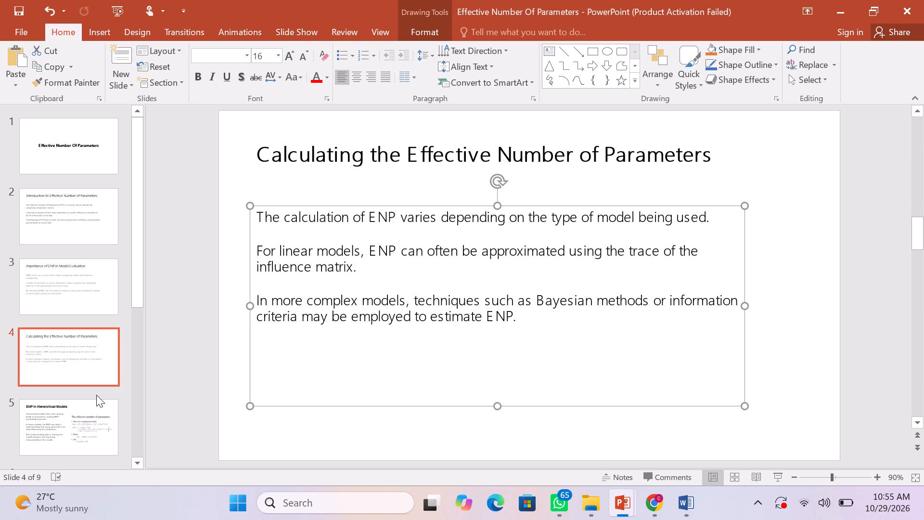
Set the body text of slide 5, ENP in Hierarchical Models, to Times New Roman.
click(81, 427)
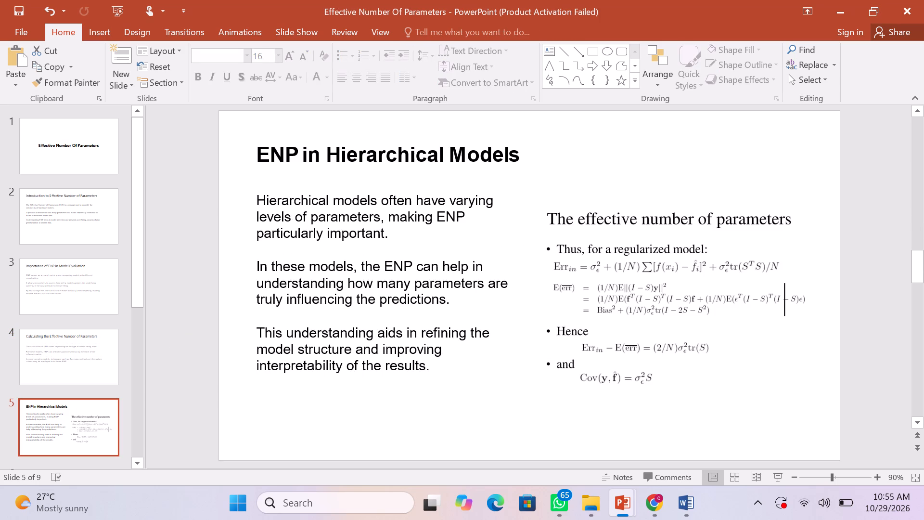
drag(257, 199, 463, 377)
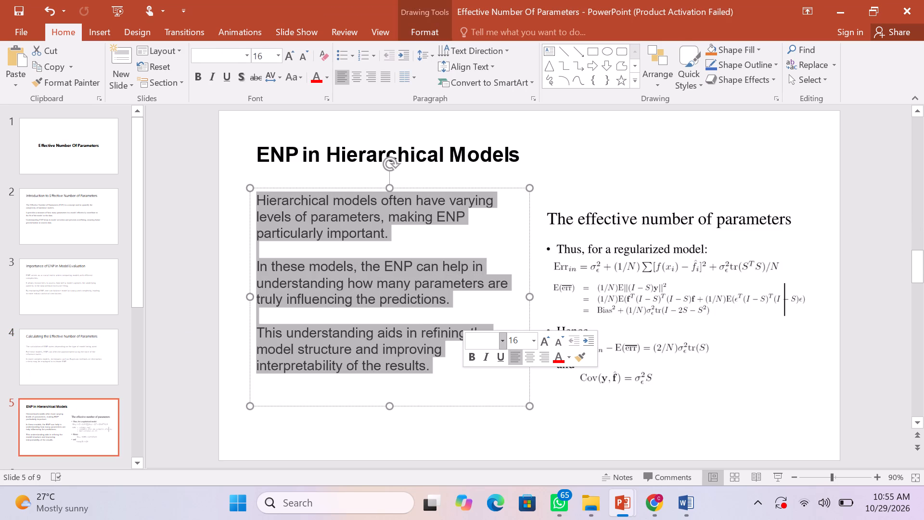
click(501, 346)
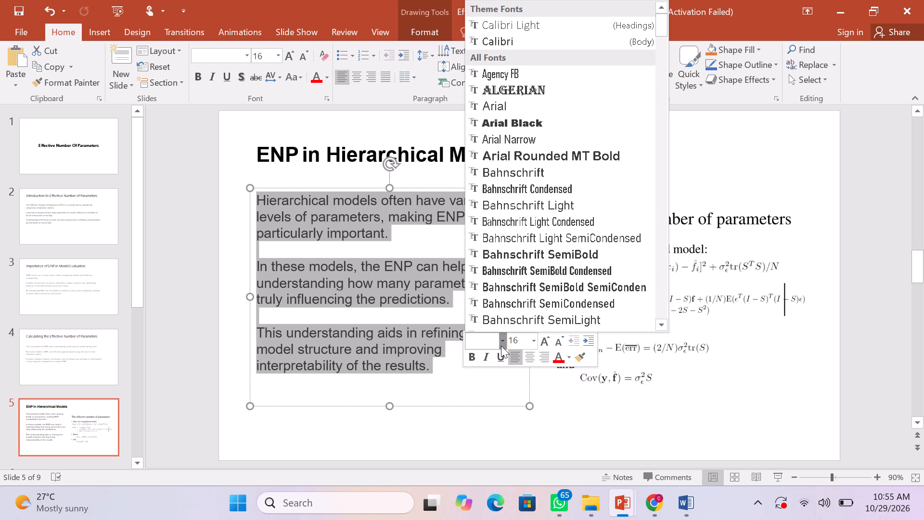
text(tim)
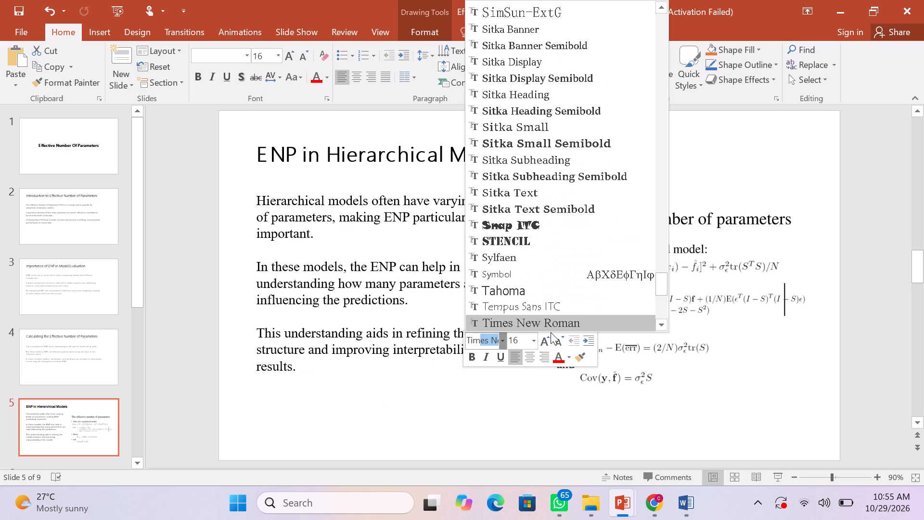
click(551, 324)
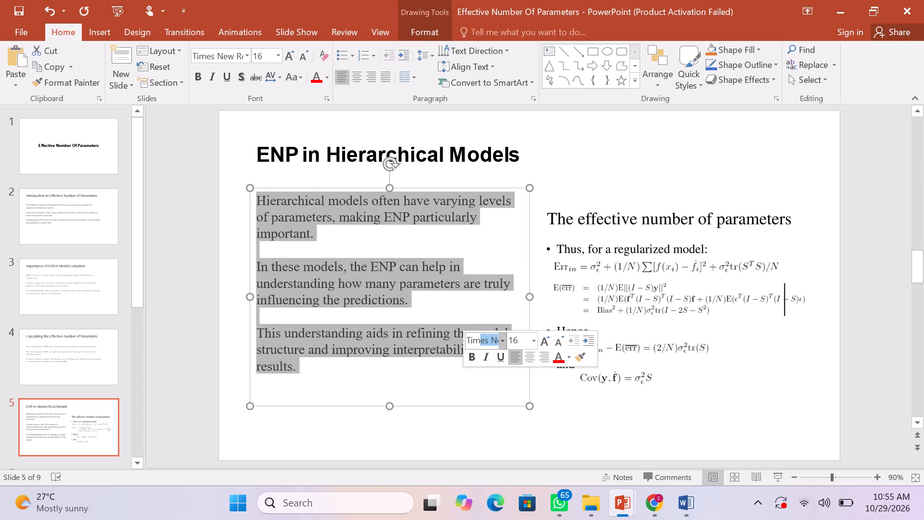
Set slide 5's title, ENP in Hierarchical Models, to Times New Roman.
drag(257, 152, 544, 170)
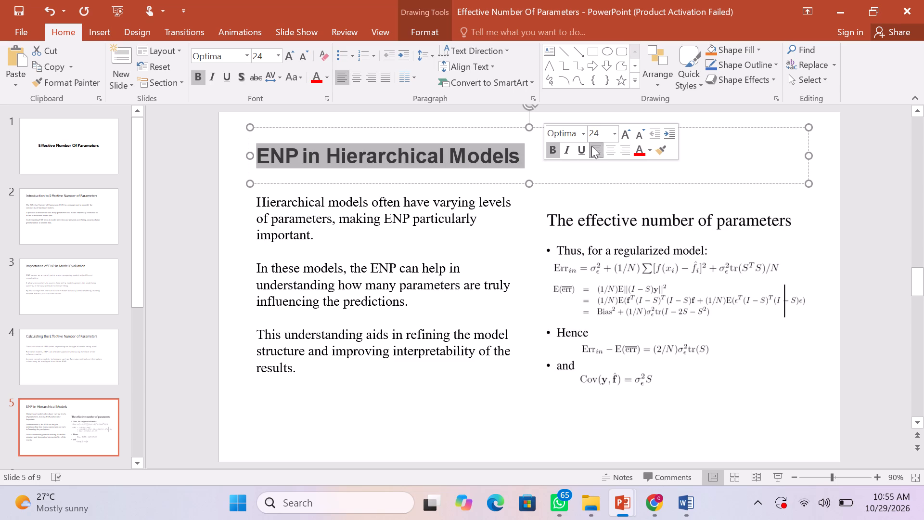
click(580, 129)
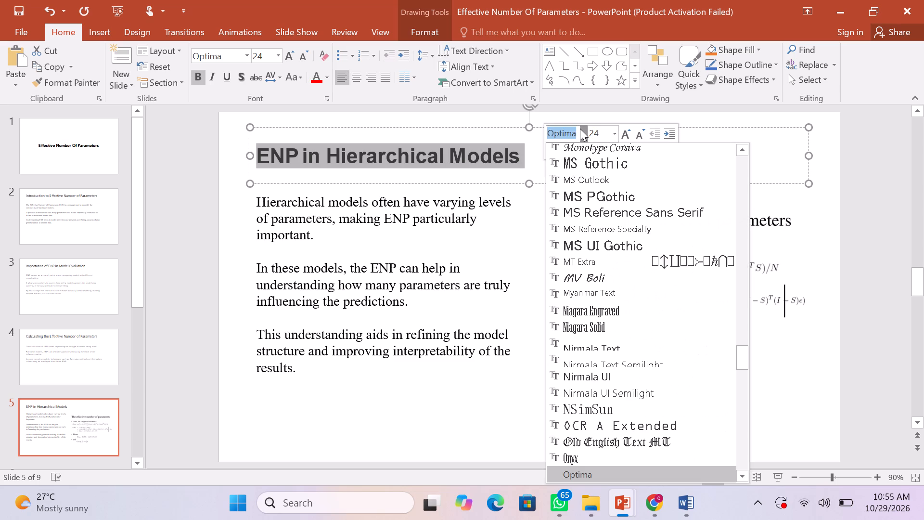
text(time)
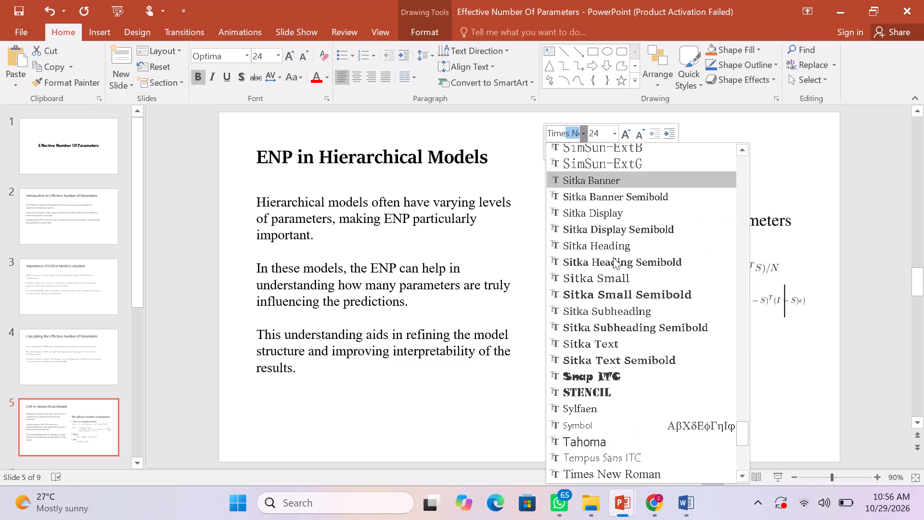
click(654, 472)
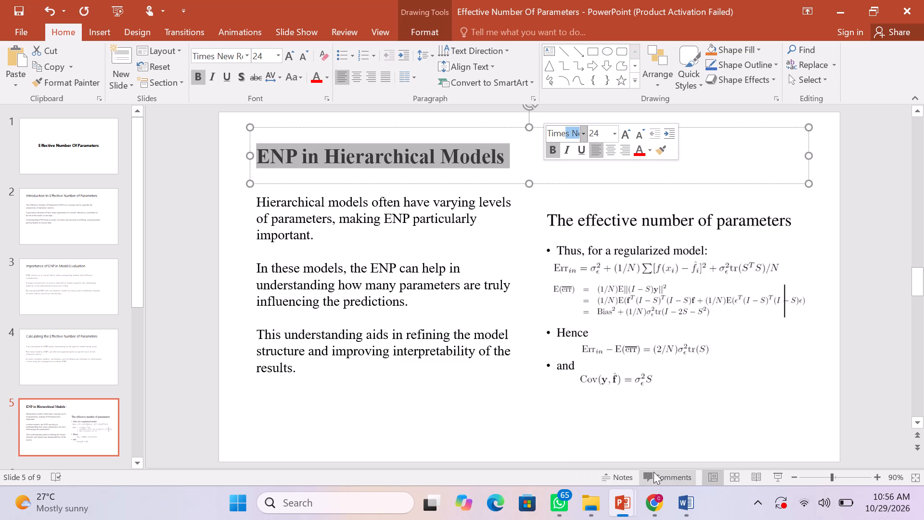
Set the title of slide 2, Introduction to Effective Number of Parameters, to Times New Roman.
click(84, 211)
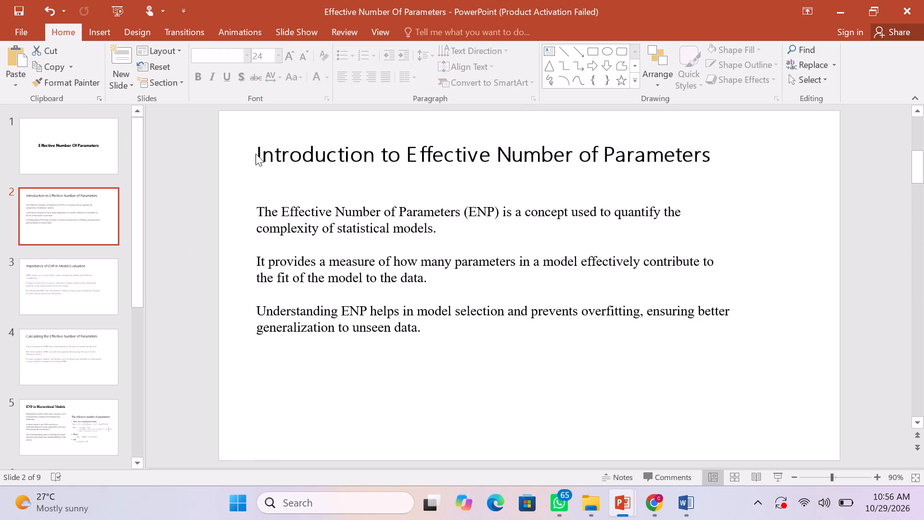
drag(259, 154, 665, 184)
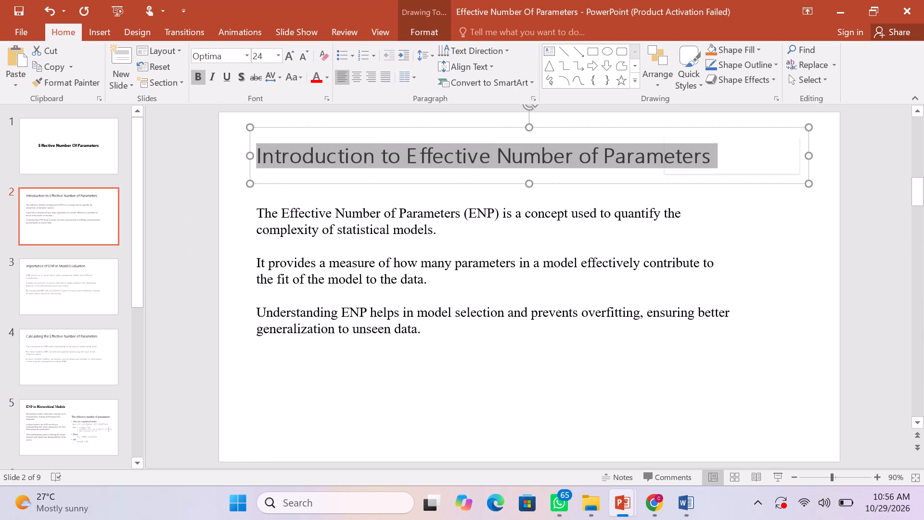
click(703, 151)
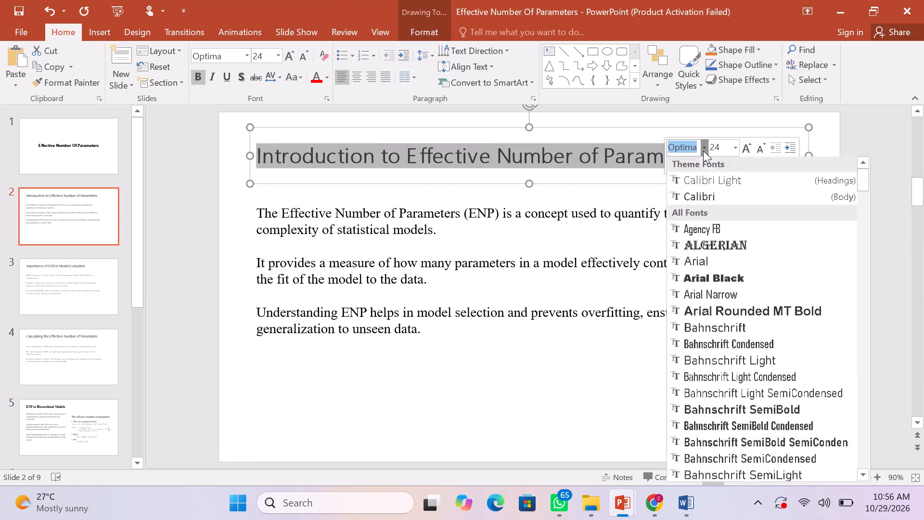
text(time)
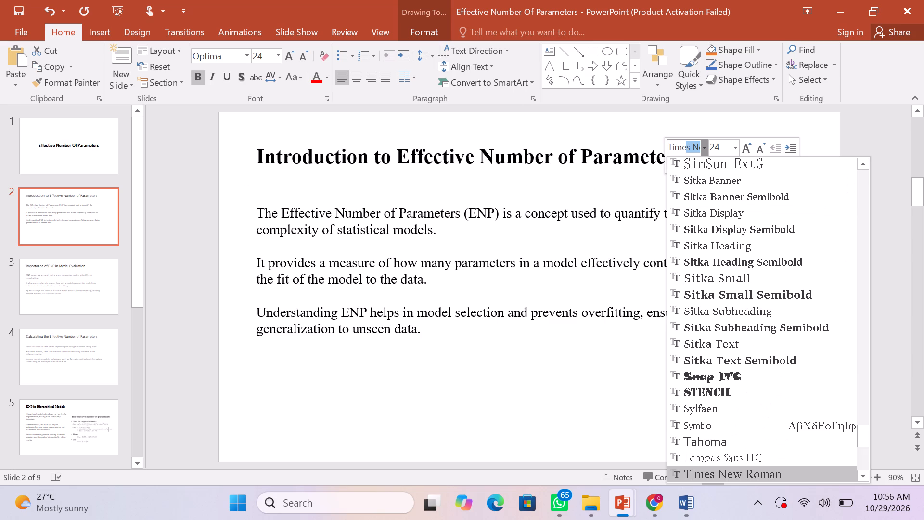
click(770, 476)
Set the title of slide 3, Importance of ENP in Model Evaluation, to Times New Roman.
click(59, 271)
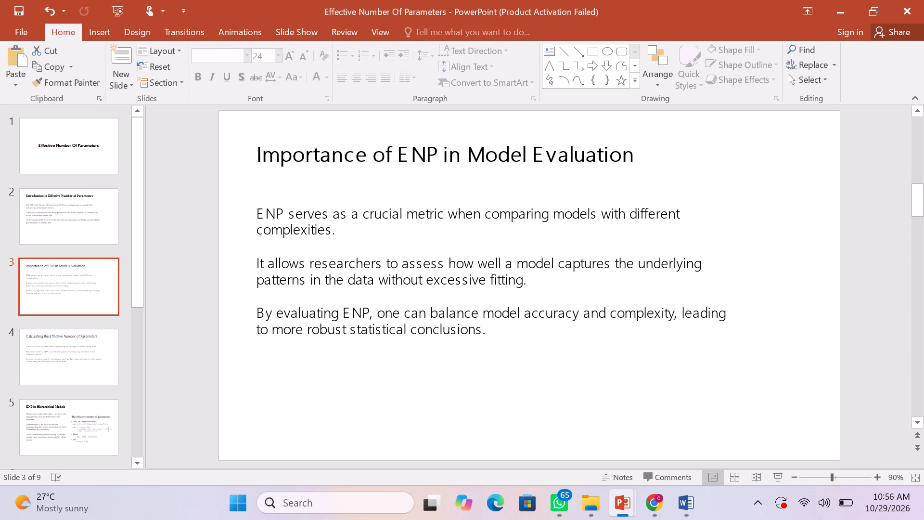
drag(257, 152, 517, 176)
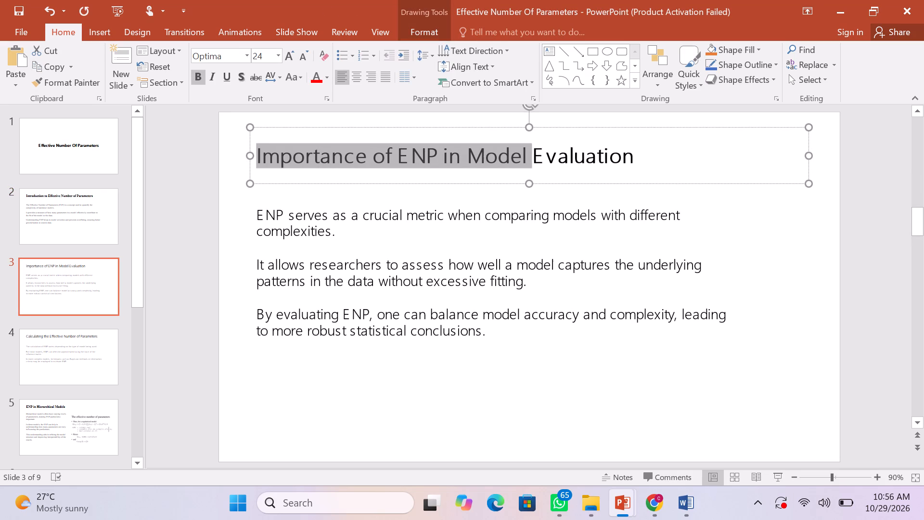
drag(517, 176, 654, 168)
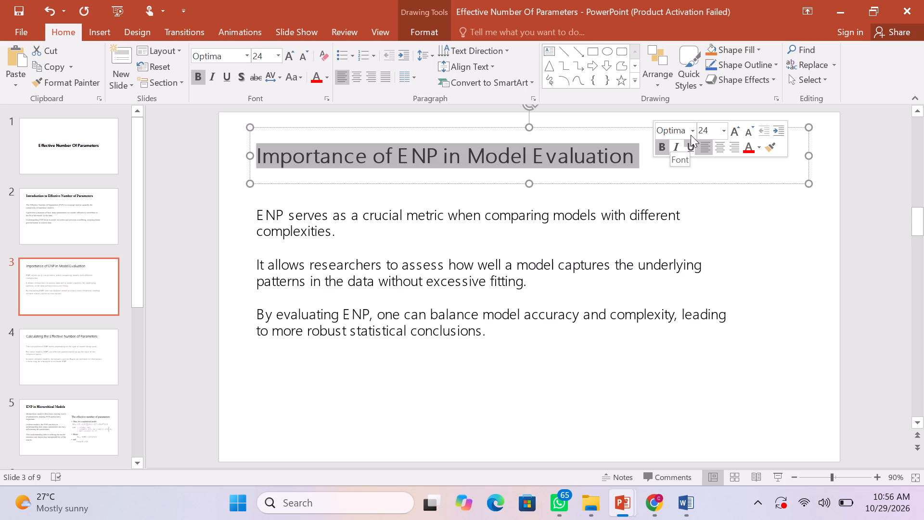
click(691, 135)
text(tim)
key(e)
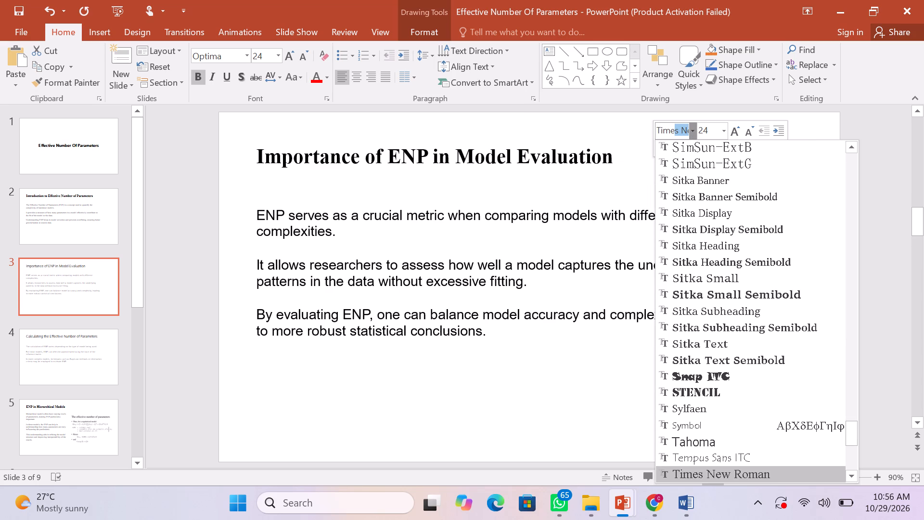
click(721, 476)
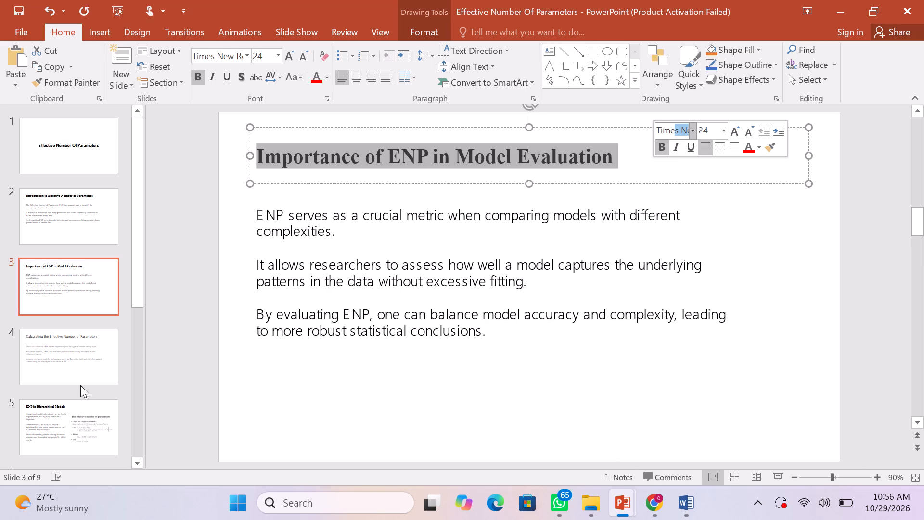
Set all the body text of slide 4, Calculating the Effective Number of Parameters, to Times New Roman.
click(85, 357)
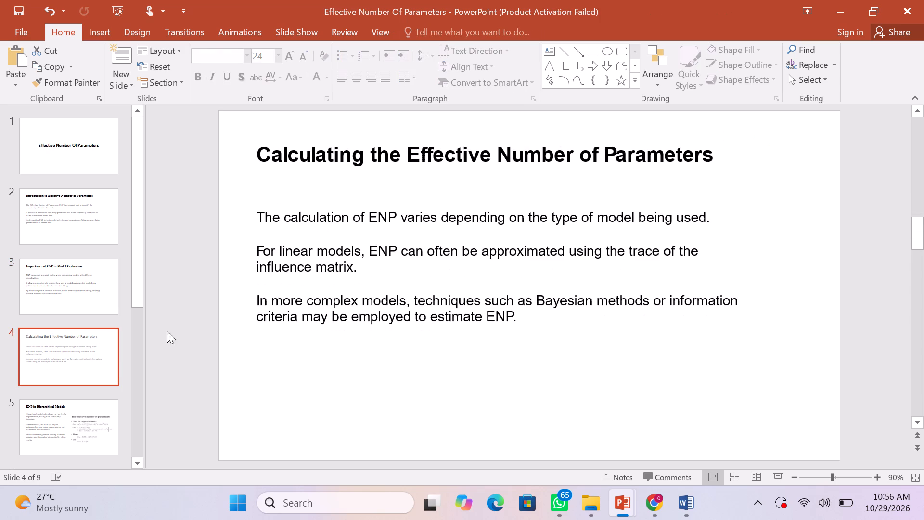
drag(257, 218, 362, 271)
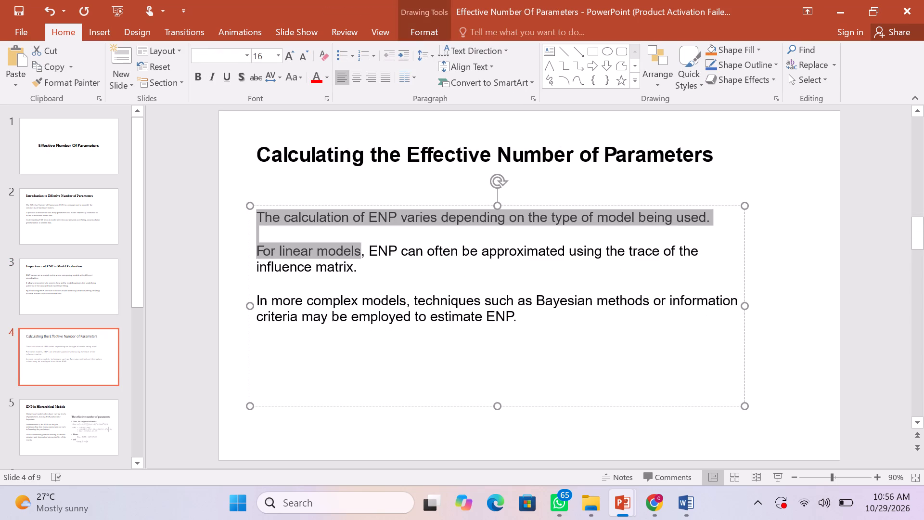
drag(362, 271, 546, 353)
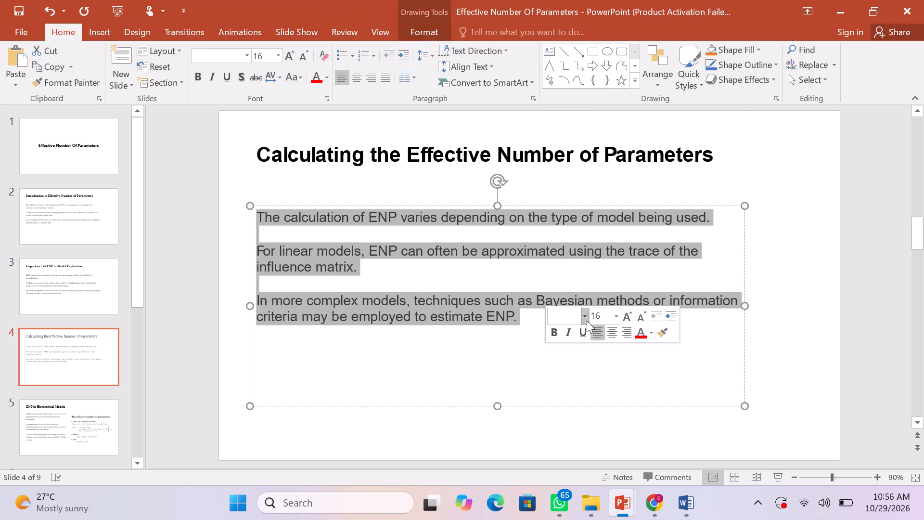
click(587, 321)
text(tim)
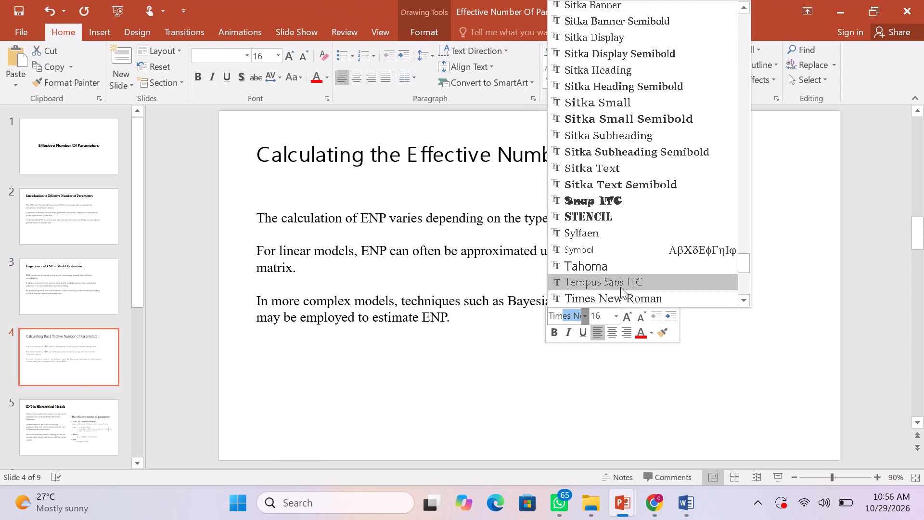
click(621, 295)
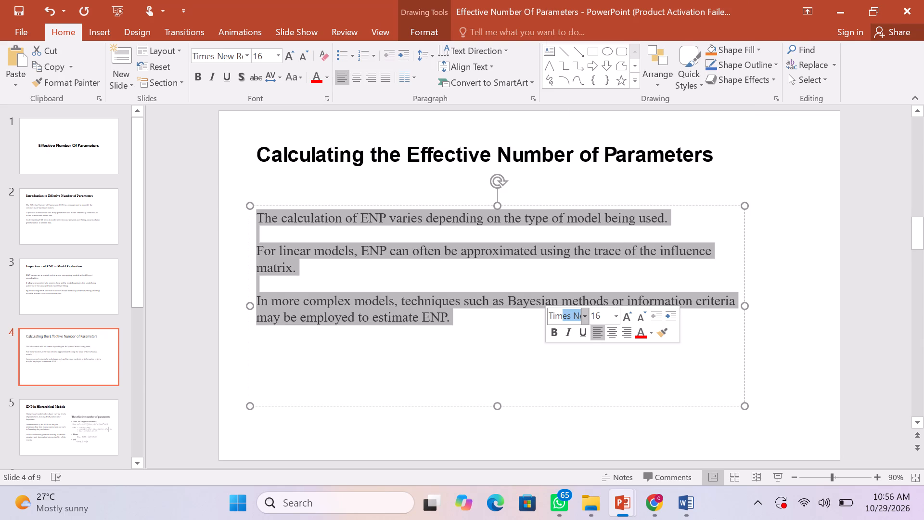
Set slide 4's title, Calculating the Effective Number of Parameters, to Times New Roman.
drag(257, 151, 691, 177)
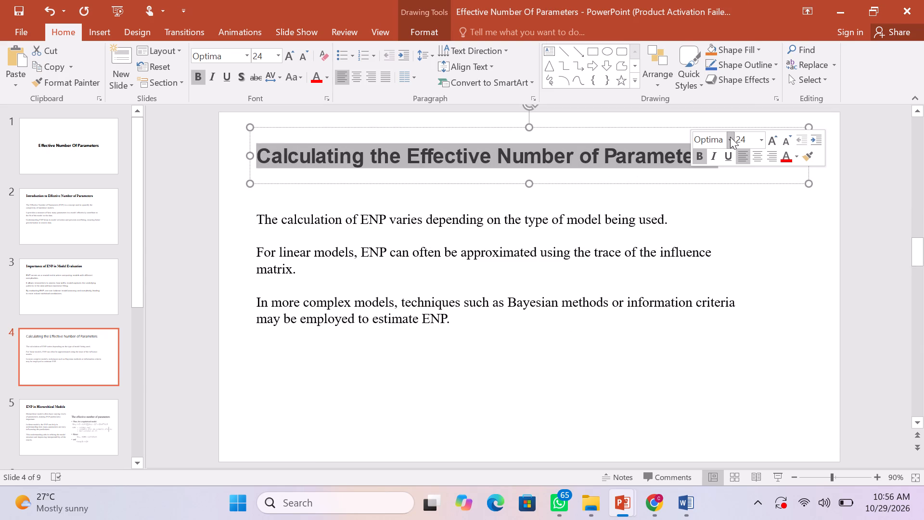
click(730, 137)
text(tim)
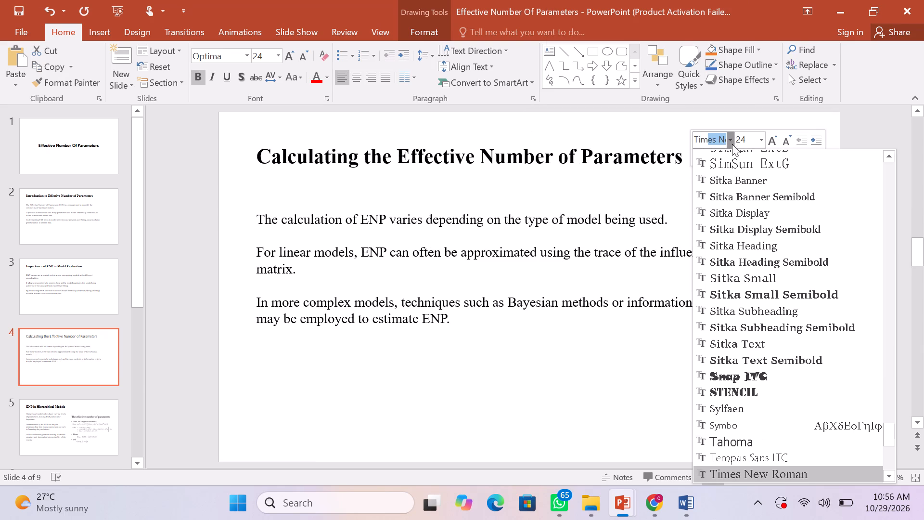
click(780, 469)
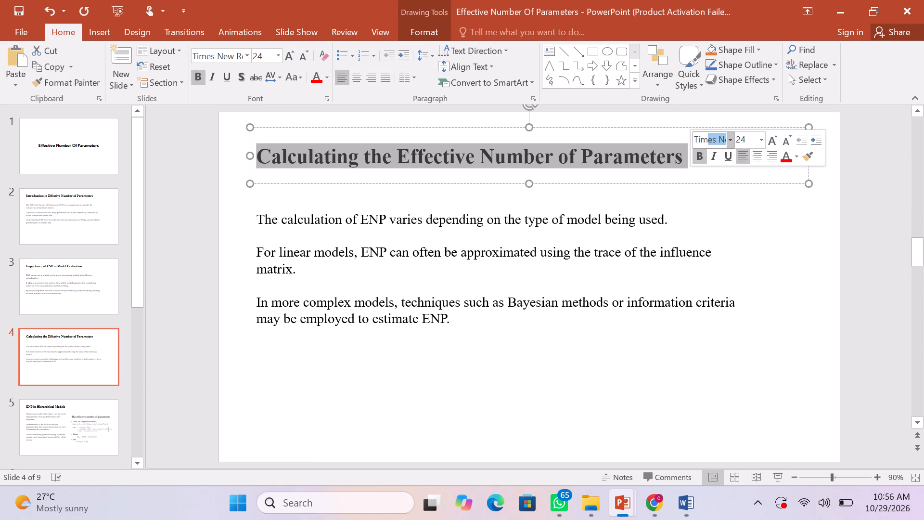
Check the fonts of the body text and title on slide 5, ENP in Hierarchical Models, and look over slides 3 and 4.
click(82, 409)
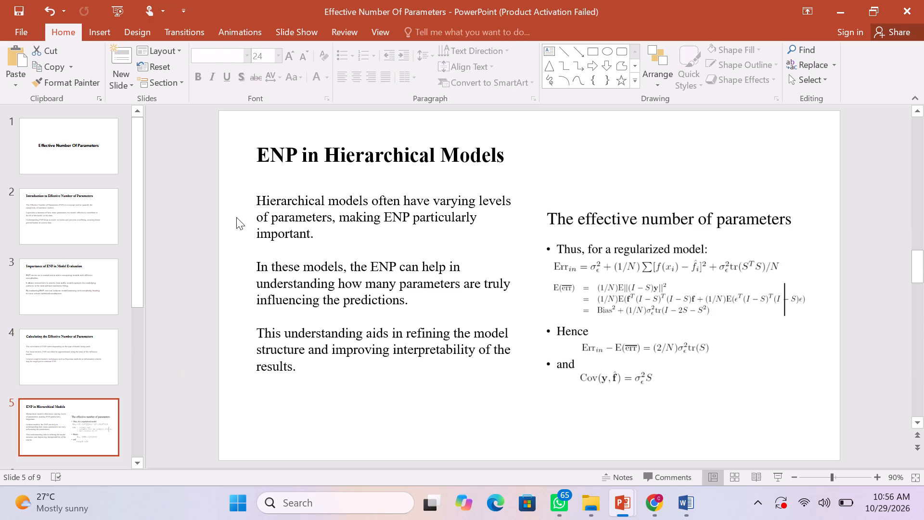
click(255, 197)
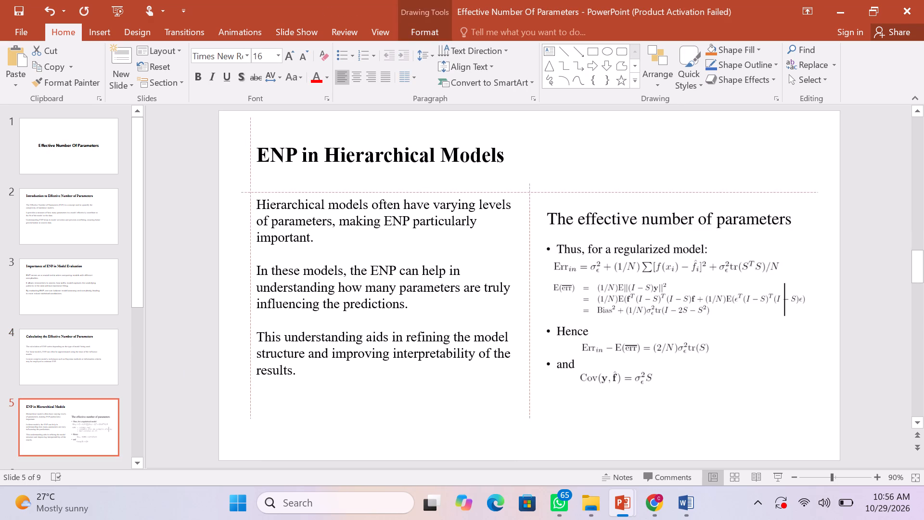
drag(257, 199, 325, 368)
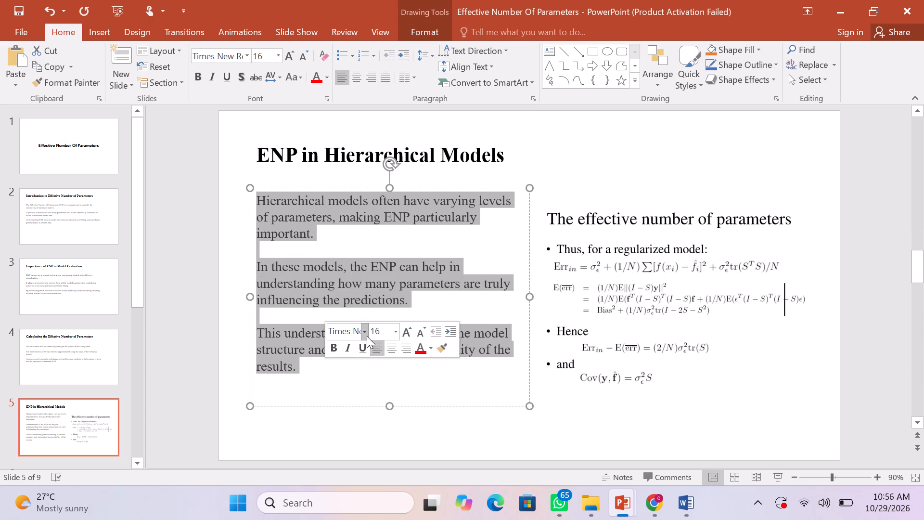
drag(259, 151, 378, 170)
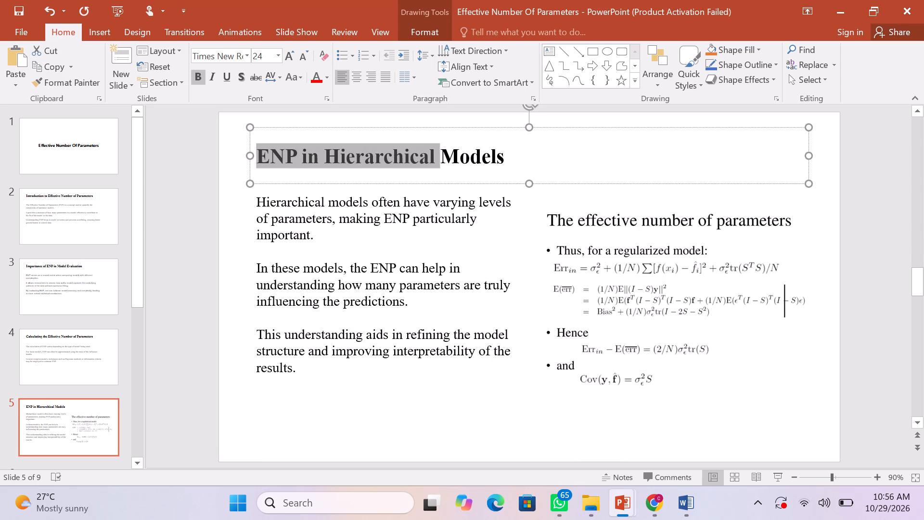
drag(378, 170, 492, 174)
click(87, 351)
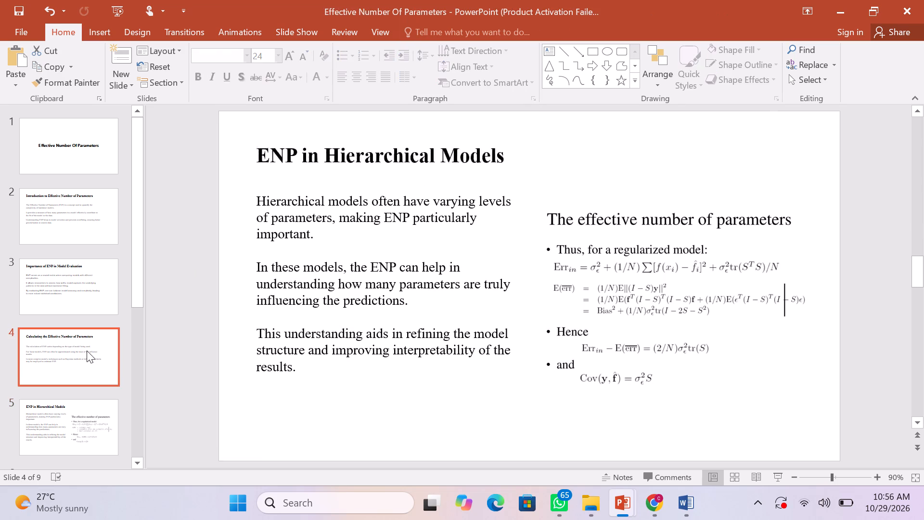
click(68, 293)
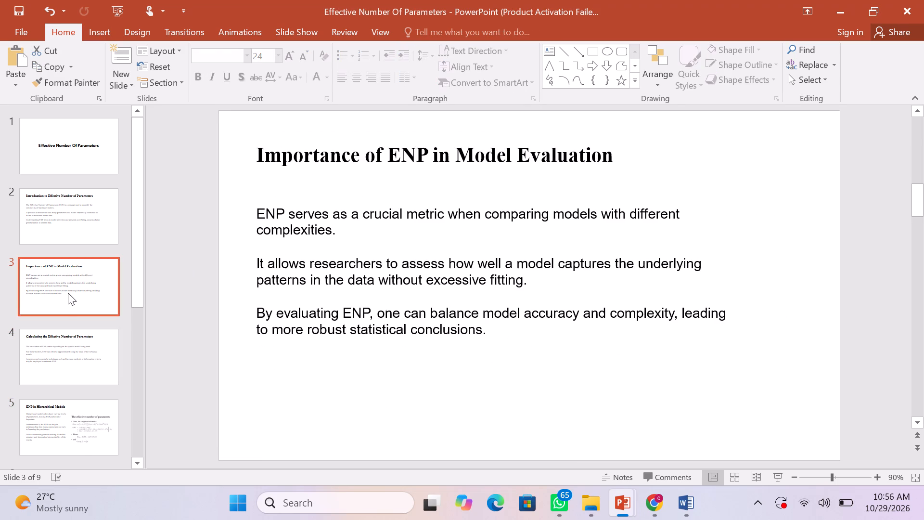
click(89, 431)
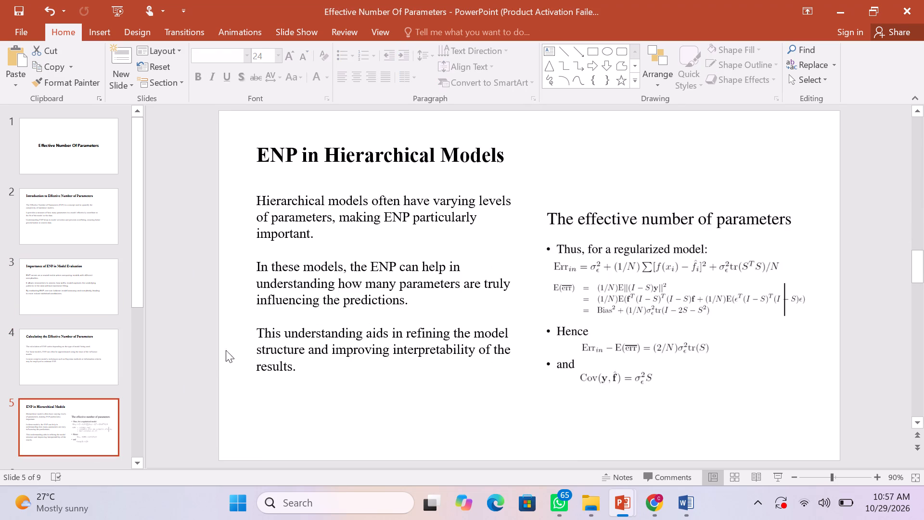
Set all the body text of slide 6, Relationship Between ENP and Overfitting, to Times New Roman.
scroll(108, 368, down, 3)
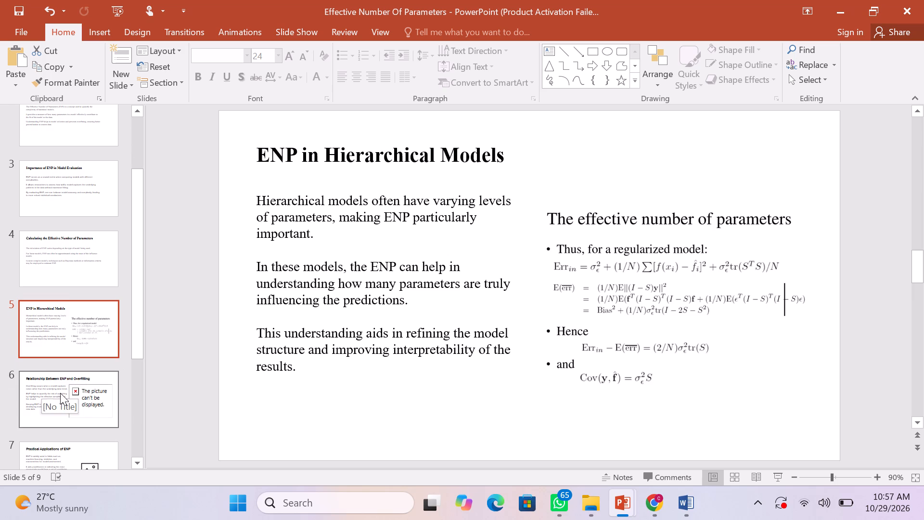
click(56, 394)
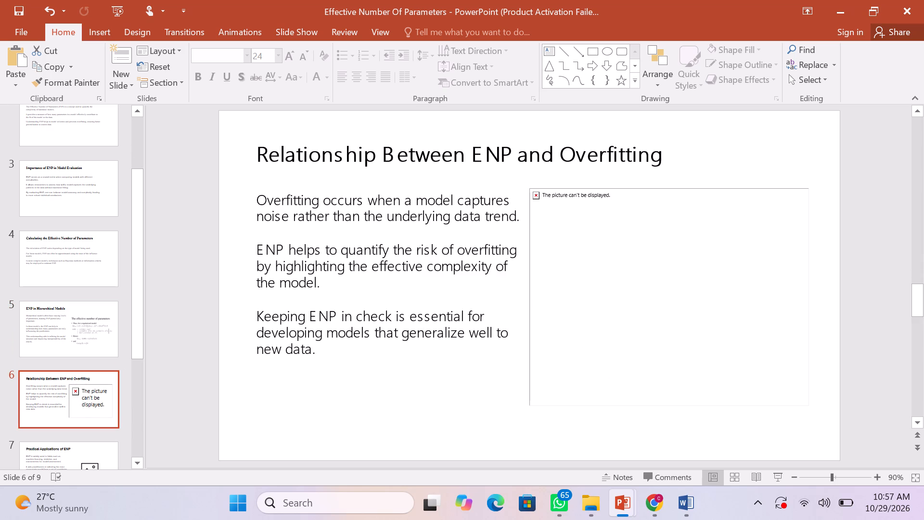
drag(259, 197, 433, 362)
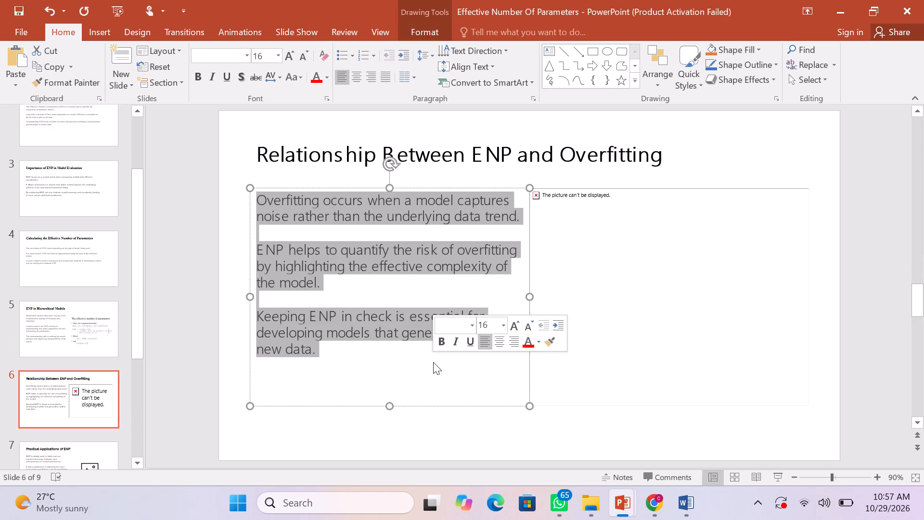
click(471, 328)
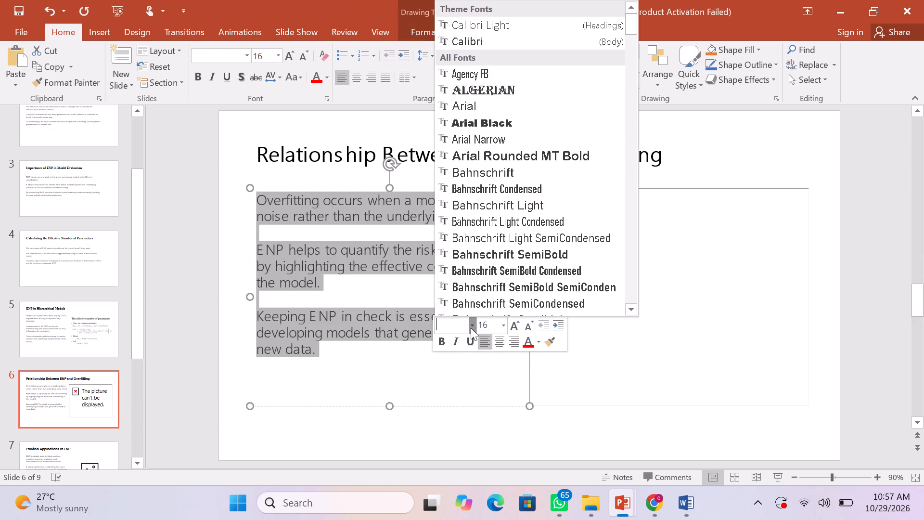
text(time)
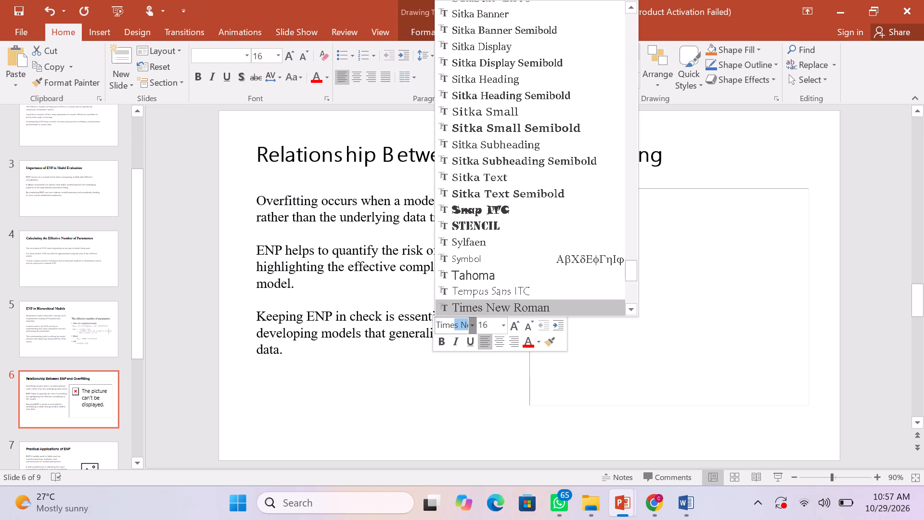
click(507, 305)
Delete the undisplayable picture placeholder beside the body text on slide 6.
click(667, 281)
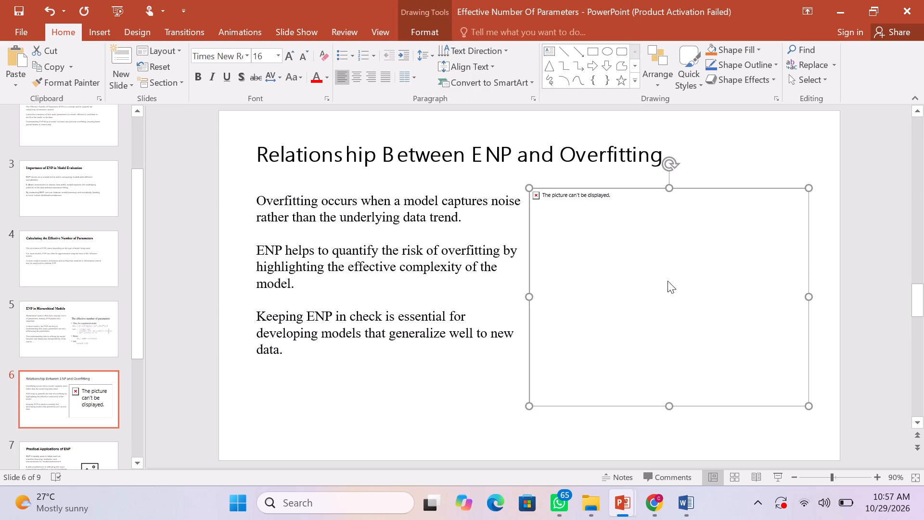
key(Delete)
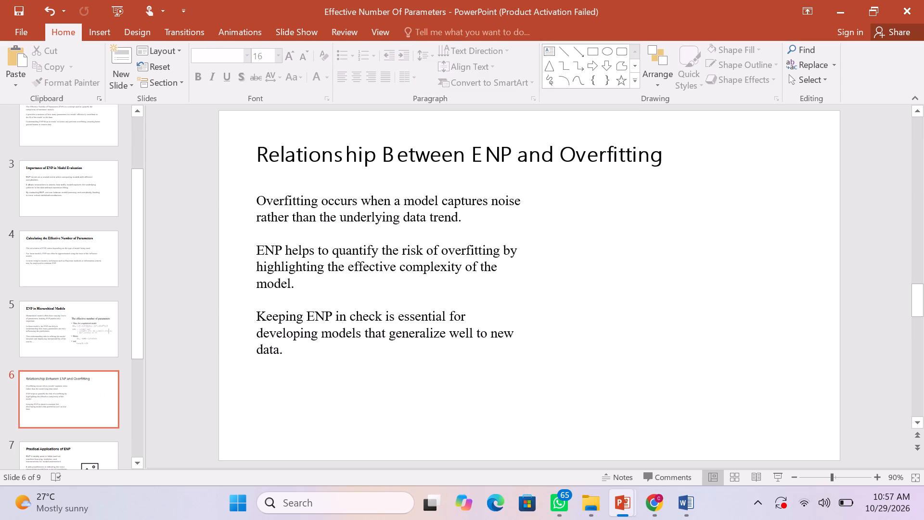
Widen slide 6's body text box across the space beside it to nearly the title's width, and lower its top edge slightly.
double_click(481, 248)
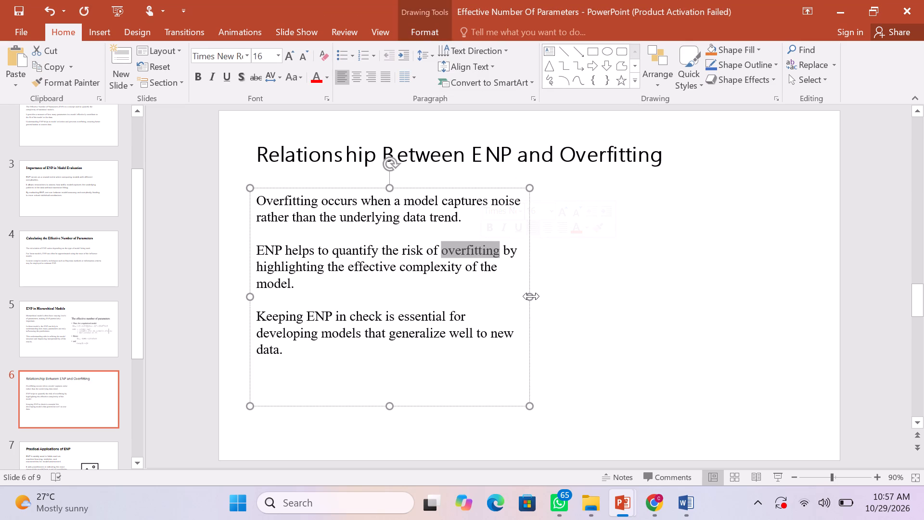
drag(532, 298, 586, 309)
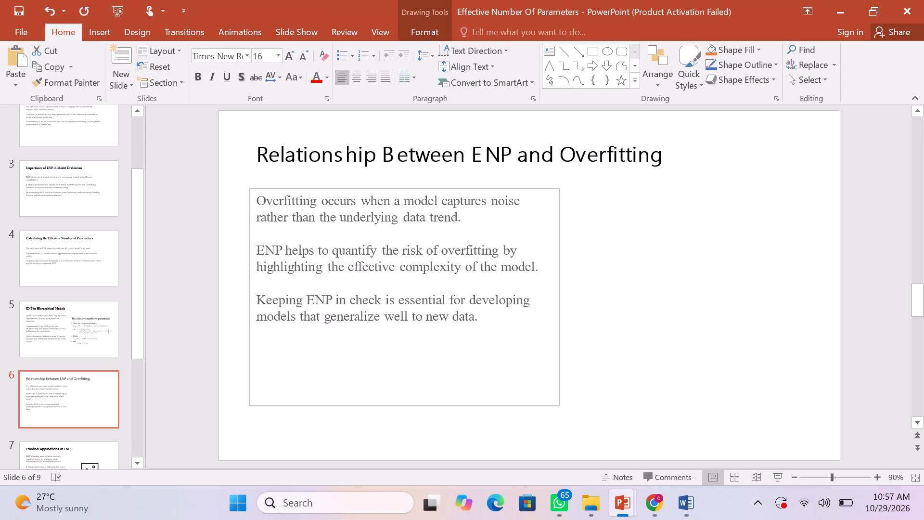
drag(586, 309, 751, 329)
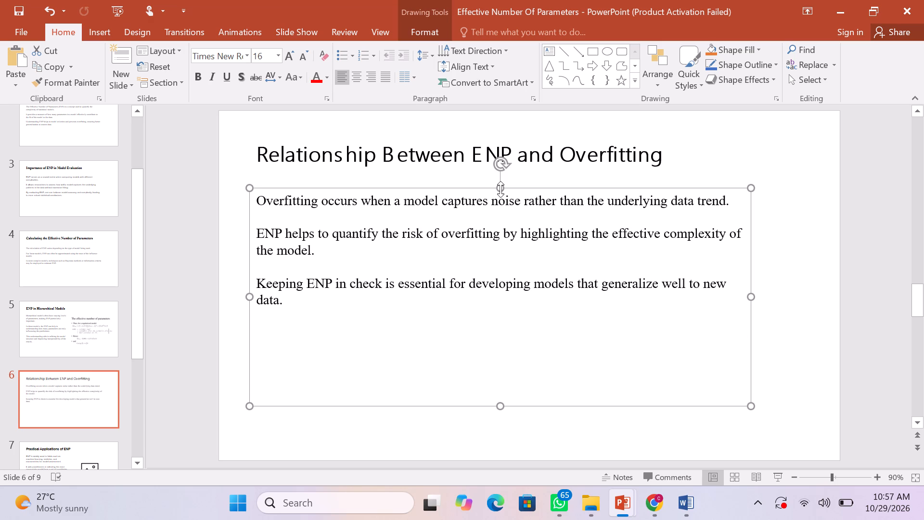
drag(500, 189, 501, 203)
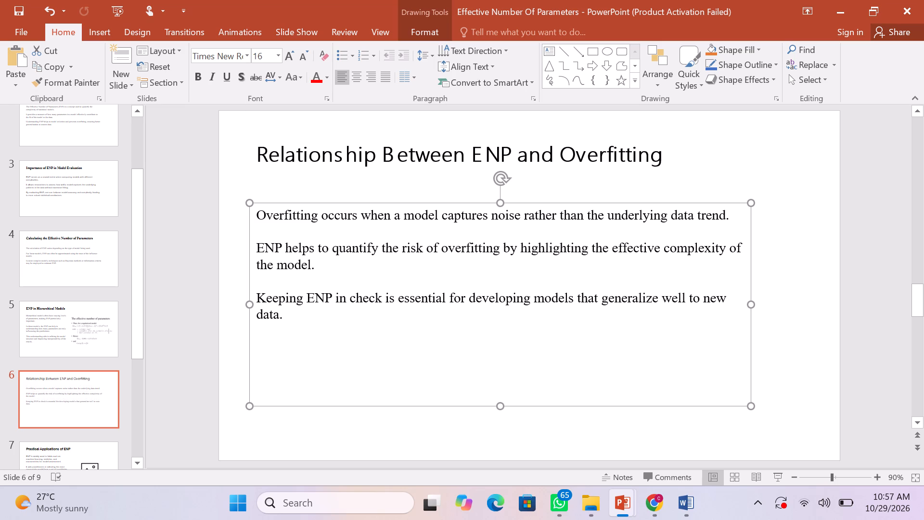
Set slide 6's title, Relationship Between ENP and Overfitting, to Times New Roman.
drag(262, 151, 624, 170)
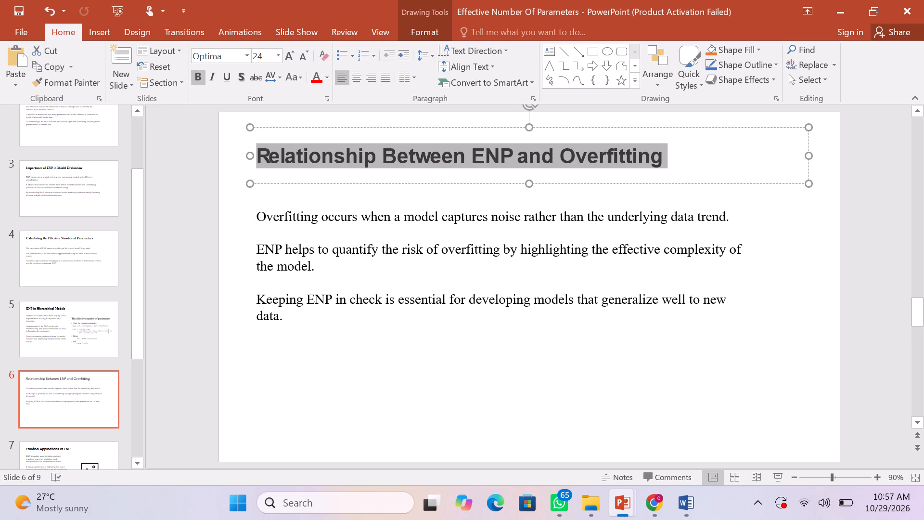
drag(624, 170, 660, 172)
click(699, 134)
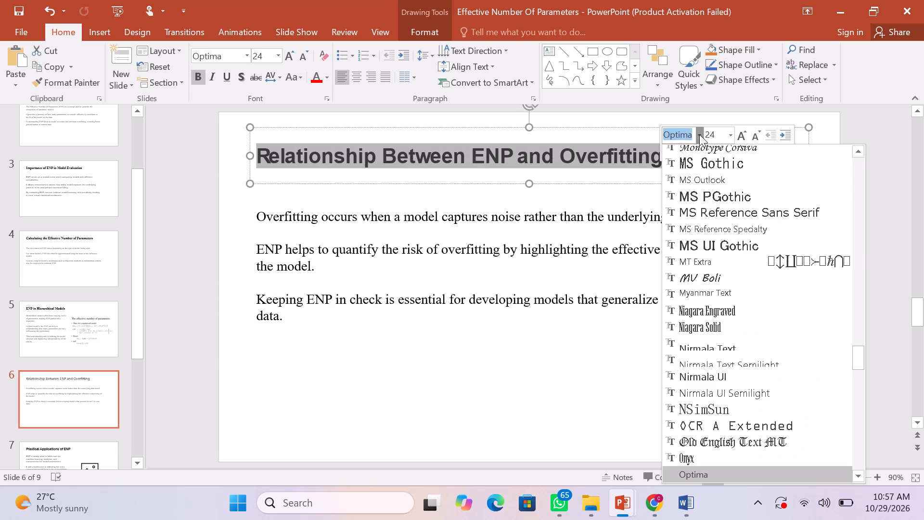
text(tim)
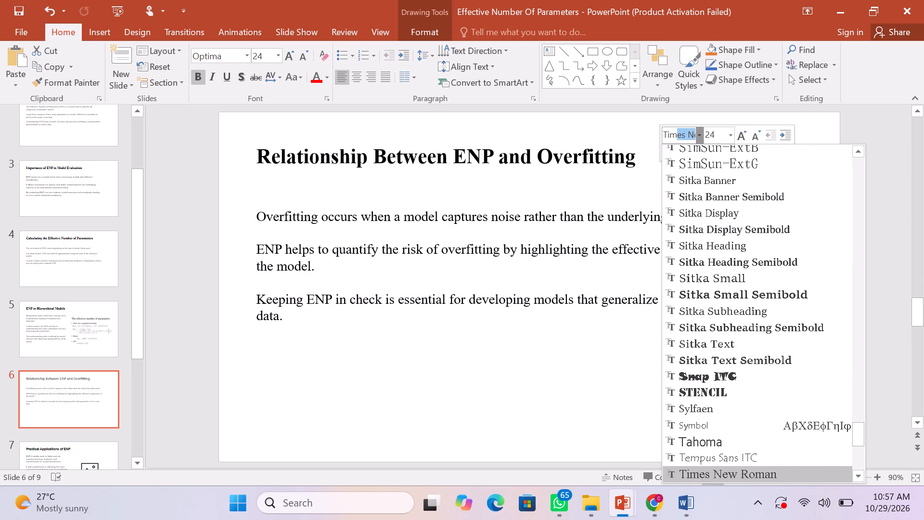
click(762, 477)
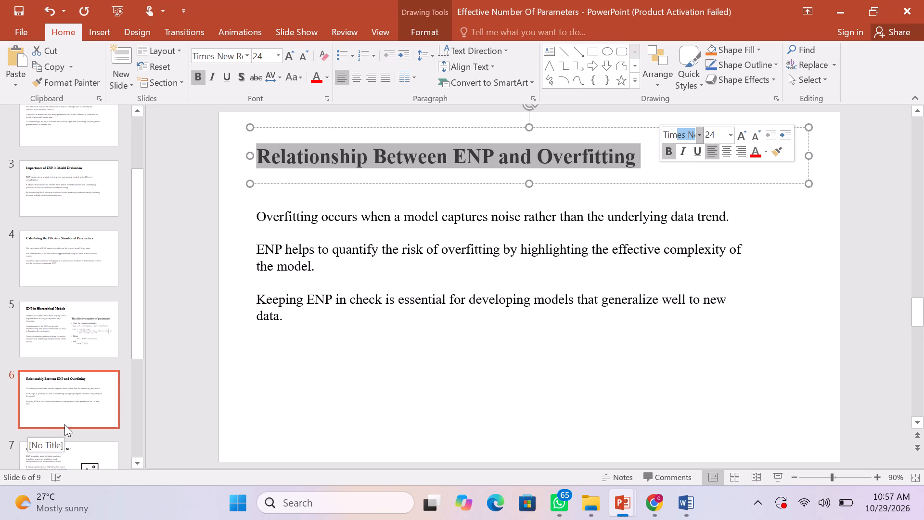
Delete the placeholder image from slide 7, Practical Applications of ENP.
scroll(64, 424, down, 4)
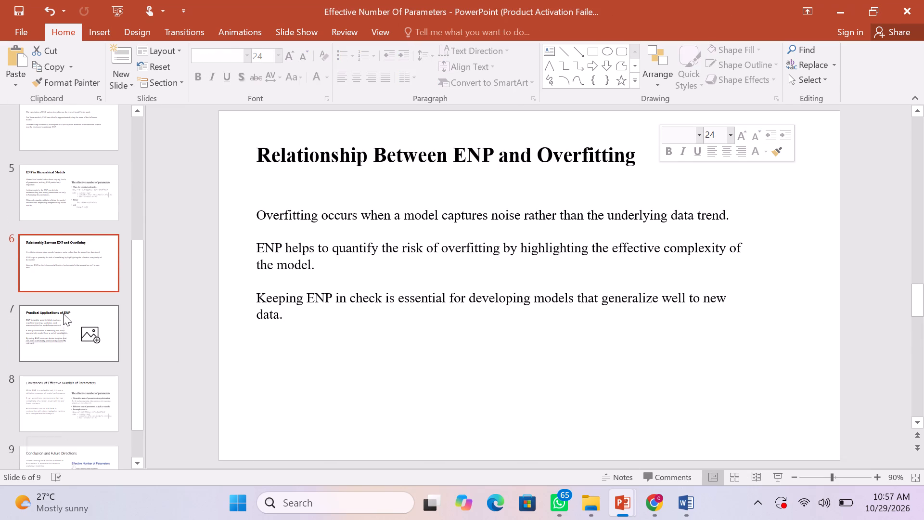
click(63, 313)
click(688, 299)
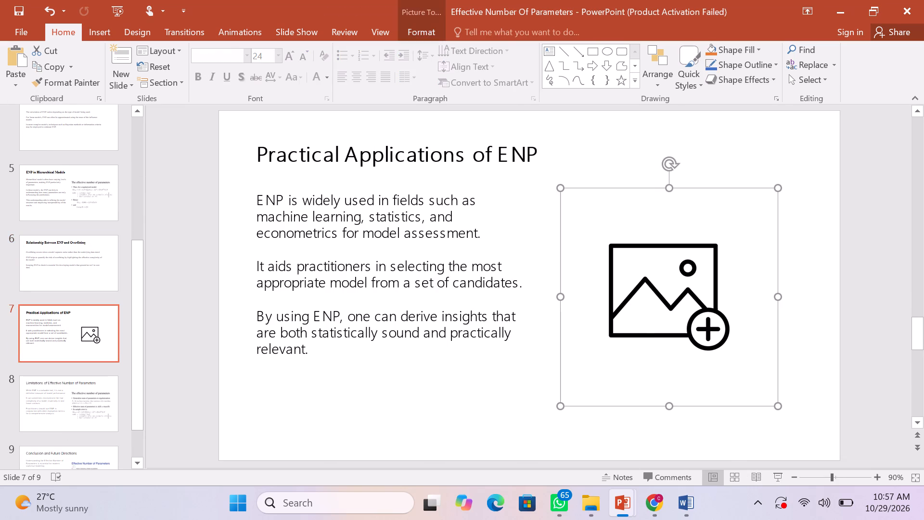
key(Delete)
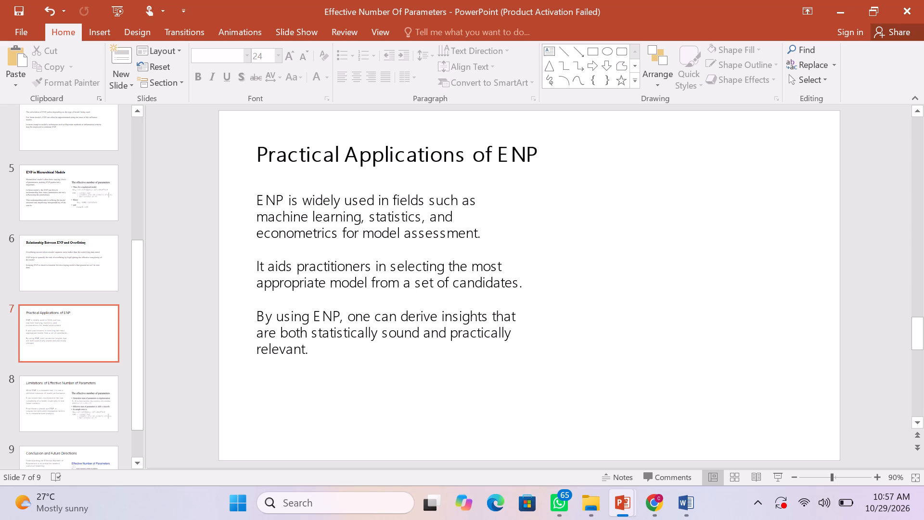
Set all the body text of slide 7, Practical Applications of ENP, to Times New Roman.
drag(257, 197, 375, 360)
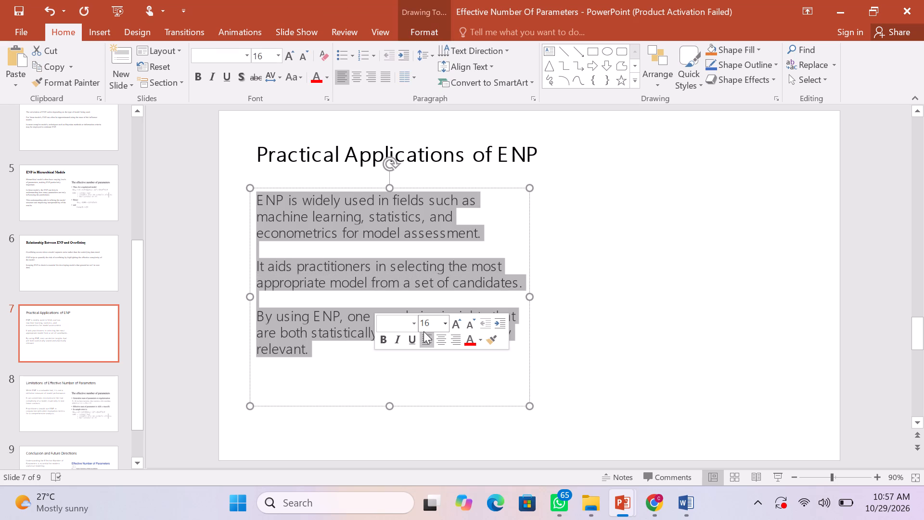
click(413, 324)
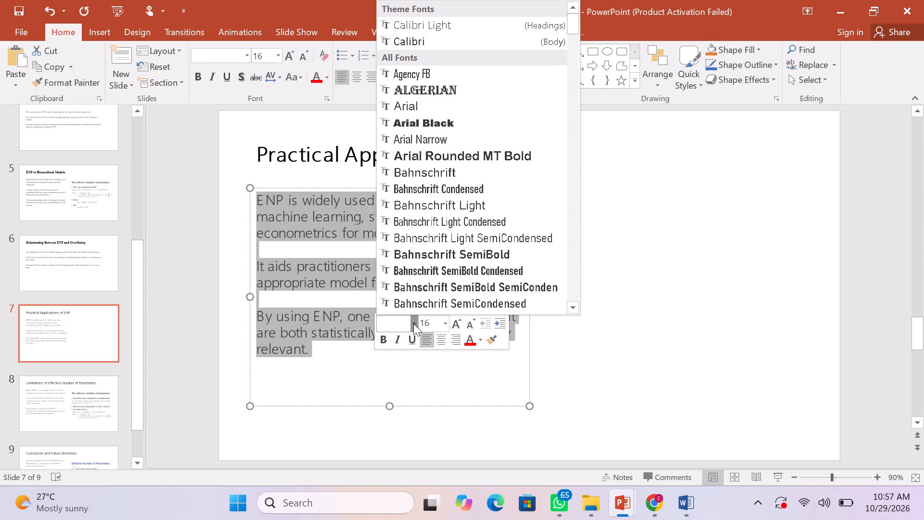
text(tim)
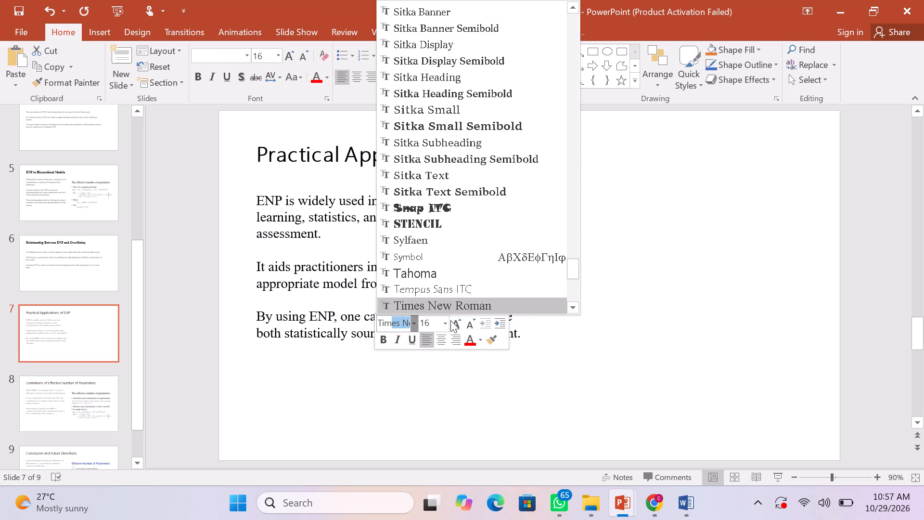
click(457, 302)
Set slide 7's title, Practical Applications of ENP, to Times New Roman.
drag(258, 156, 299, 160)
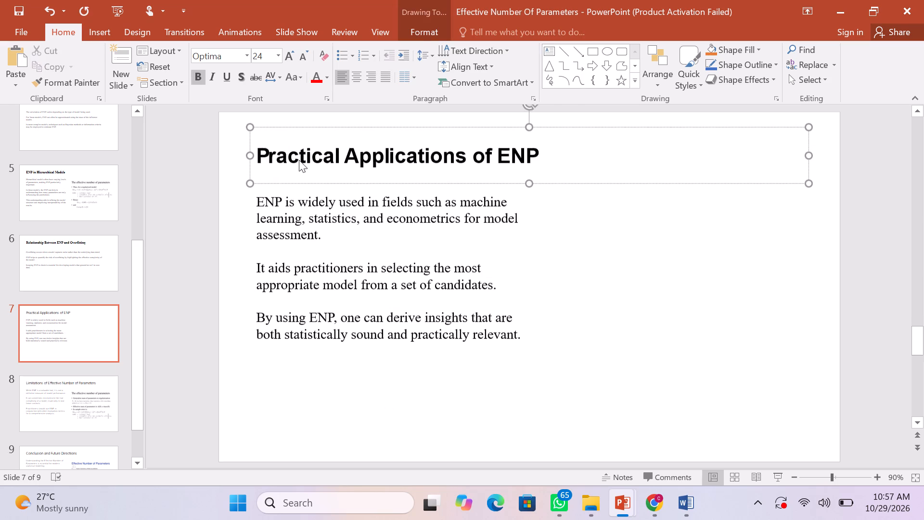
drag(299, 160, 559, 173)
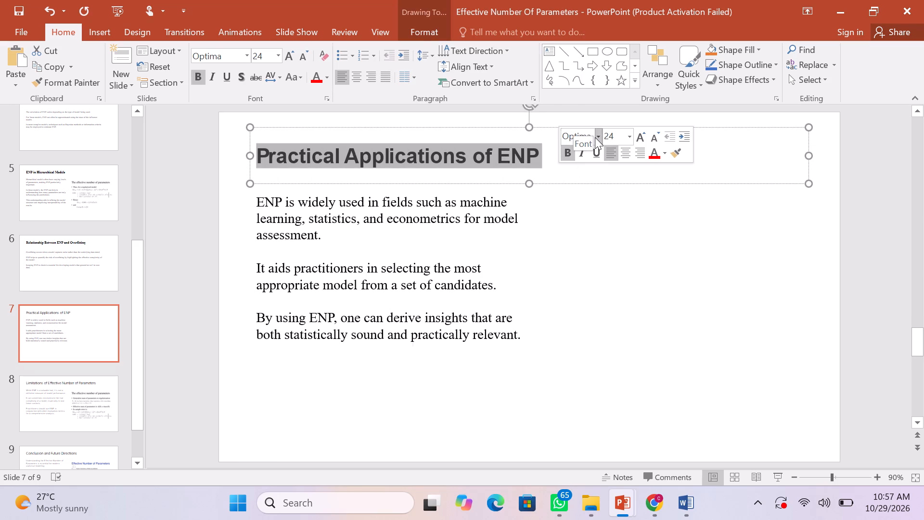
click(595, 138)
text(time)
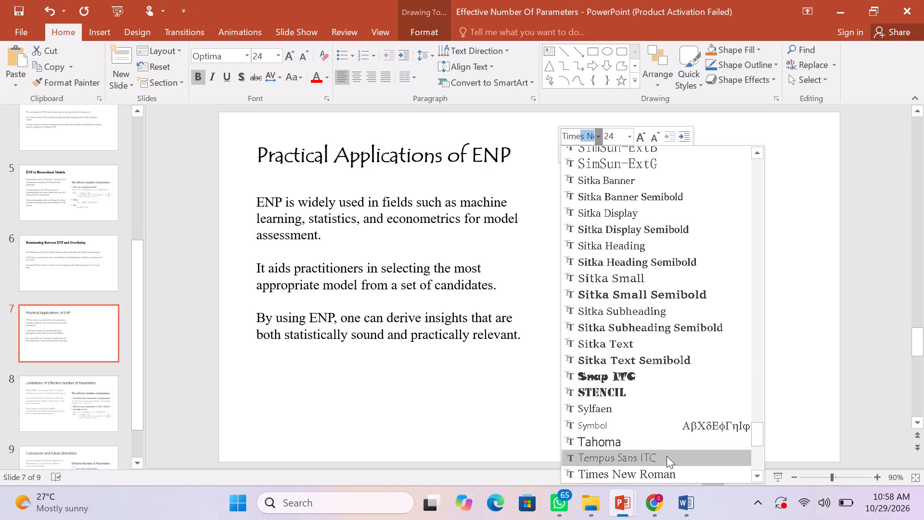
click(667, 470)
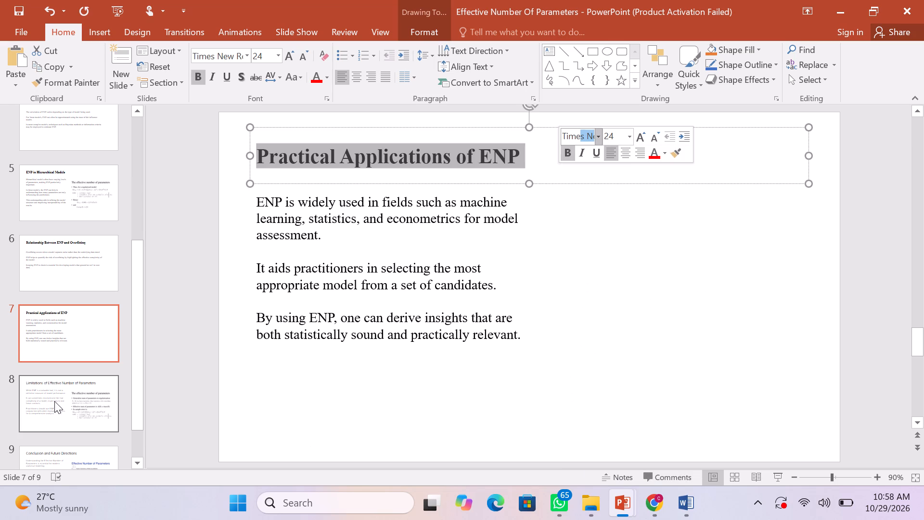
Set all the body text of slide 8, Limitations of Effective Number of Parameters, to Times New Roman.
click(55, 400)
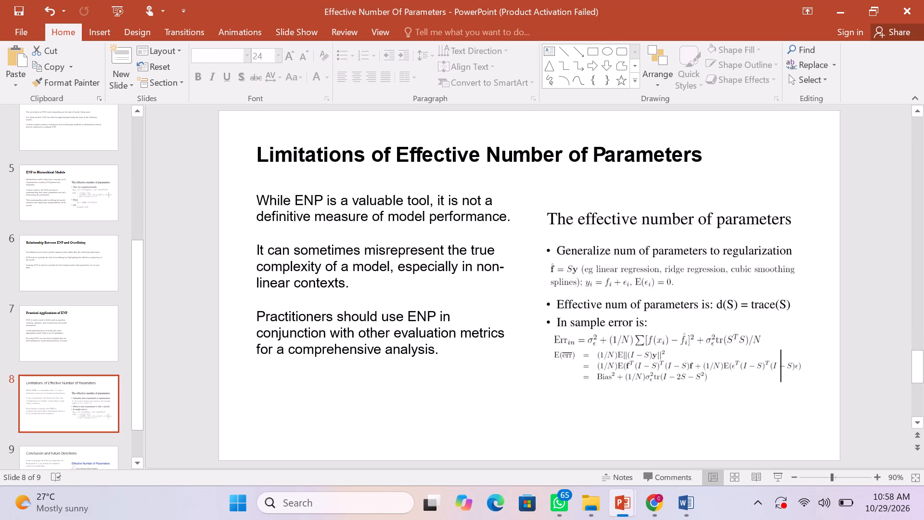
drag(257, 198, 414, 363)
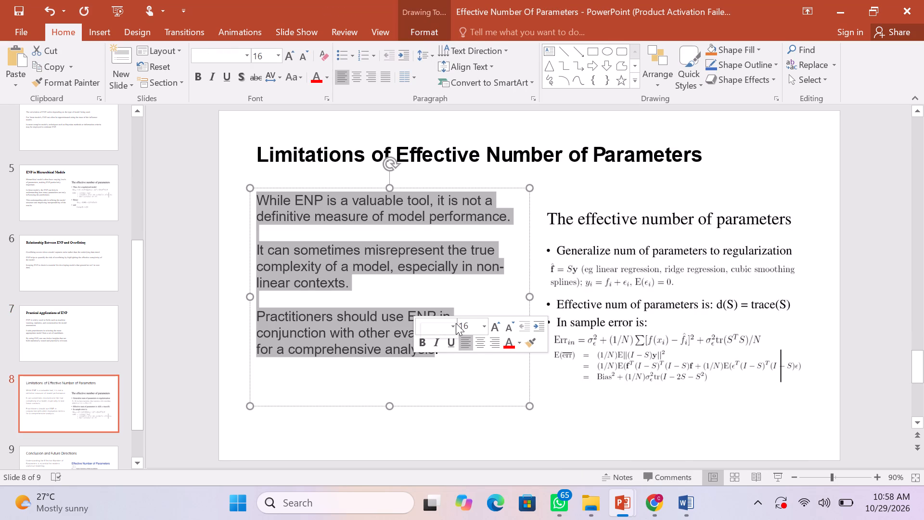
click(455, 325)
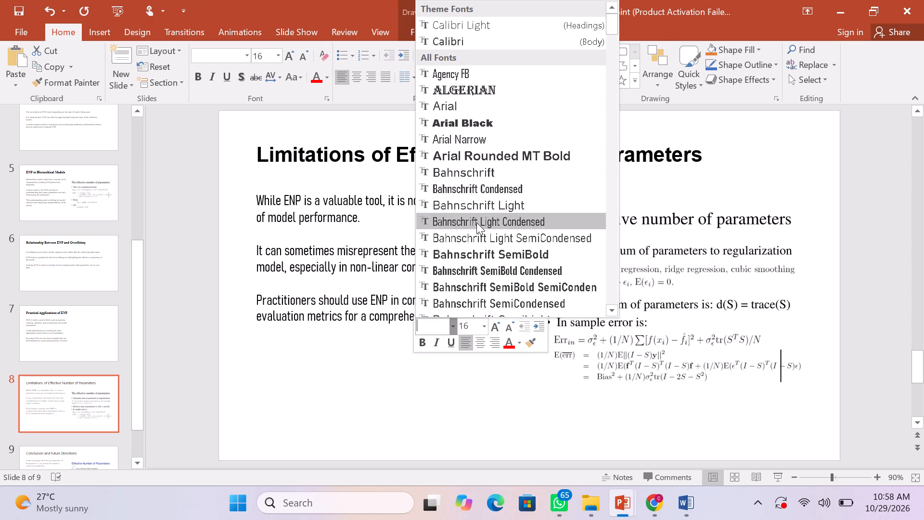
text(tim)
click(526, 313)
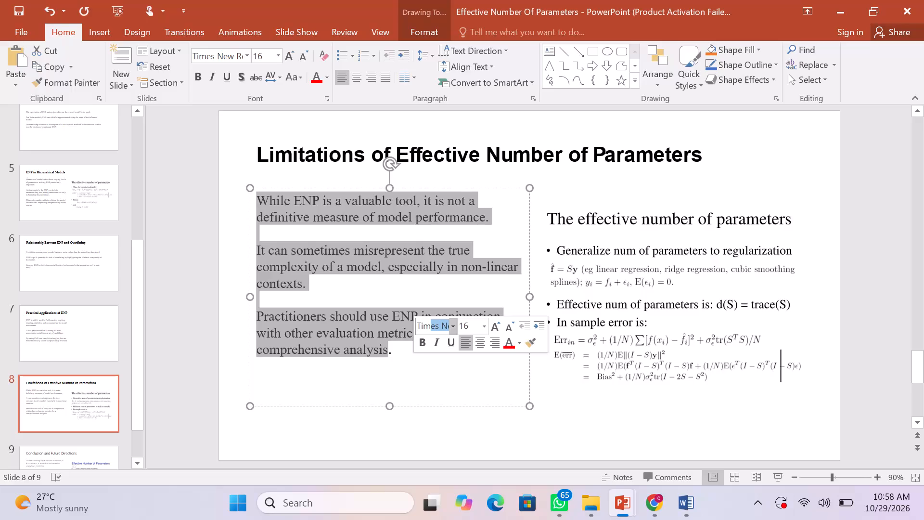
Set slide 8's title, Limitations of Effective Number of Parameters, to Times New Roman.
drag(257, 149, 720, 144)
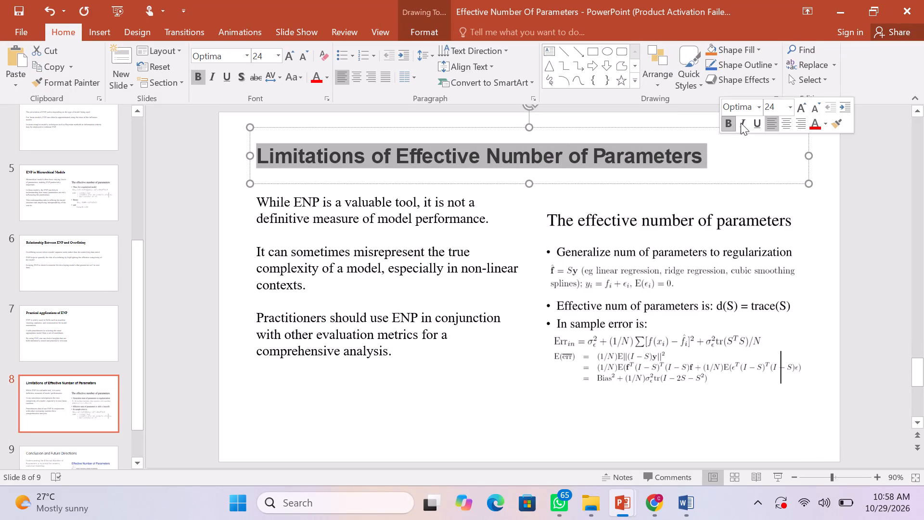
click(760, 104)
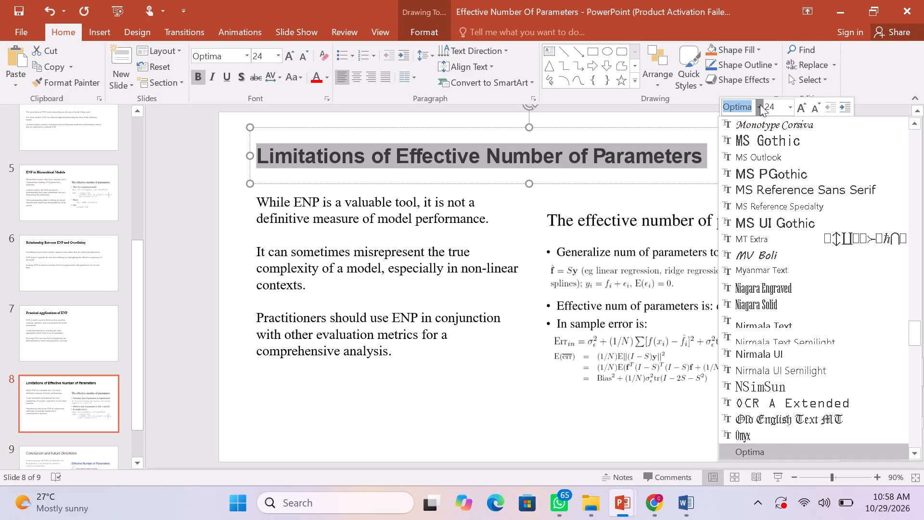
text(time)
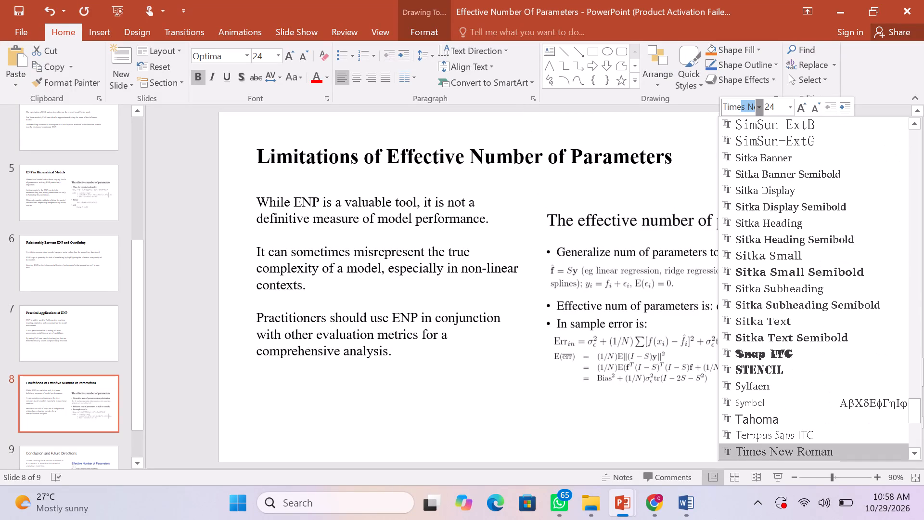
click(829, 446)
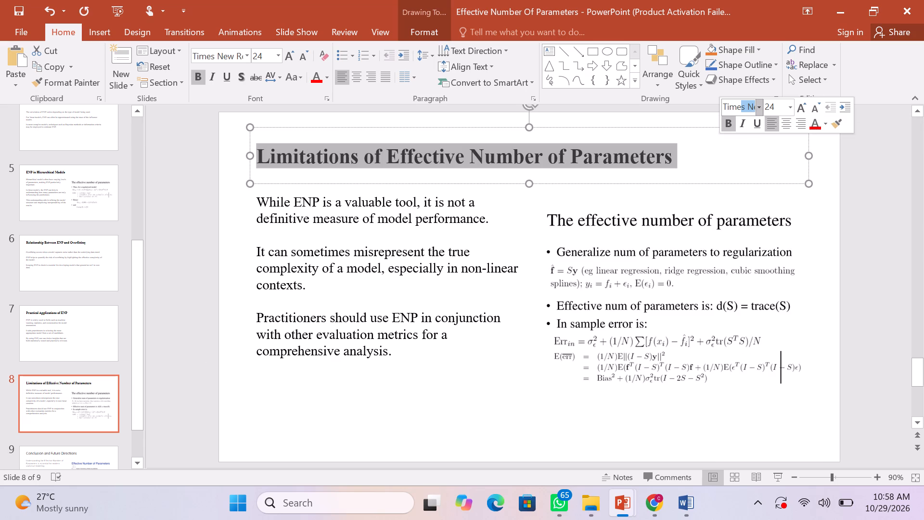
Nudge the body text box of slide 9, Conclusion and Future Directions, slightly upward toward the title.
scroll(102, 407, down, 4)
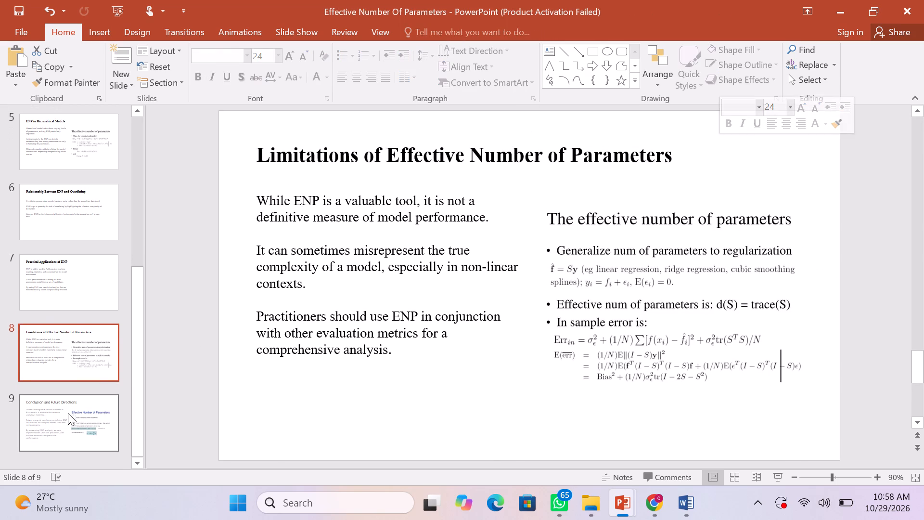
click(59, 416)
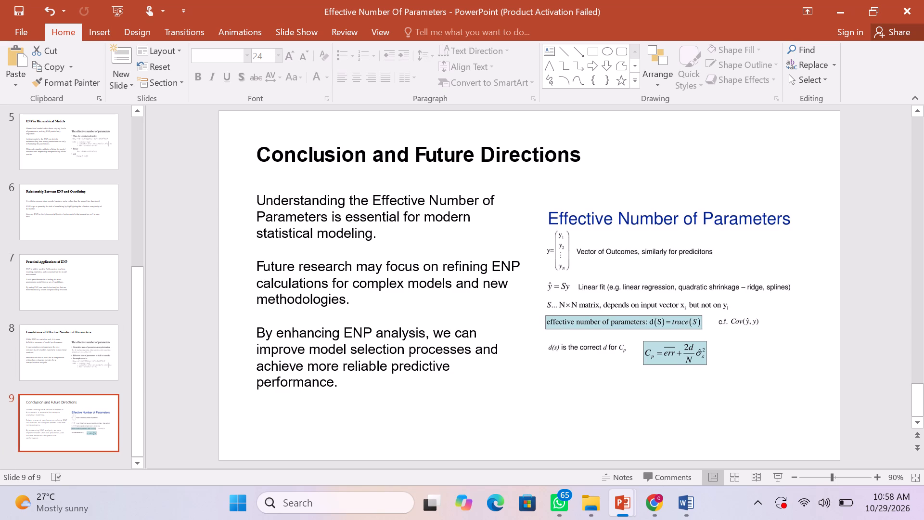
drag(254, 197, 257, 186)
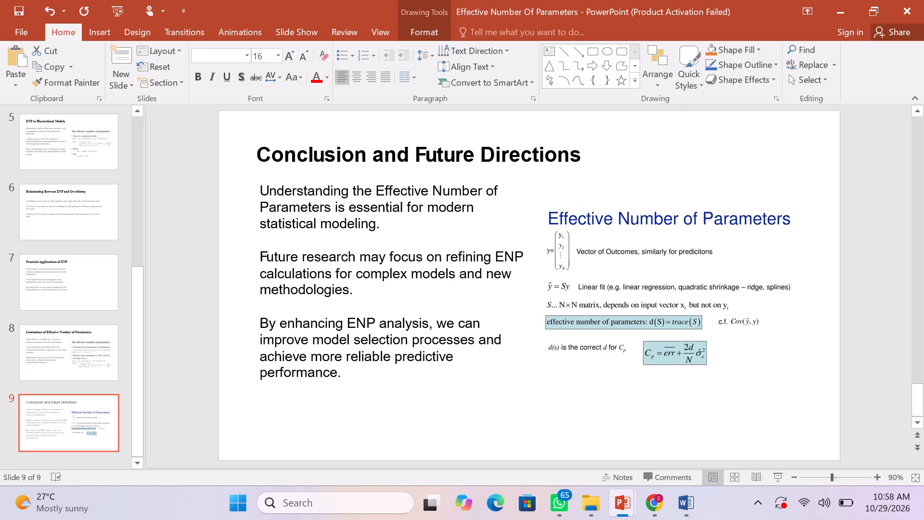
drag(257, 186, 257, 190)
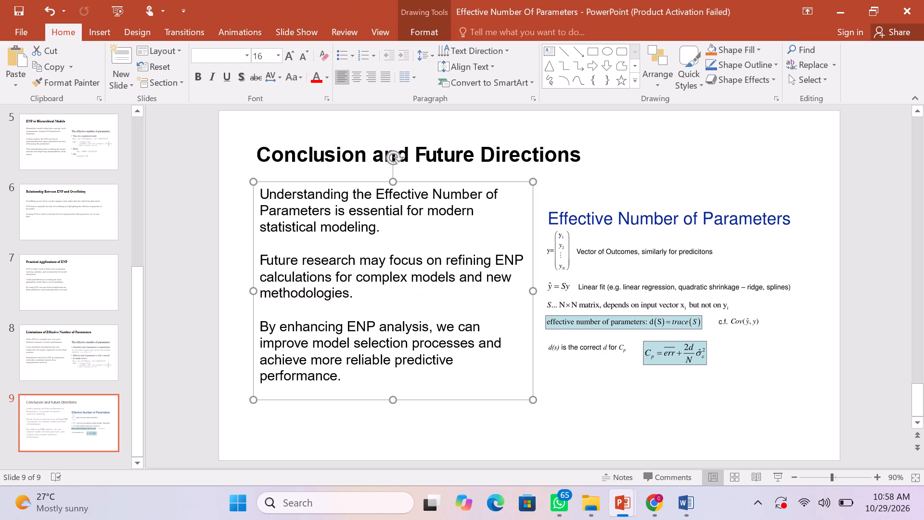
Set all the body text of slide 9, Conclusion and Future Directions, to Times New Roman.
drag(260, 192, 375, 389)
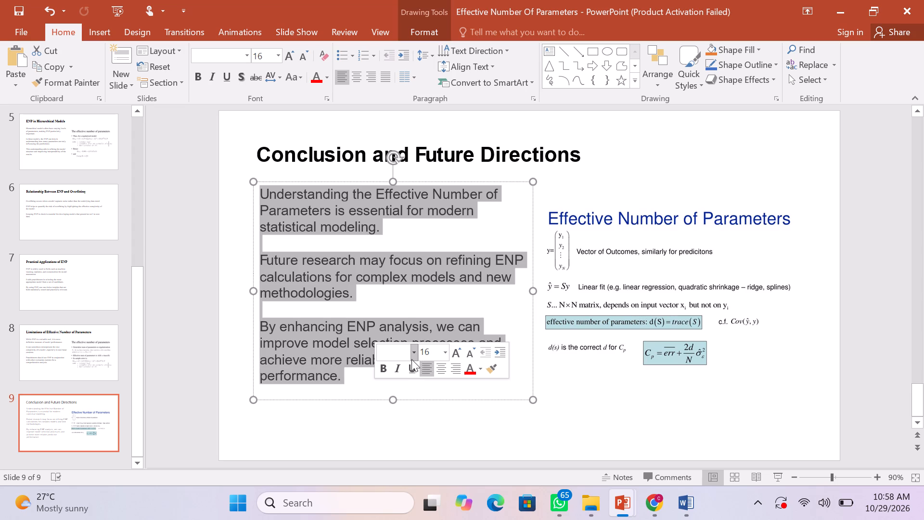
click(414, 354)
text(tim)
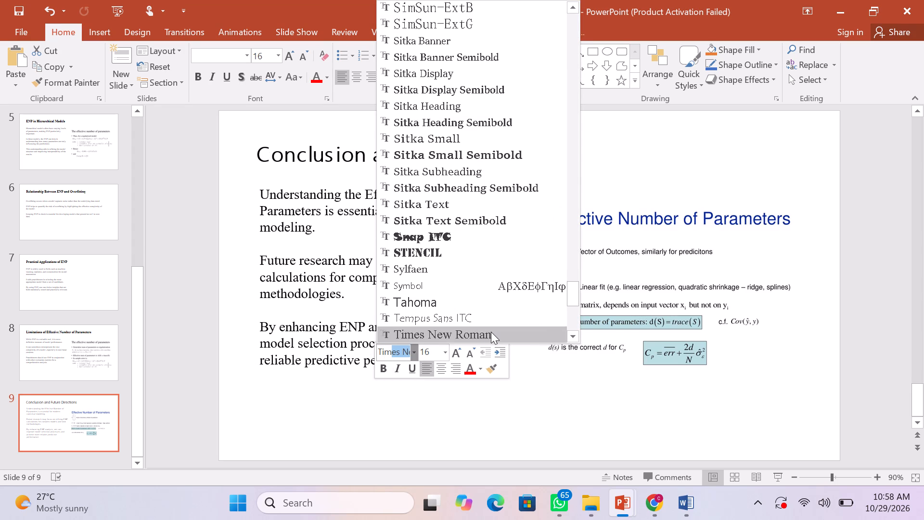
click(491, 332)
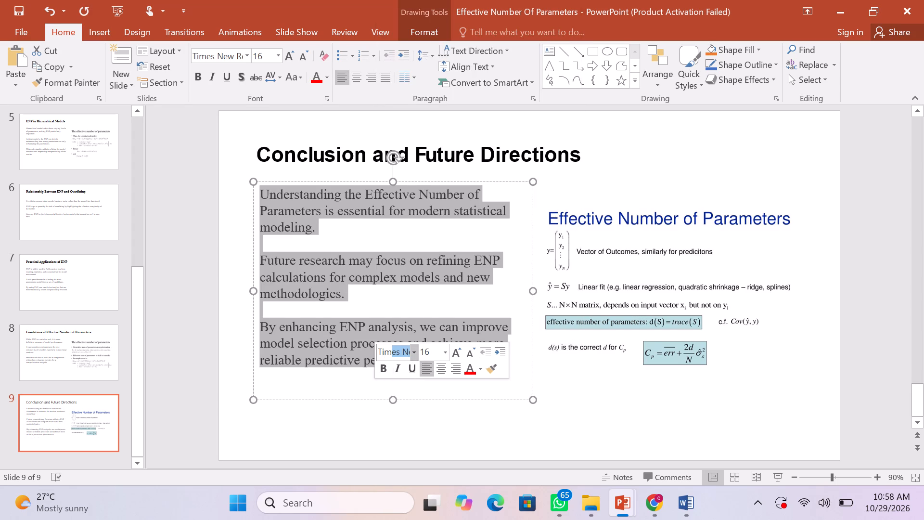
Set slide 9's title, Conclusion and Future Directions, to Times New Roman.
drag(257, 153, 613, 159)
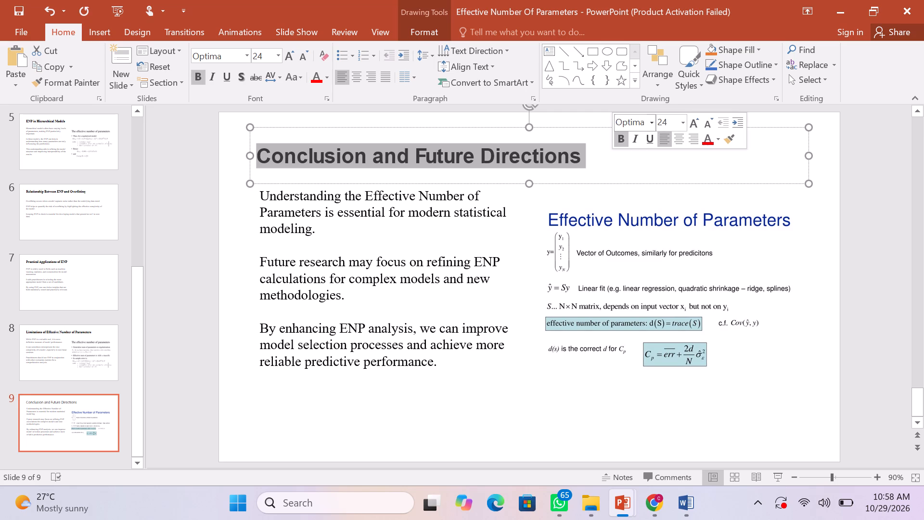
click(649, 118)
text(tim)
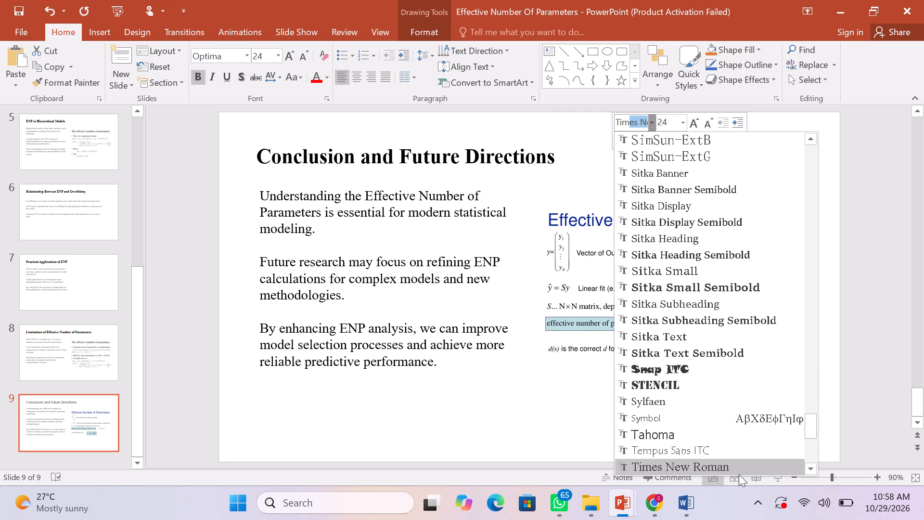
click(724, 466)
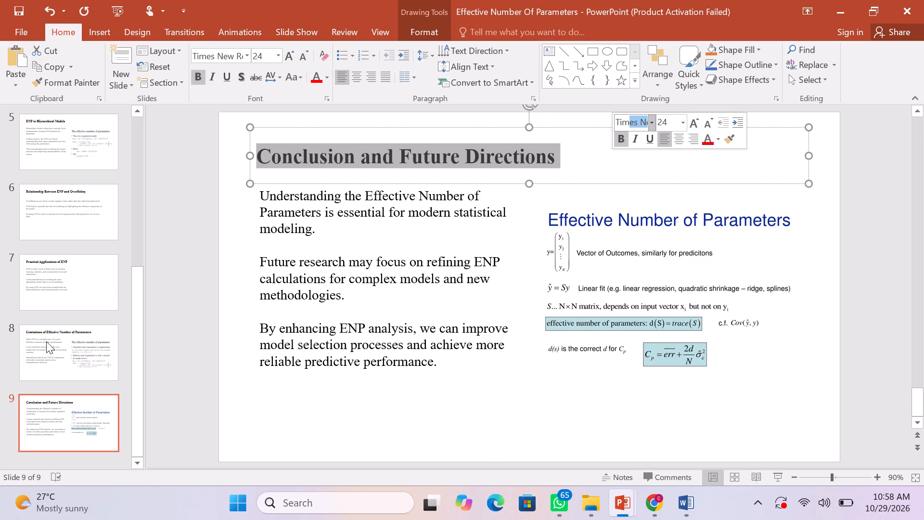
Return to slide 1, the Effective Number Of Parameters title slide, and switch to the Word document PPT COVER PAGE - SINGLE.
click(67, 336)
scroll(98, 189, up, 5)
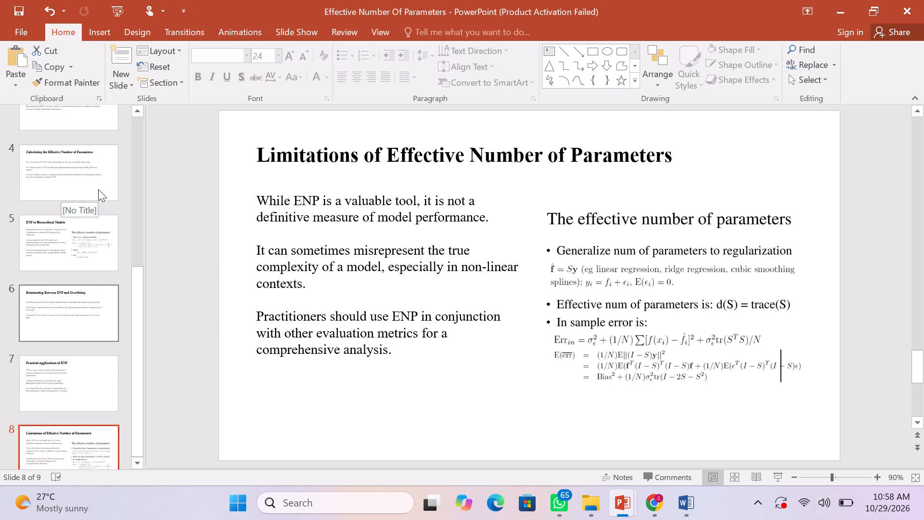
scroll(98, 189, up, 2)
click(90, 146)
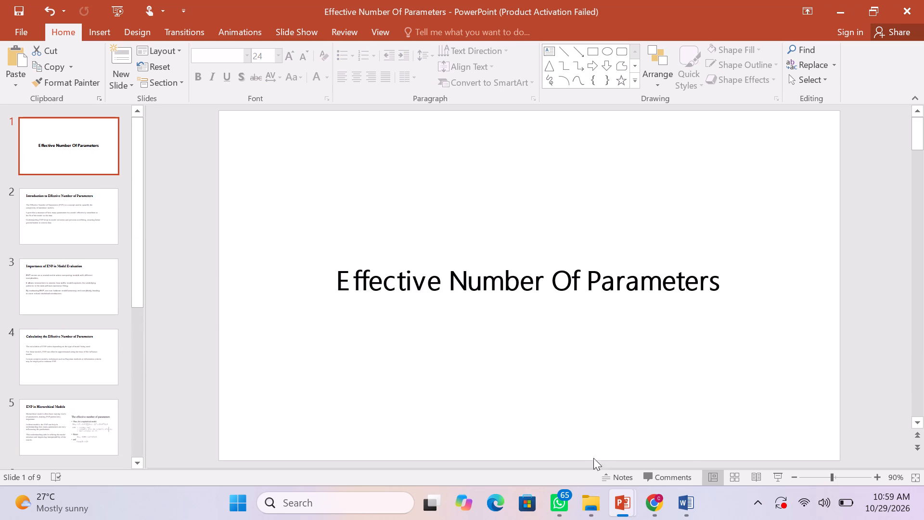
click(693, 454)
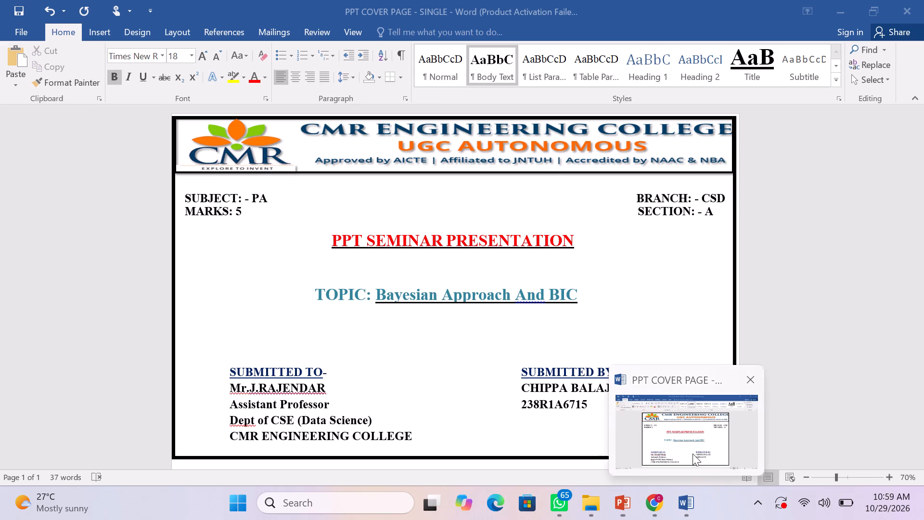
Replace the student name under SUBMITTED BY on the cover page with the new student's name.
click(619, 390)
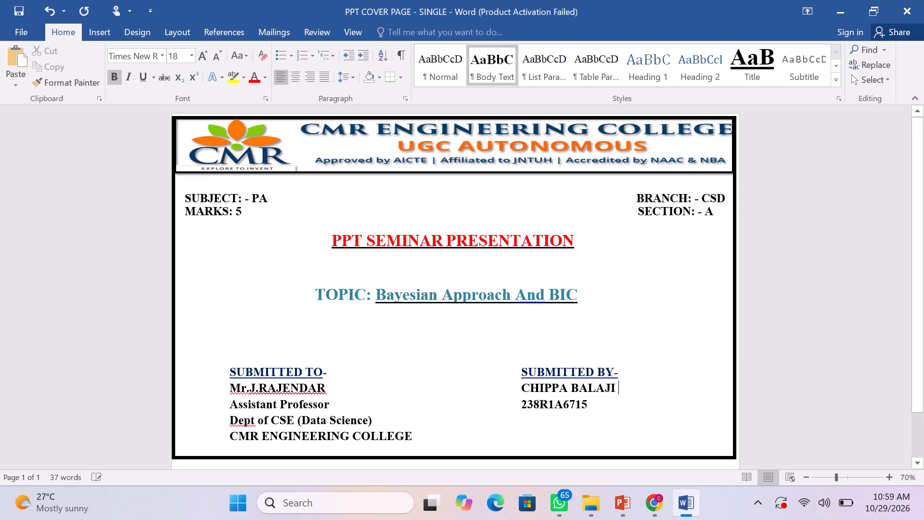
key(BackSpace)
key(BackSpace)
key(BackSpace)
key(BackSpace)
key(BackSpace)
key(BackSpace)
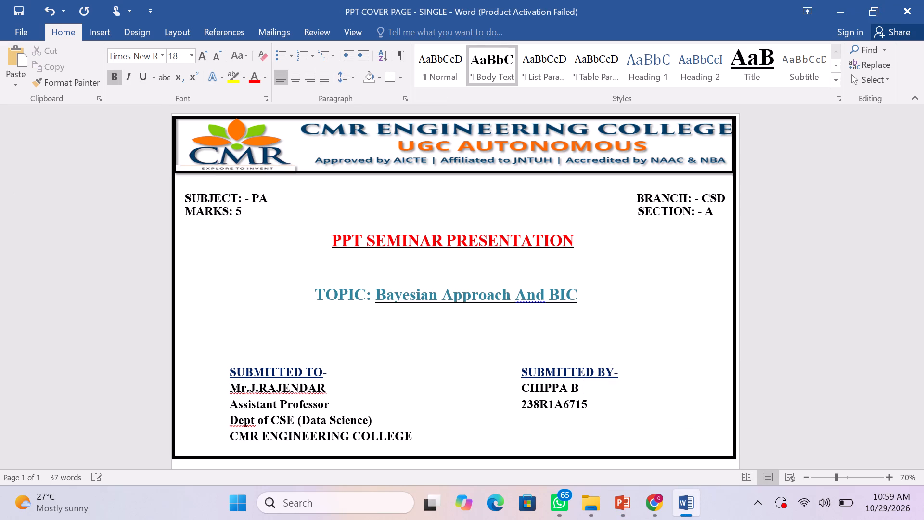
key(BackSpace)
key(BackSpace)
key(BackSpace)
key(BackSpace)
key(BackSpace)
key(BackSpace)
key(BackSpace)
key(BackSpace)
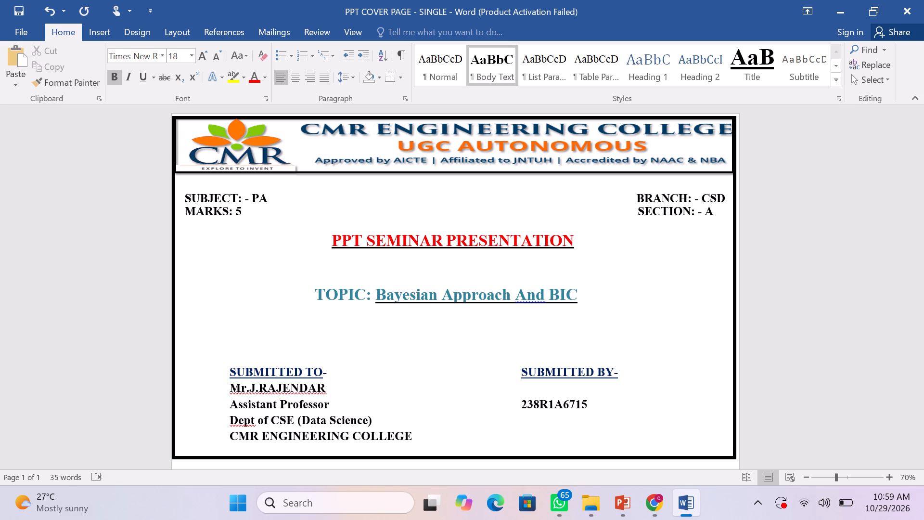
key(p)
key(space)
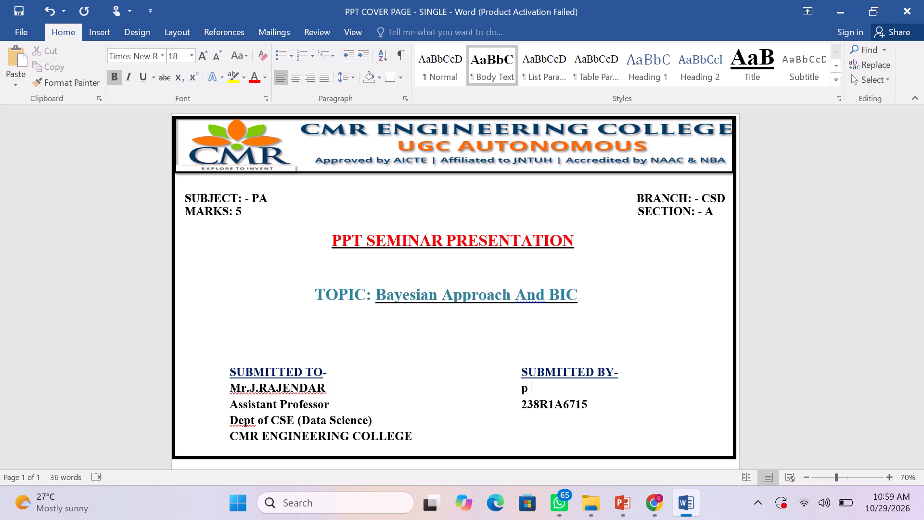
key(BackSpace)
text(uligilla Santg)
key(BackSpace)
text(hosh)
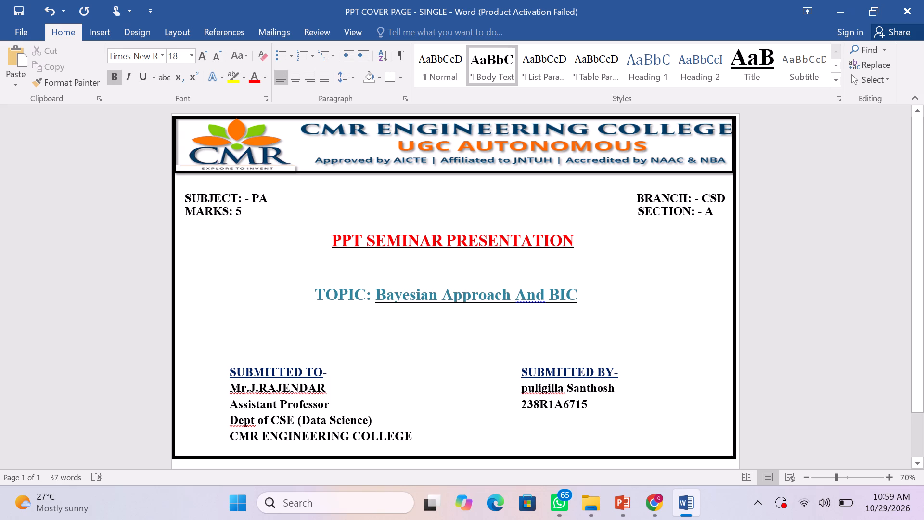
Replace the last two digits of the roll number under SUBMITTED BY with those of the new student.
click(597, 400)
click(597, 400)
key(BackSpace)
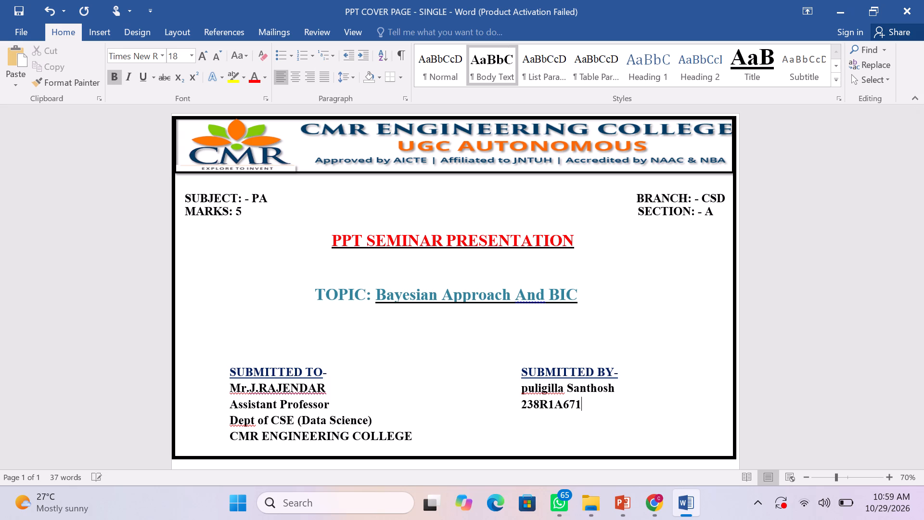
key(BackSpace)
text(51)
Capitalize the first letter of the student name under SUBMITTED BY.
drag(522, 386, 556, 392)
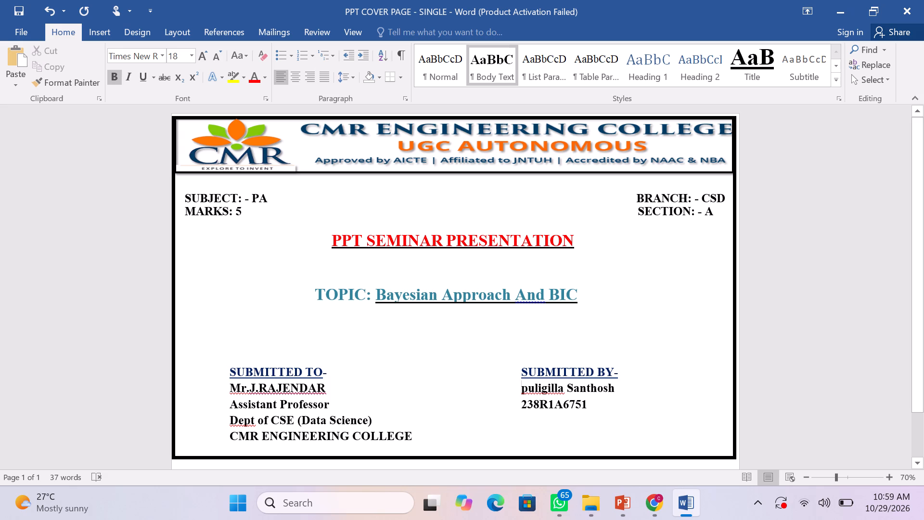
drag(556, 392, 626, 383)
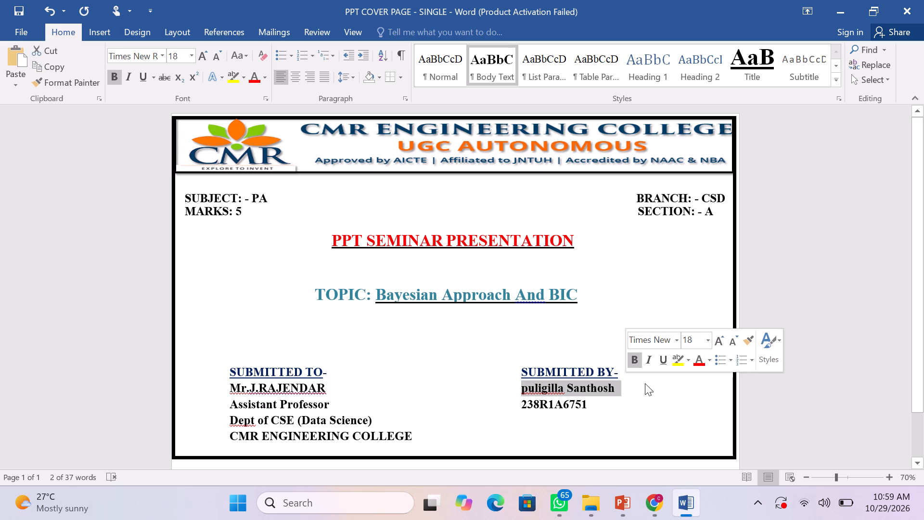
click(636, 410)
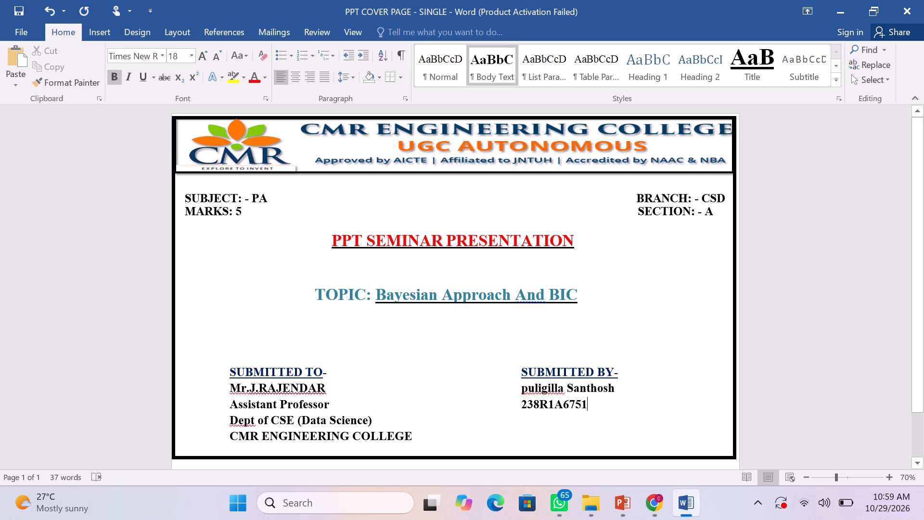
click(528, 388)
key(BackSpace)
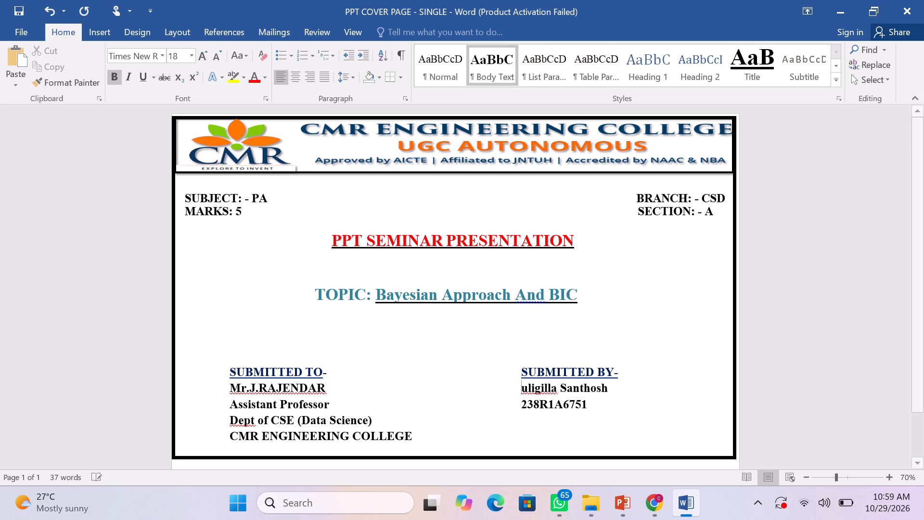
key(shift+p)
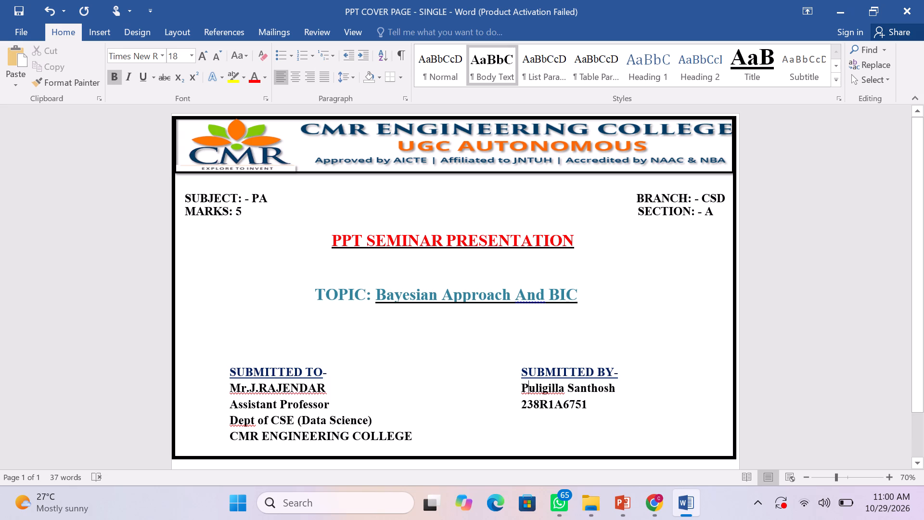
Switch to the Effective Number Of Parameters presentation and copy the title text on slide 1.
click(577, 388)
scroll(447, 421, down, 1)
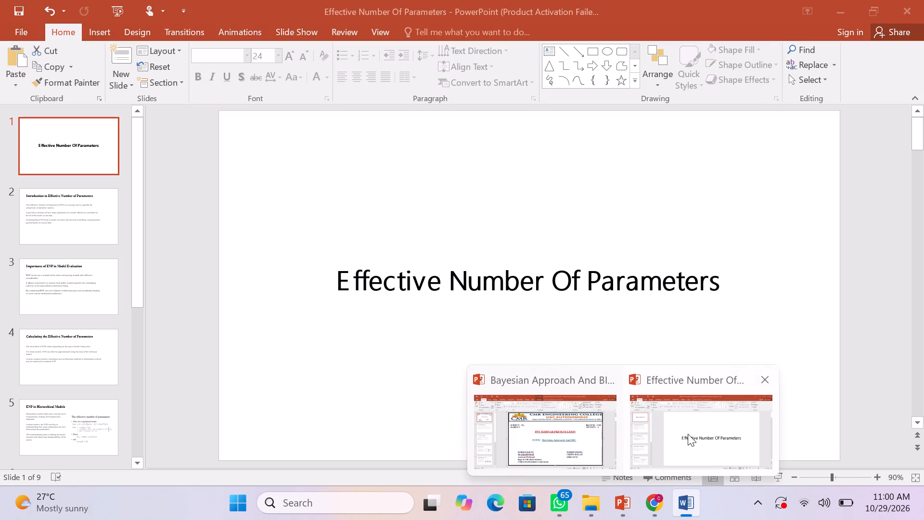
click(688, 434)
click(334, 279)
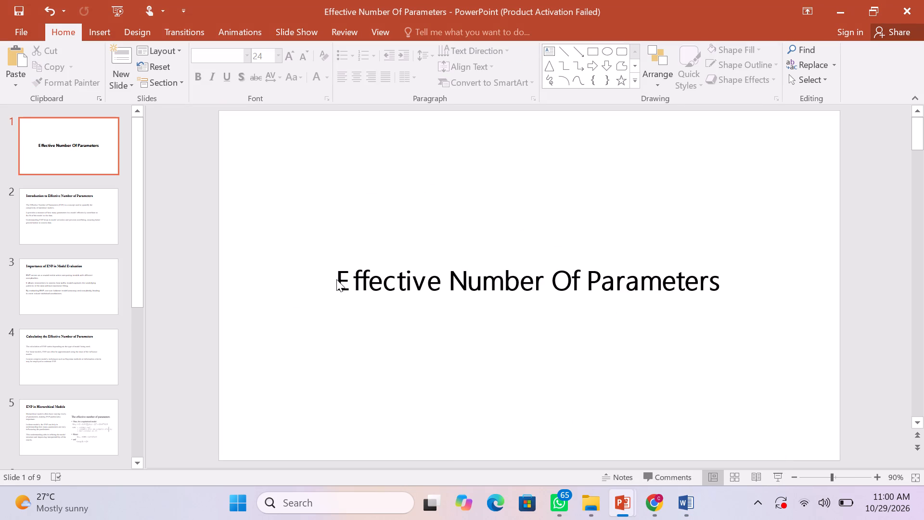
drag(338, 277, 376, 285)
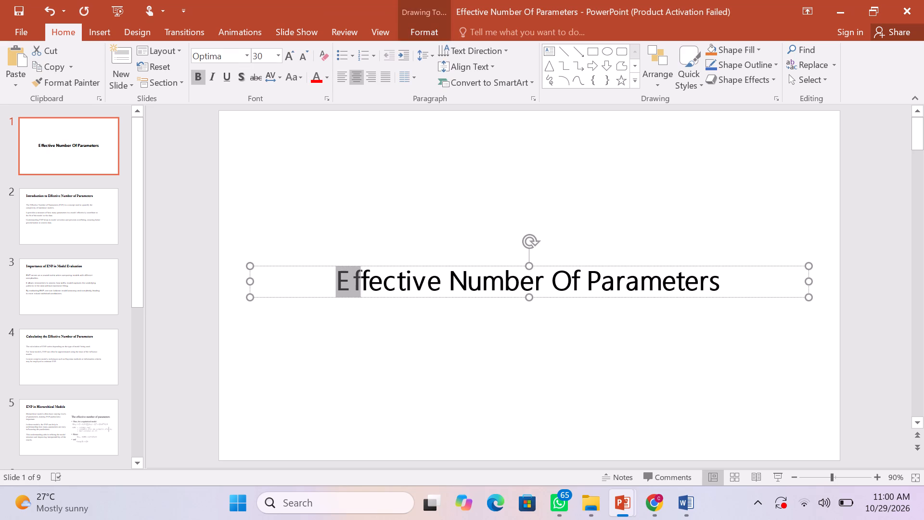
drag(376, 285, 733, 289)
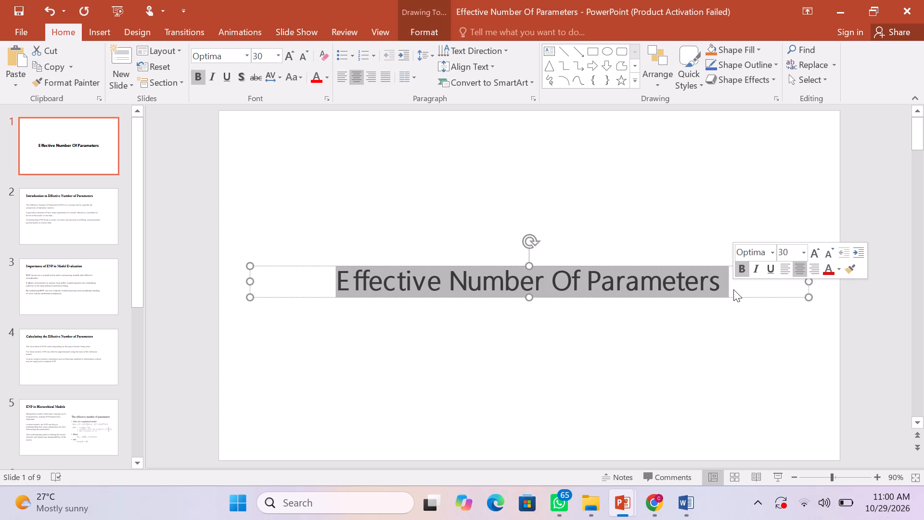
key(ctrl+c)
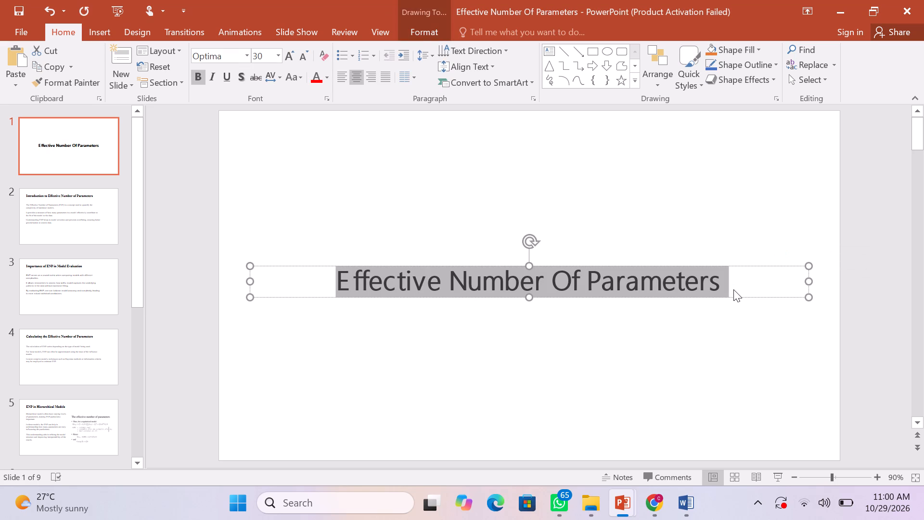
Return to the Word cover page and replace the topic text after TOPIC: with the copied title Effective Number Of Parameters.
click(685, 506)
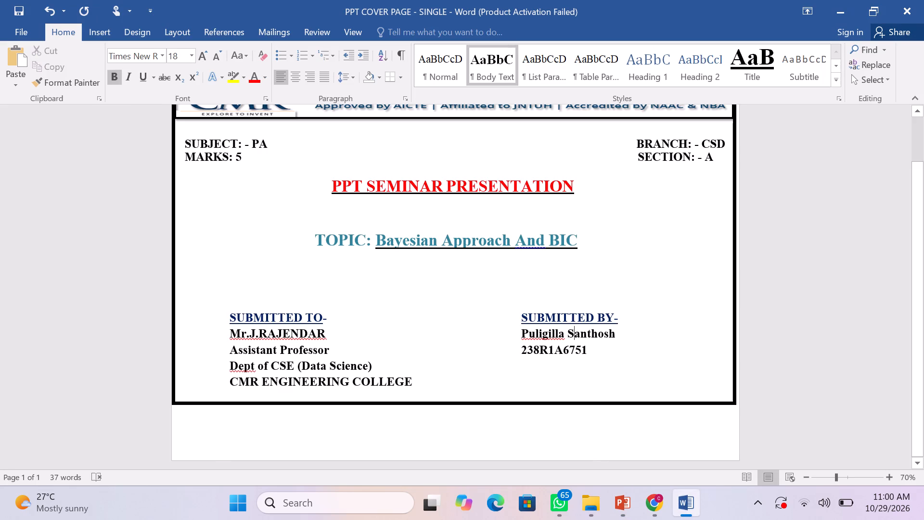
drag(375, 240, 516, 246)
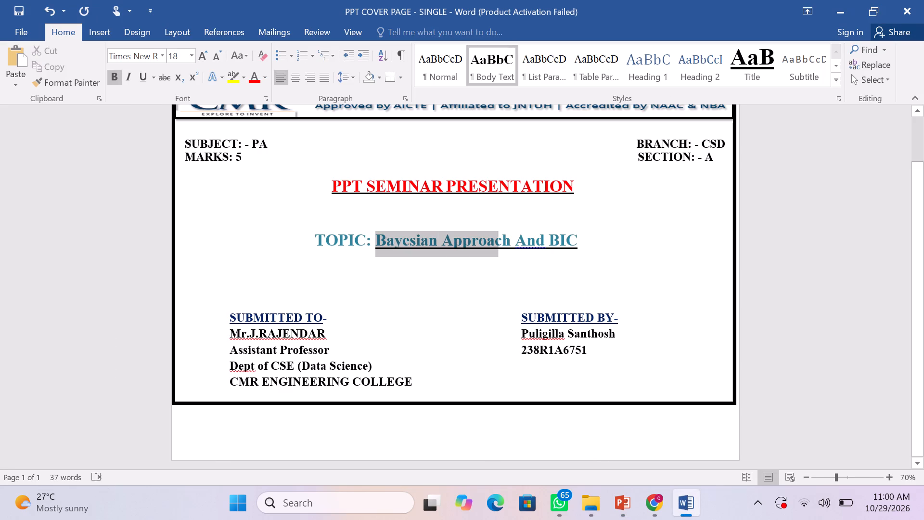
drag(516, 246, 585, 244)
key(BackSpace)
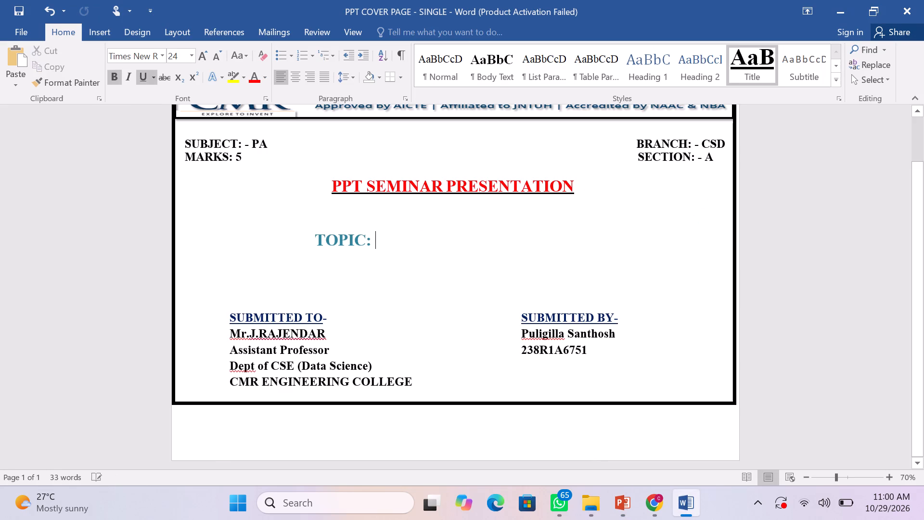
key(ctrl+v)
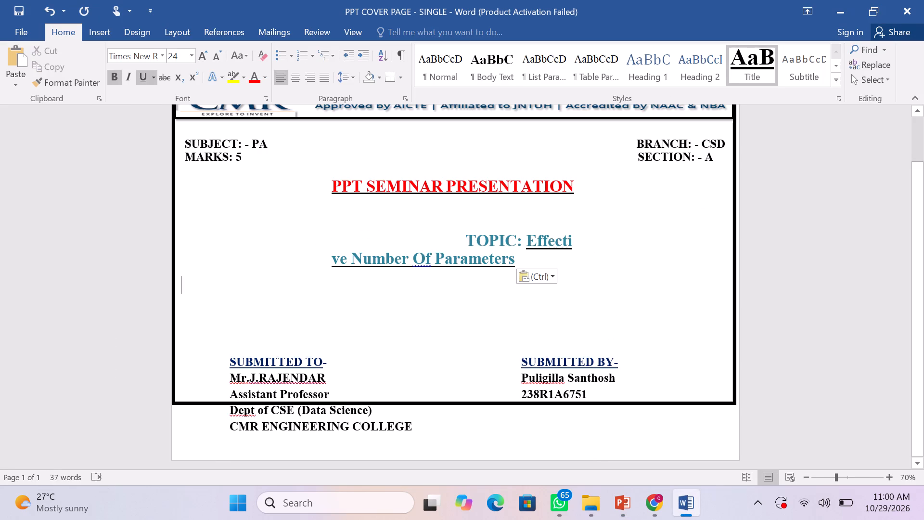
Remove the blank space before TOPIC: so the whole topic fits on one line, keeping it separate from the PPT SEMINAR PRESENTATION heading.
click(467, 239)
key(BackSpace)
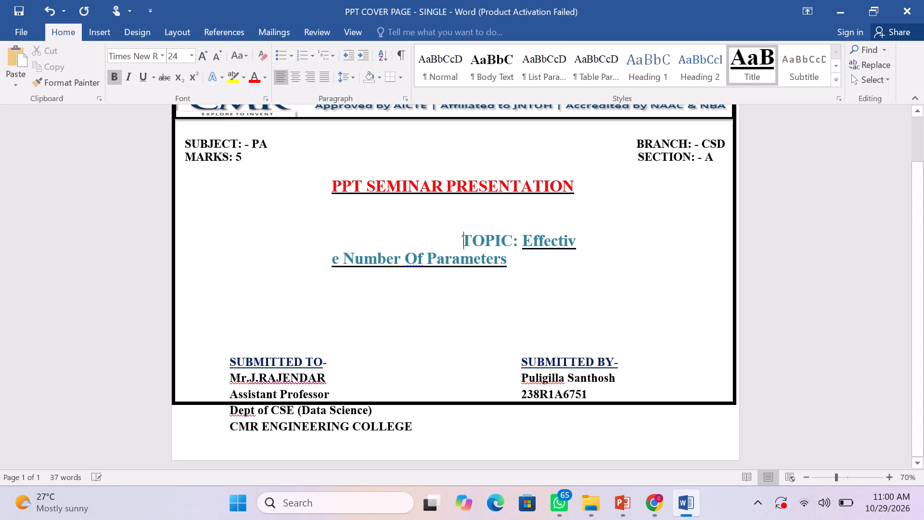
key(BackSpace)
key(BackSpace)
key(BackSpace)
key(BackSpace)
key(BackSpace)
key(BackSpace)
key(BackSpace)
key(BackSpace)
key(BackSpace)
key(BackSpace)
key(BackSpace)
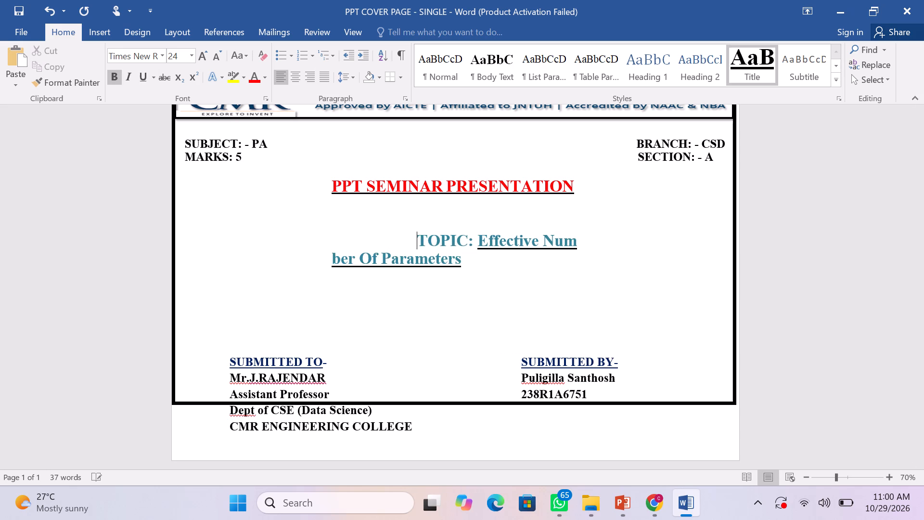
key(BackSpace)
key(BackSpace)
key(BackSpace)
key(BackSpace)
key(BackSpace)
key(BackSpace)
key(BackSpace)
key(BackSpace)
key(BackSpace)
key(BackSpace)
key(BackSpace)
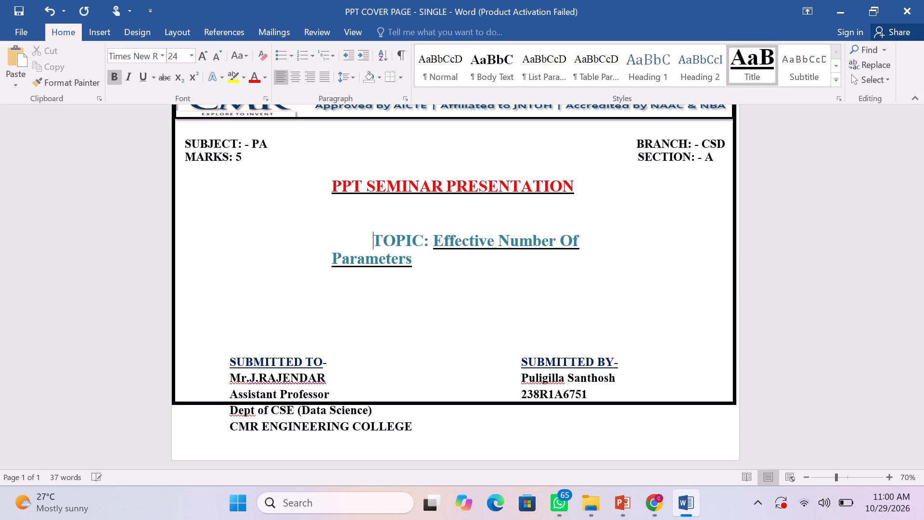
key(BackSpace)
key(BackSpace)
key(BackSpace)
key(BackSpace)
key(BackSpace)
key(BackSpace)
key(BackSpace)
key(BackSpace)
key(BackSpace)
key(BackSpace)
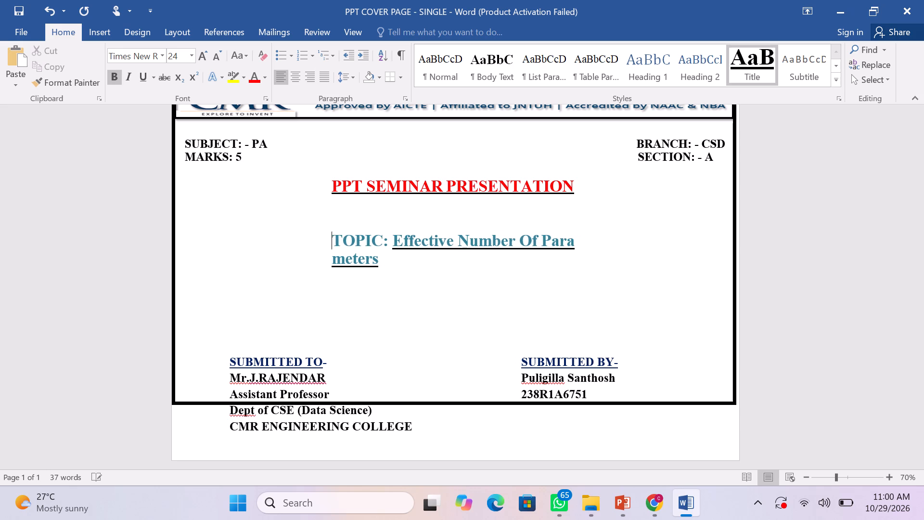
key(BackSpace)
key(BackSpace)
key(BackSpace)
key(BackSpace)
key(BackSpace)
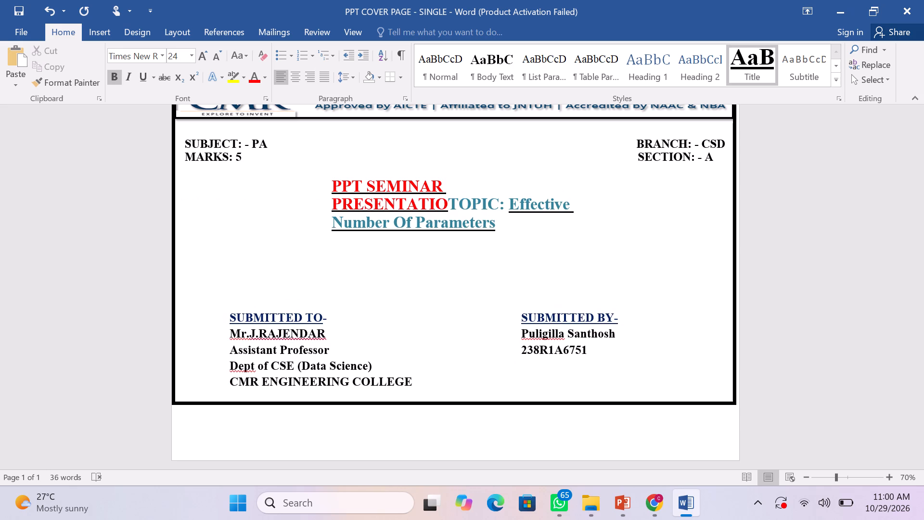
click(38, 3)
click(38, 3)
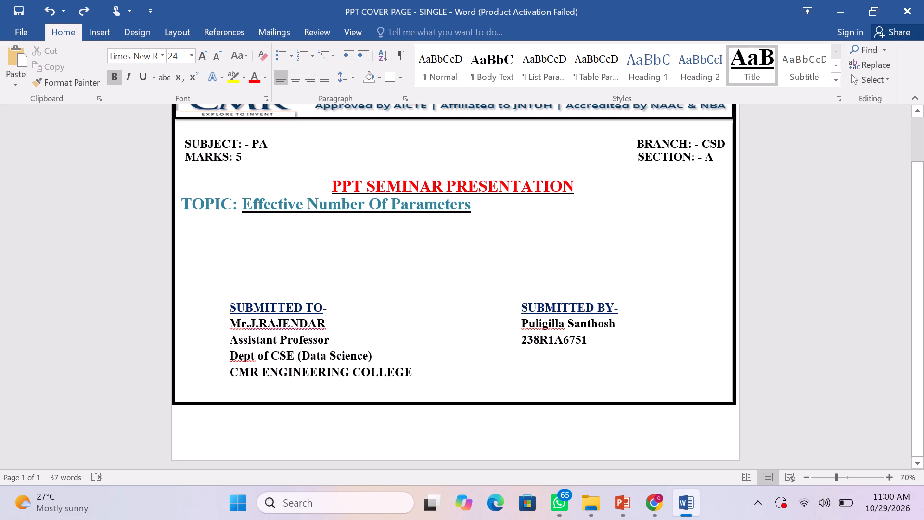
Indent the topic line on the cover page with ten spaces before TOPIC:.
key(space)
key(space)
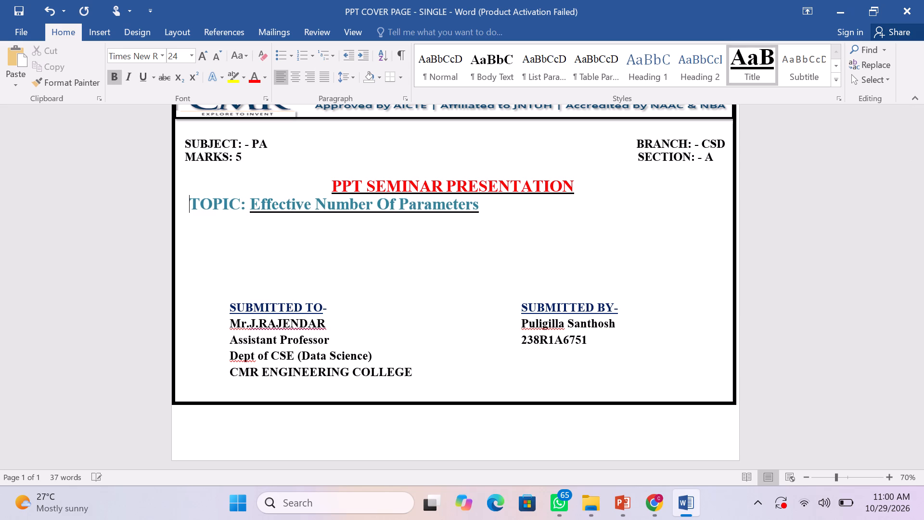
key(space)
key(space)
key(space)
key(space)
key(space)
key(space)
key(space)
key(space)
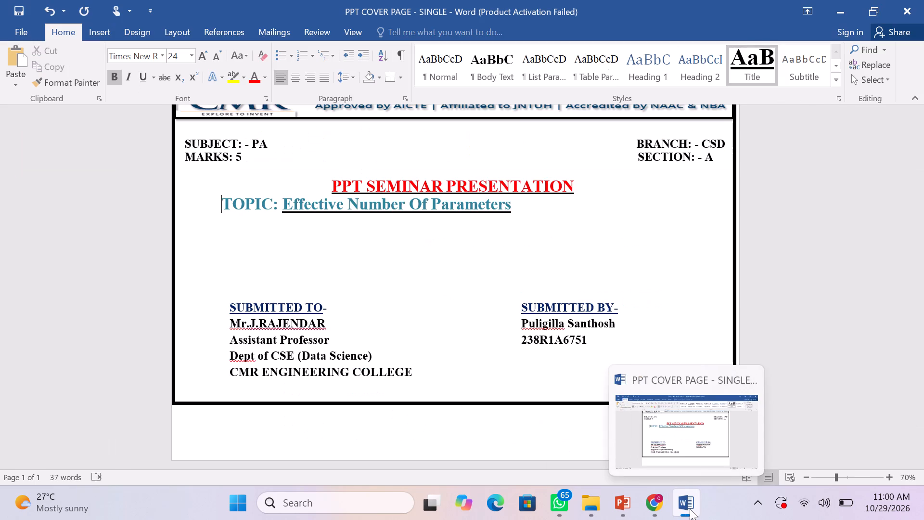
click(679, 431)
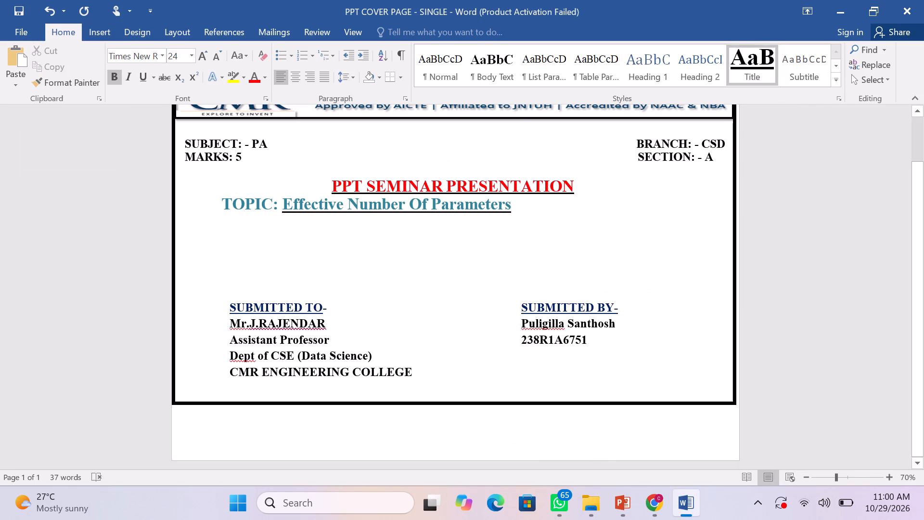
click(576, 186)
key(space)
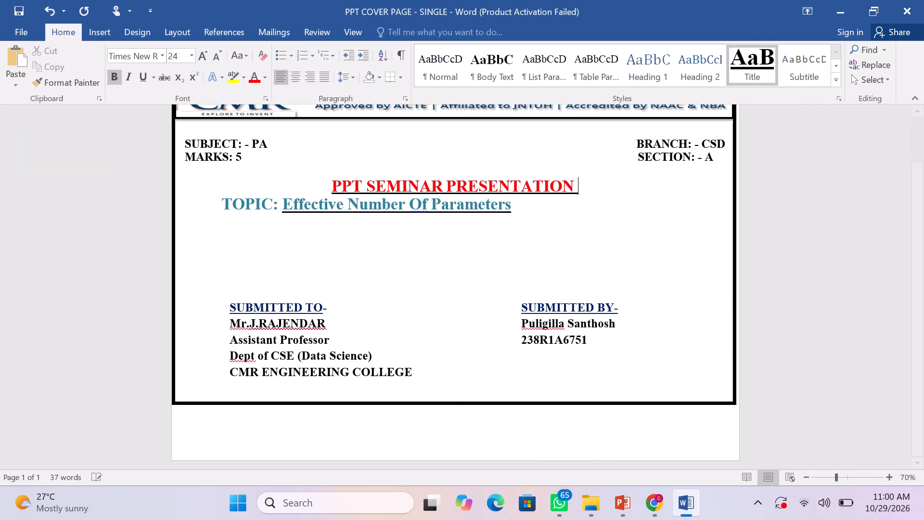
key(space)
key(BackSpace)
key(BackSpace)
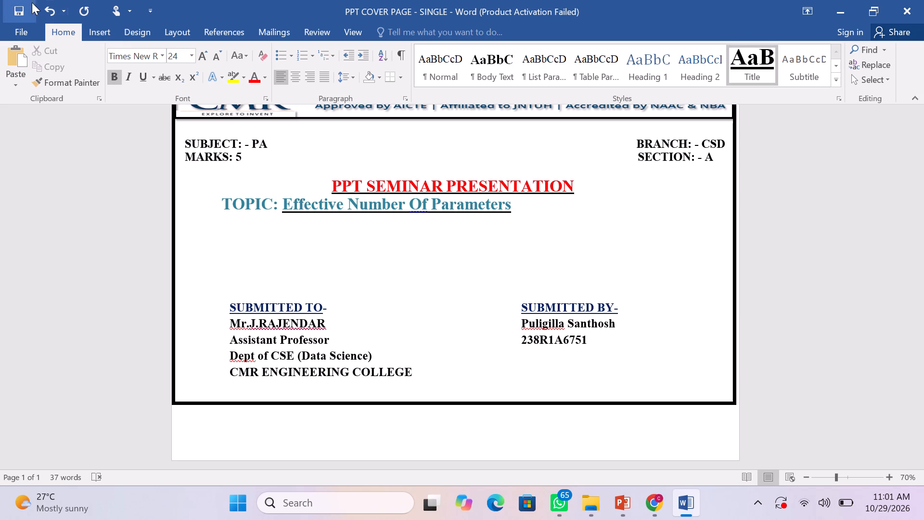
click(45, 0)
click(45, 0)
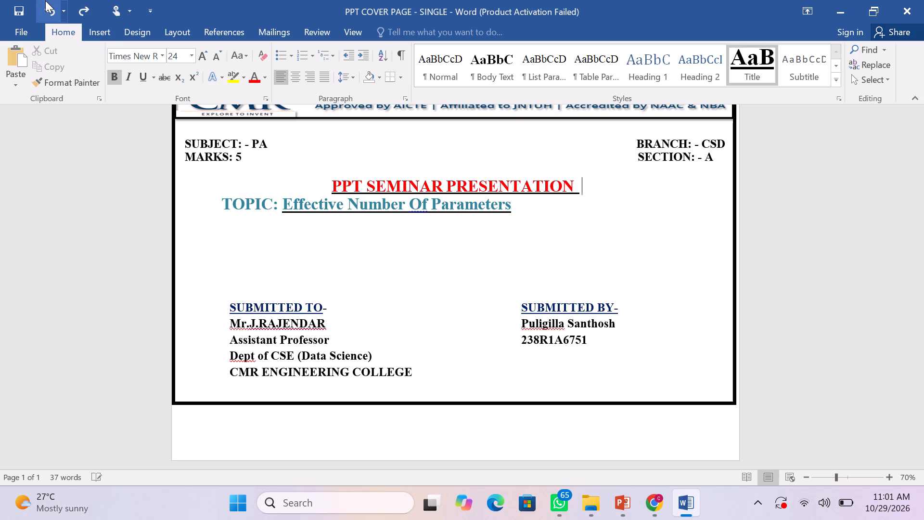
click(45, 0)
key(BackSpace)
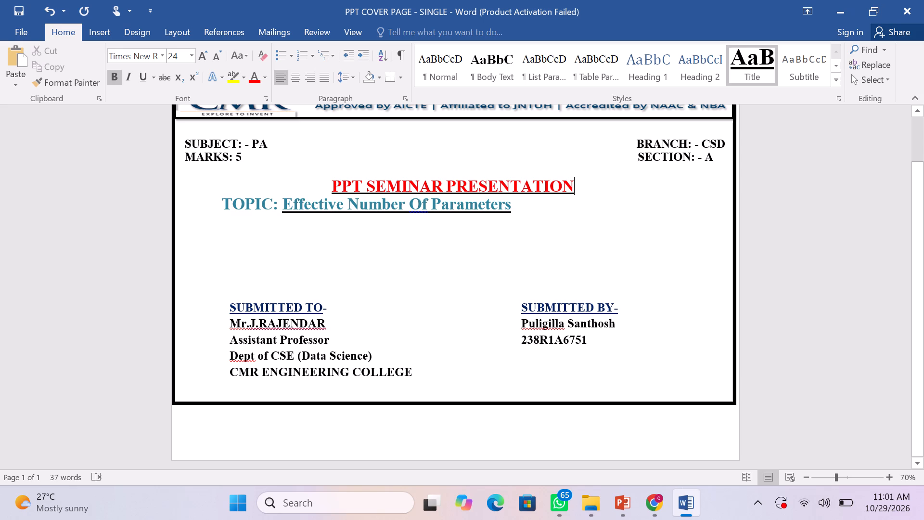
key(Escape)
Insert one blank line between the PPT SEMINAR PRESENTATION heading and the topic line.
click(583, 193)
key(Return)
key(Return)
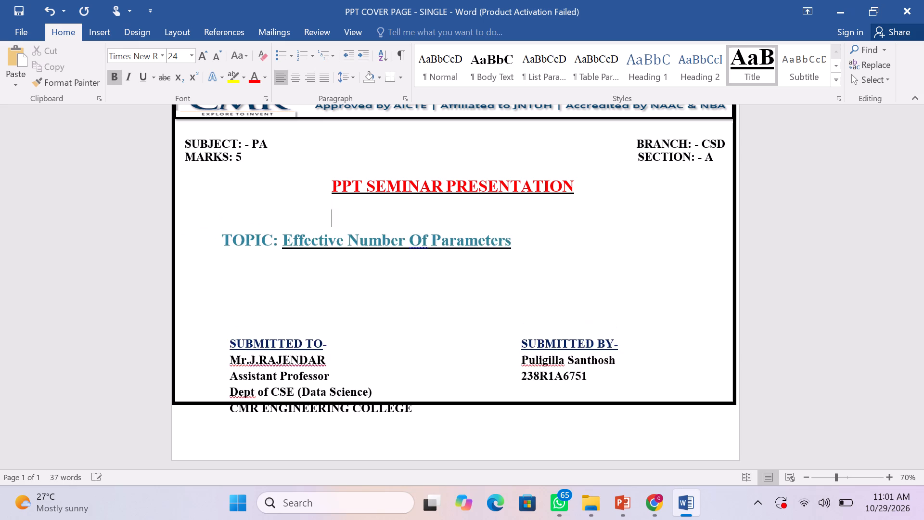
key(Return)
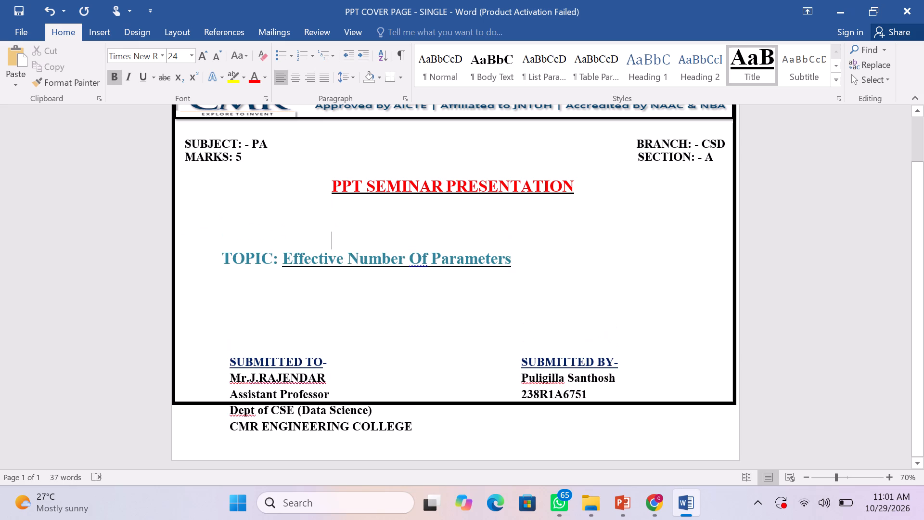
click(412, 324)
key(ctrl+z)
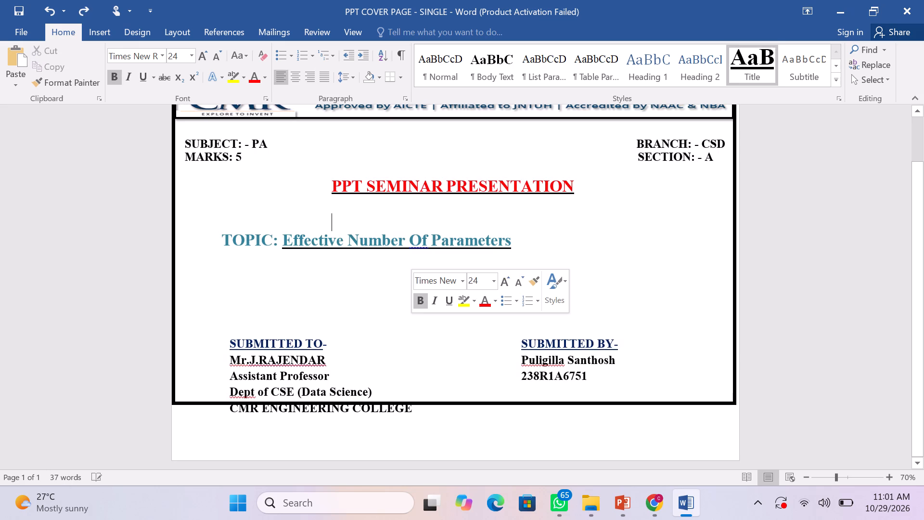
click(334, 314)
key(ctrl+z)
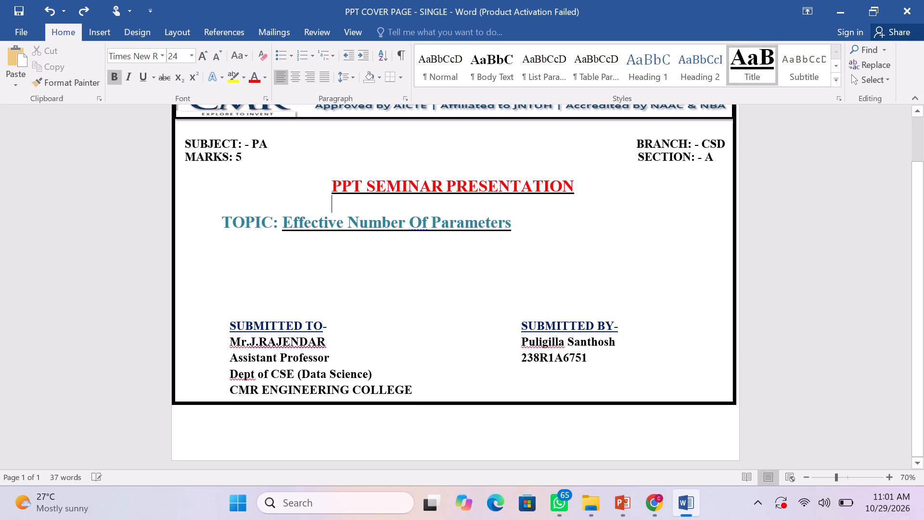
Add about 15 more spaces before TOPIC: to roughly centre the topic on one line beneath the heading.
click(227, 225)
key(Left)
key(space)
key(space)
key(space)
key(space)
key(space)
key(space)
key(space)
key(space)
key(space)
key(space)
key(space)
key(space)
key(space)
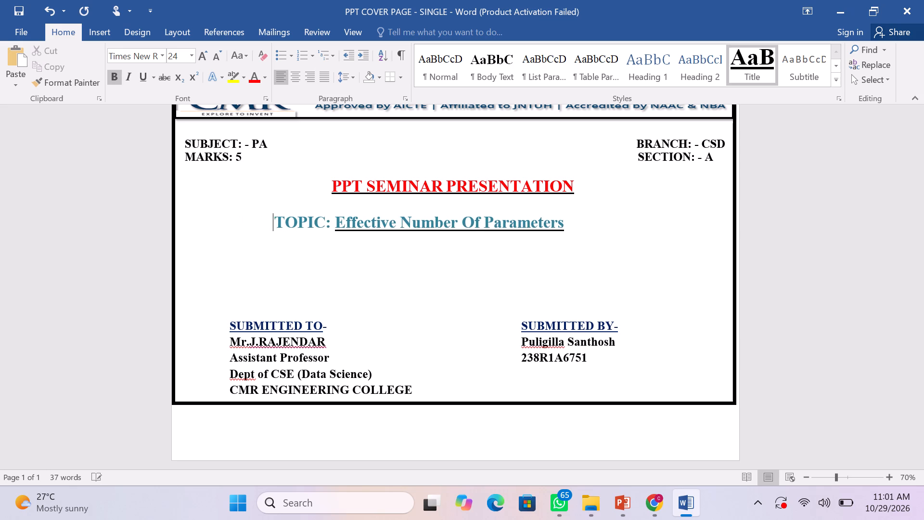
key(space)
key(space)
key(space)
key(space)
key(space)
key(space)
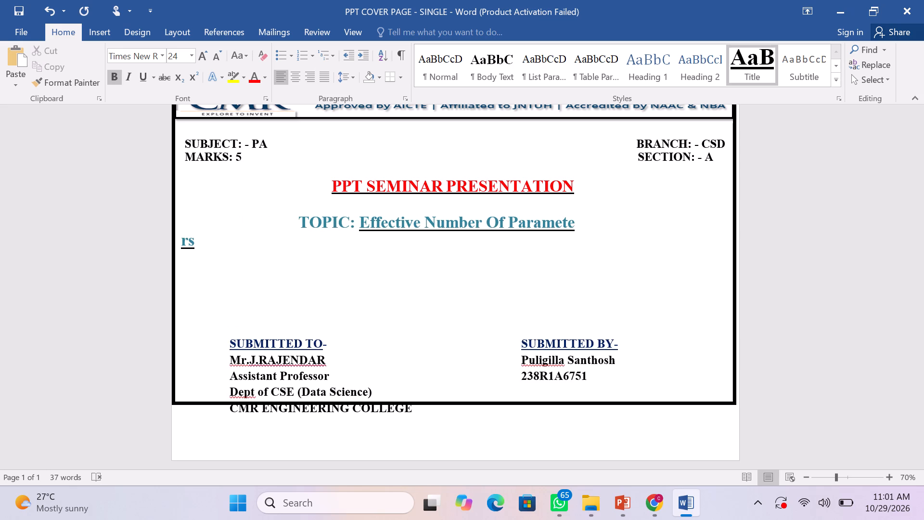
key(ctrl+z)
key(ctrl+z)
key(ctrl+z)
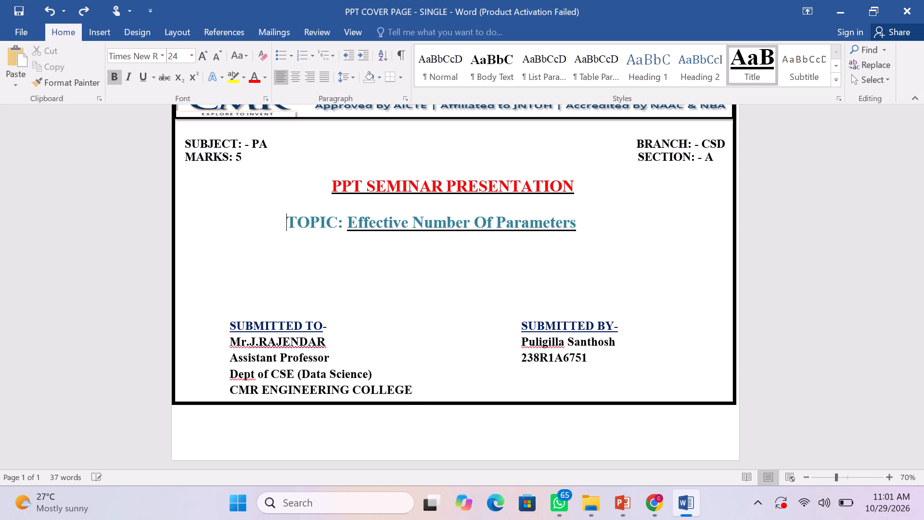
key(ctrl+z)
Reduce the font size of the whole SUBMITTED TO and SUBMITTED BY block to 16.
drag(222, 319, 290, 360)
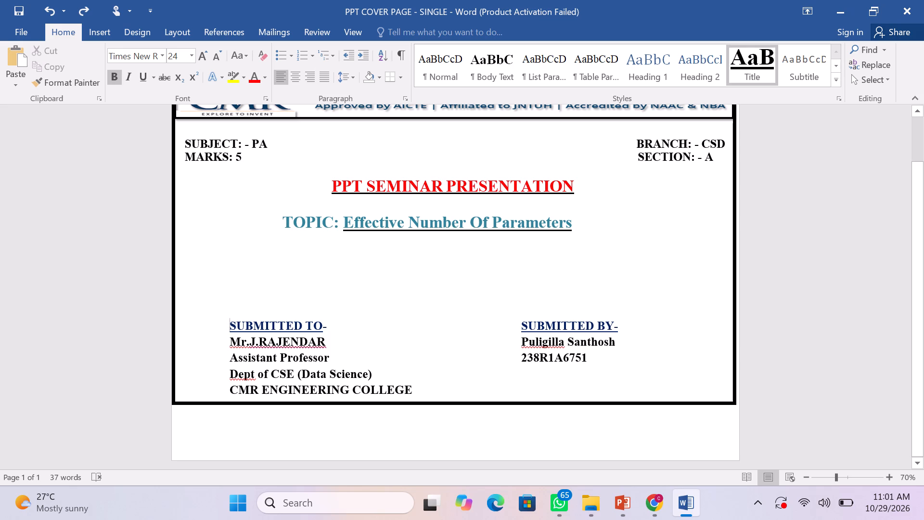
drag(290, 360, 552, 428)
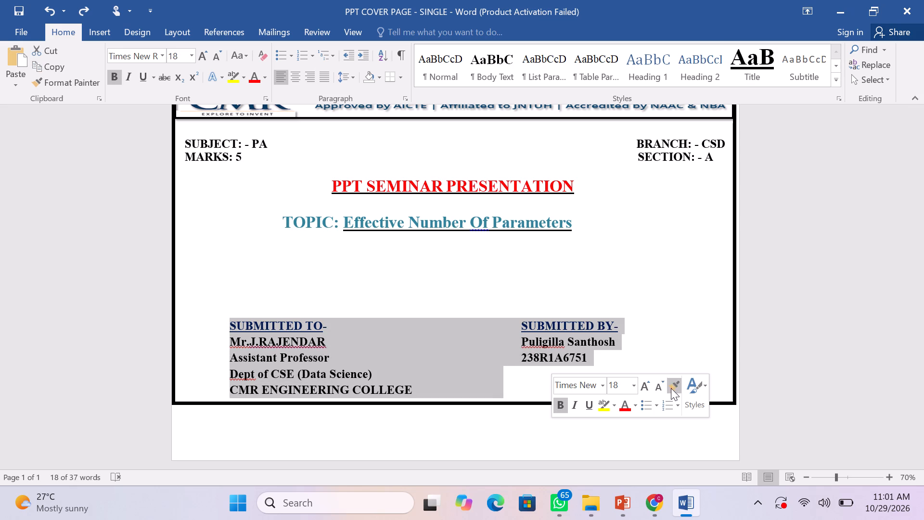
click(653, 386)
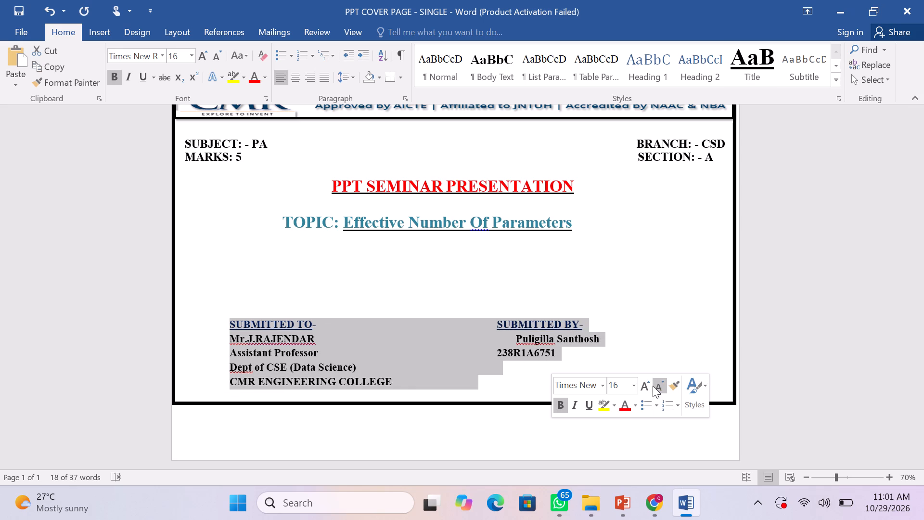
Reduce the font size of the whole SUBMITTED TO and SUBMITTED BY block to 14.
click(655, 388)
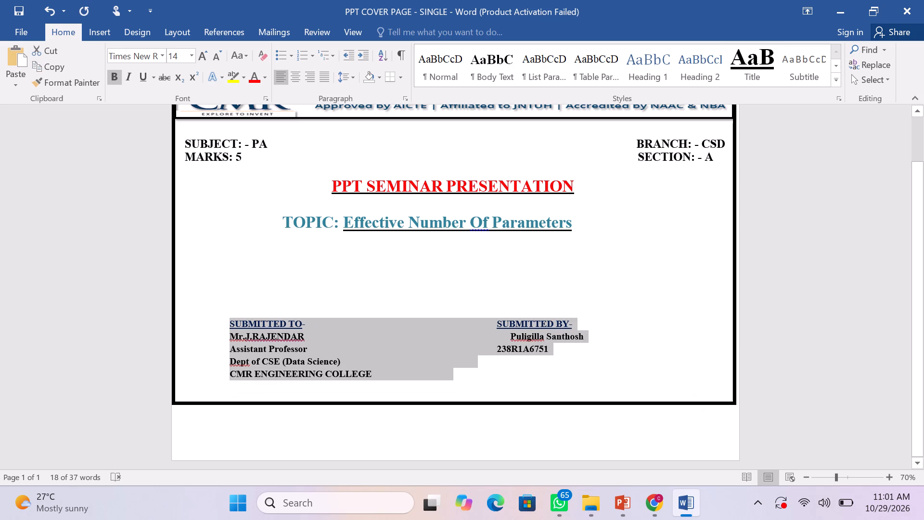
click(404, 317)
Add three more spaces before TOPIC: on the cover page's topic line.
click(280, 221)
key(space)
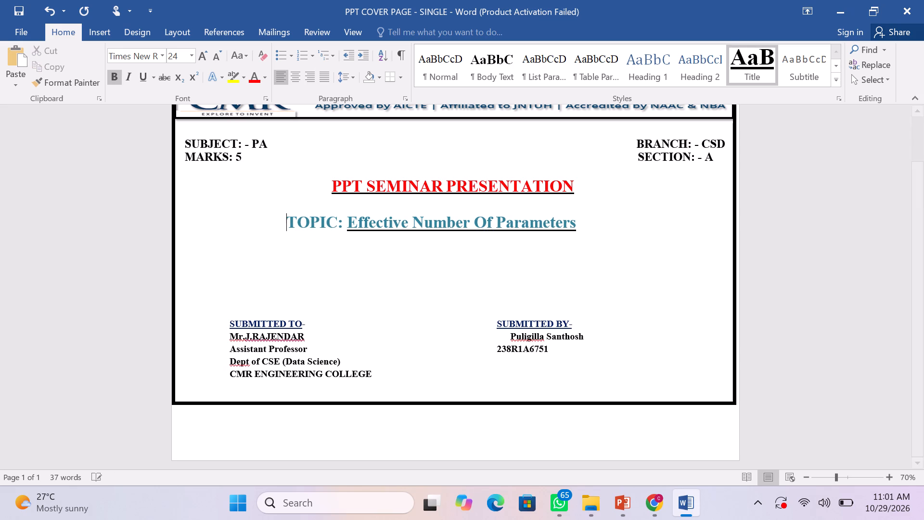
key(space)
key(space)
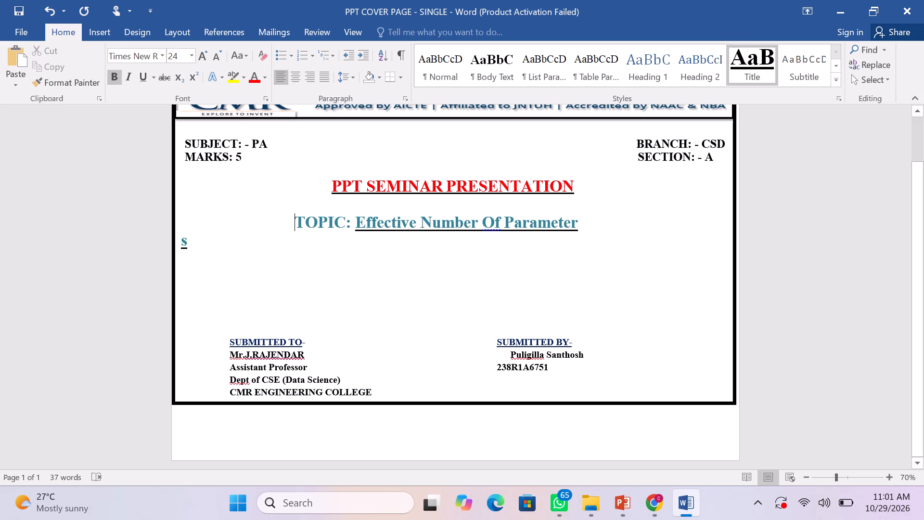
Shift the SUBMITTED BY heading toward the page's right border with spaces, keeping it whole on the SUBMITTED TO line.
click(492, 344)
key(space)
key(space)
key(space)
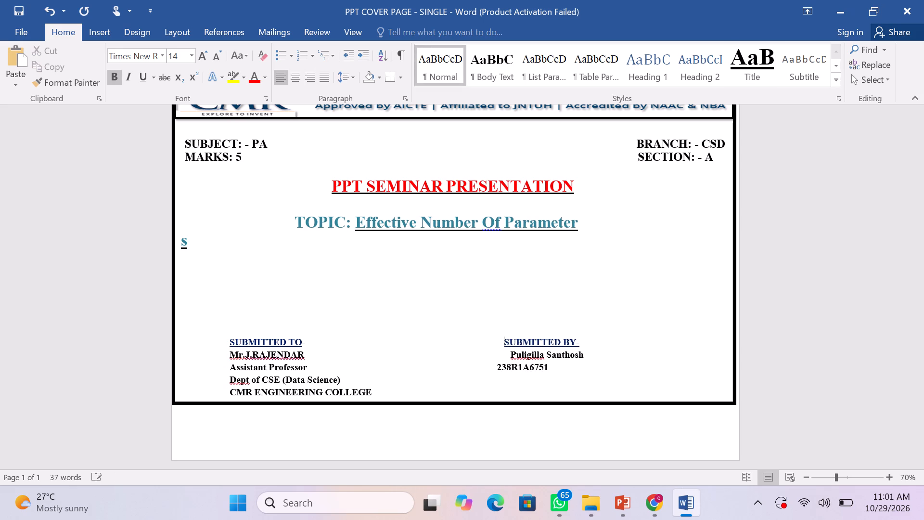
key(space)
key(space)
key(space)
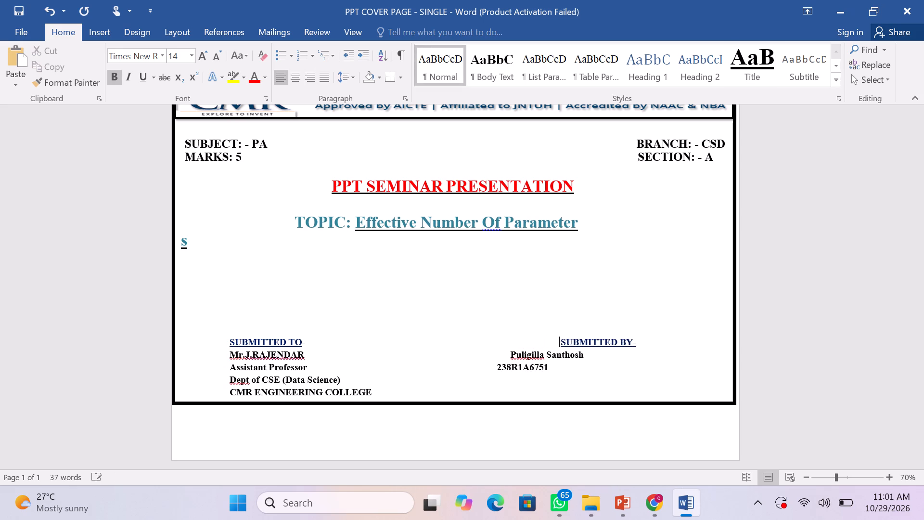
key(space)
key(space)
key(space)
key(BackSpace)
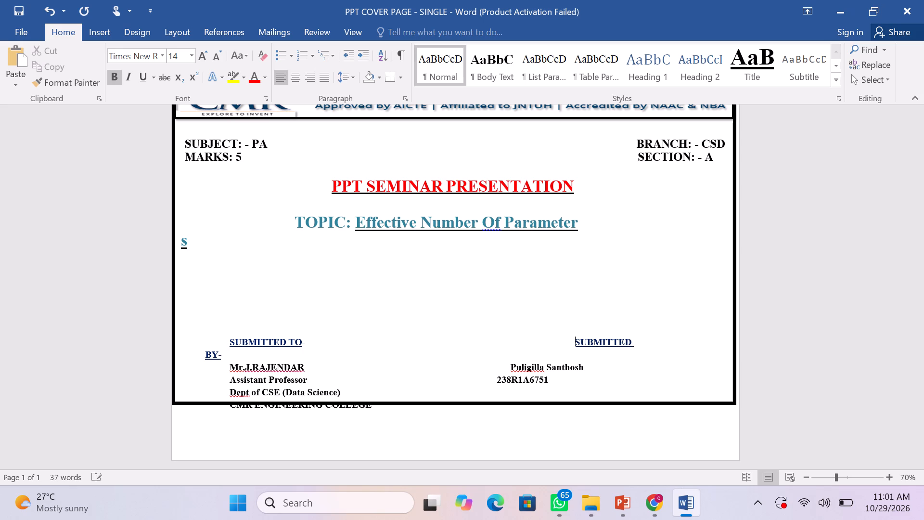
key(BackSpace)
Insert 27 spaces before the student name to align it beneath the SUBMITTED BY heading.
click(512, 353)
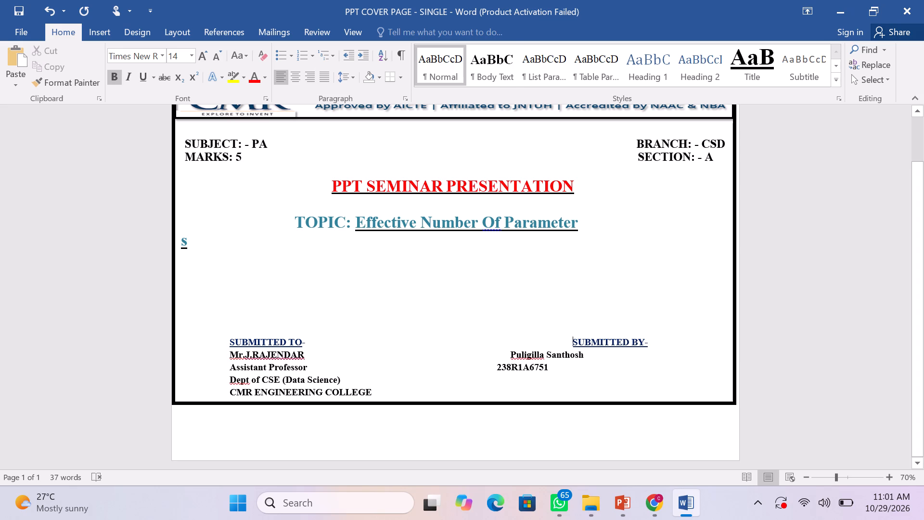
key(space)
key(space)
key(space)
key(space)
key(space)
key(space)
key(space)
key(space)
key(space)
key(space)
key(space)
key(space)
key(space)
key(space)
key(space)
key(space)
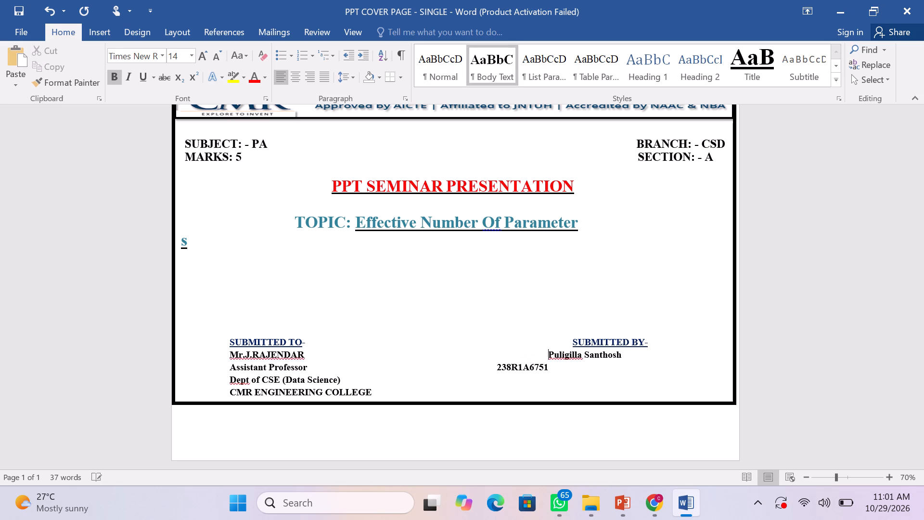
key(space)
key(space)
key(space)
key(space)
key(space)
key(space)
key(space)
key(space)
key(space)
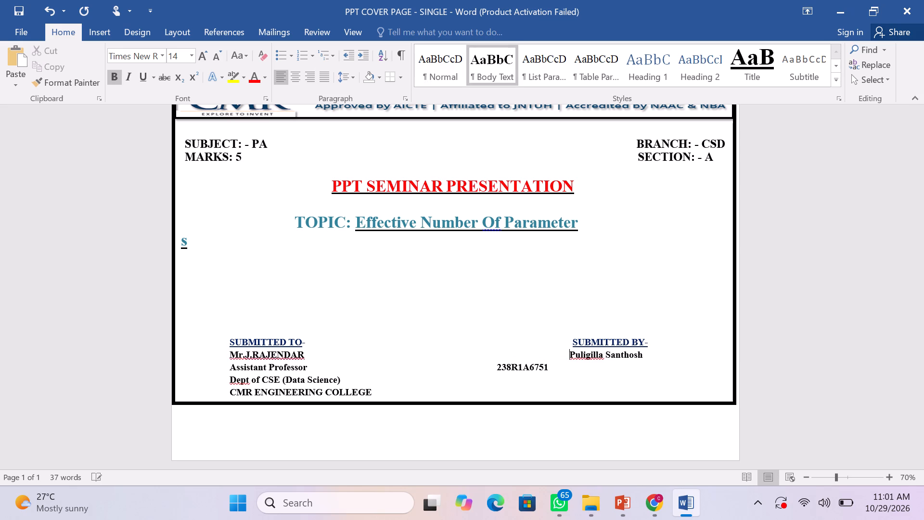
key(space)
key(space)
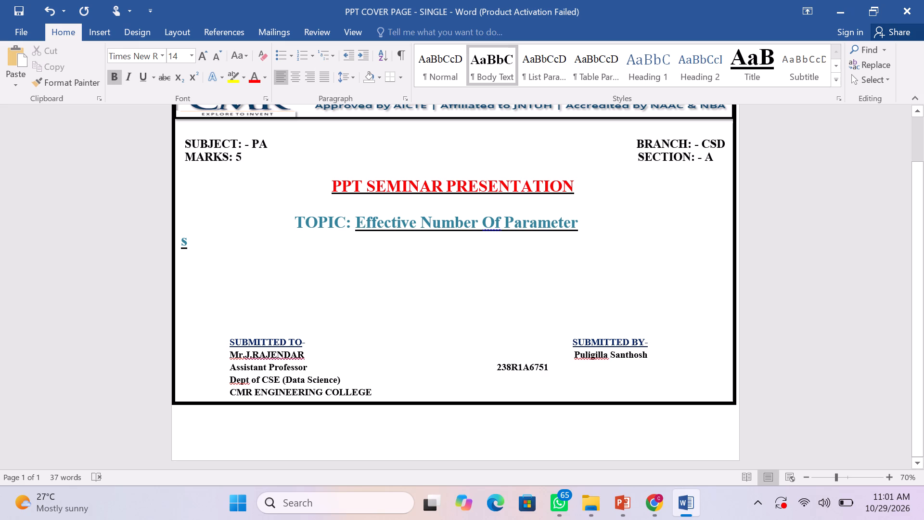
Insert a net 26 spaces before the student roll number to align it beneath the student name.
click(487, 365)
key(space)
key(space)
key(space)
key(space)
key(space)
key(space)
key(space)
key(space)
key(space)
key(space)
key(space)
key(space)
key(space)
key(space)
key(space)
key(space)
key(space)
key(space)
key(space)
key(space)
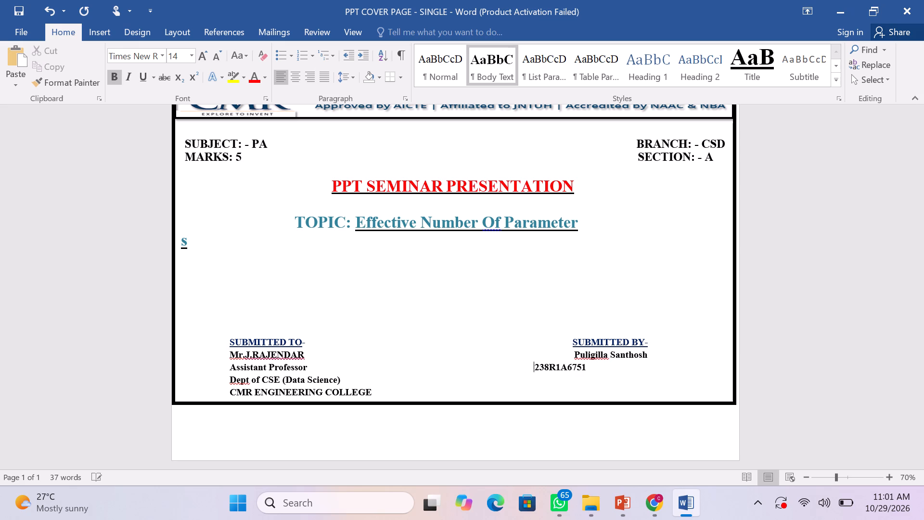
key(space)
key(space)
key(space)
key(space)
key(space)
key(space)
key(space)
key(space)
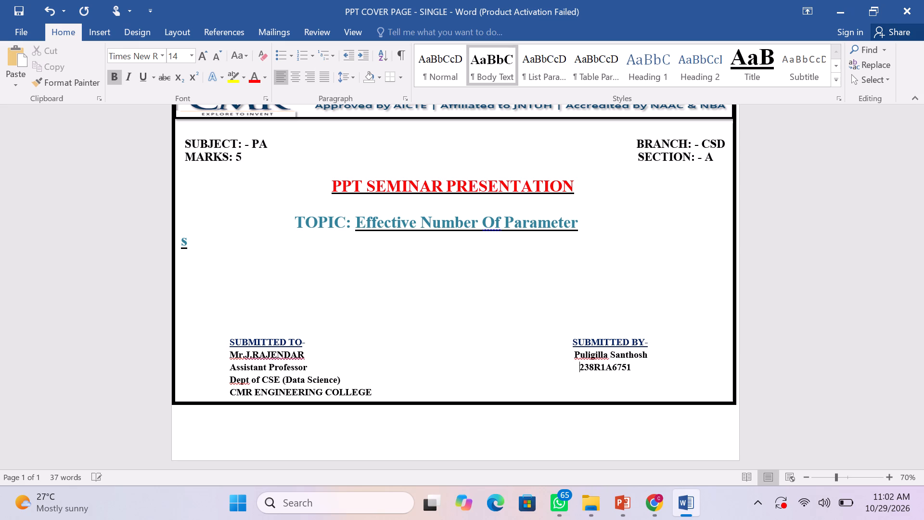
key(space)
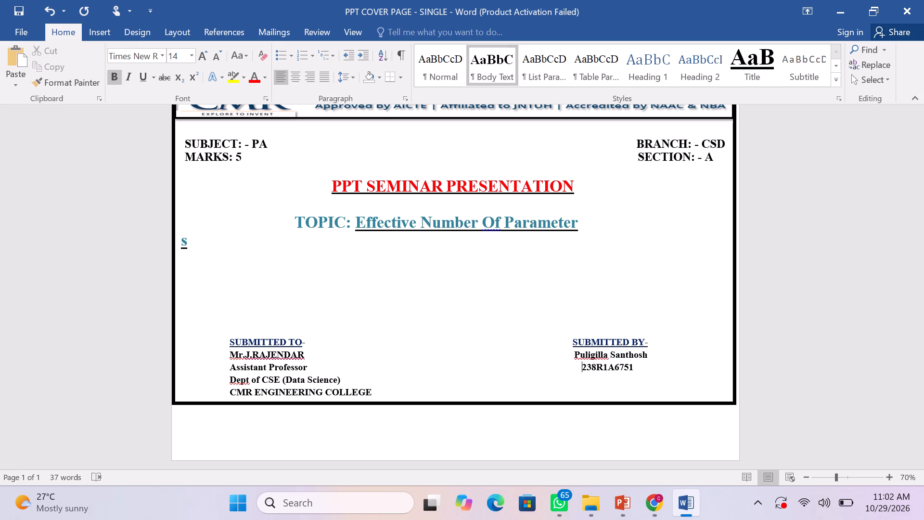
key(BackSpace)
key(BackSpace)
key(BackSpace)
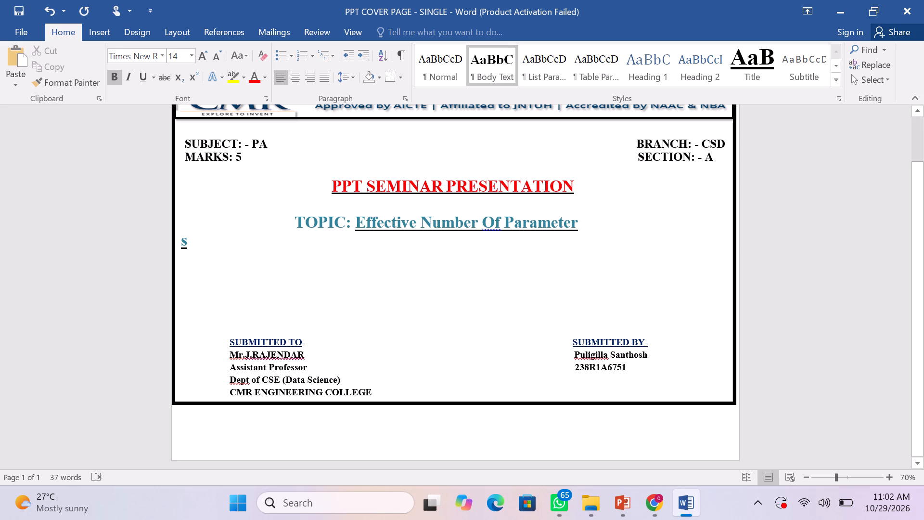
Remove two spaces before TOPIC: to fit the whole topic on one line.
click(296, 217)
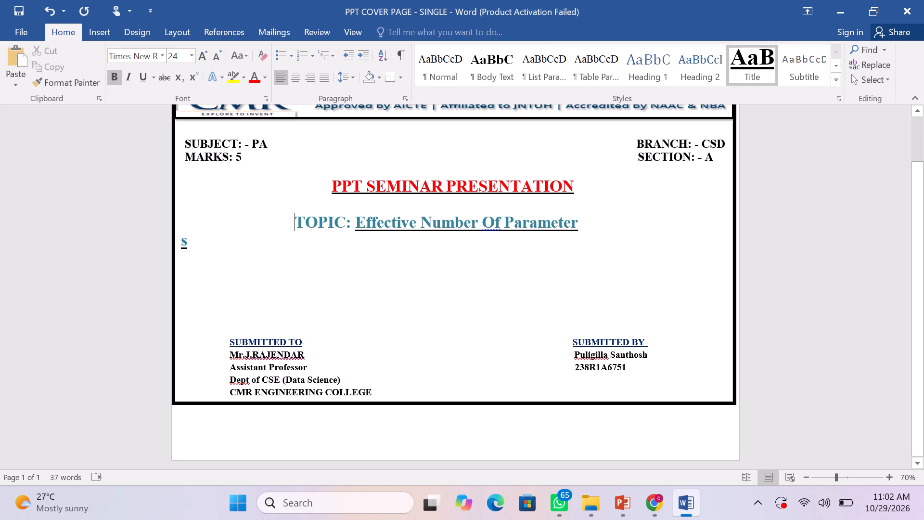
key(BackSpace)
key(BackSpace)
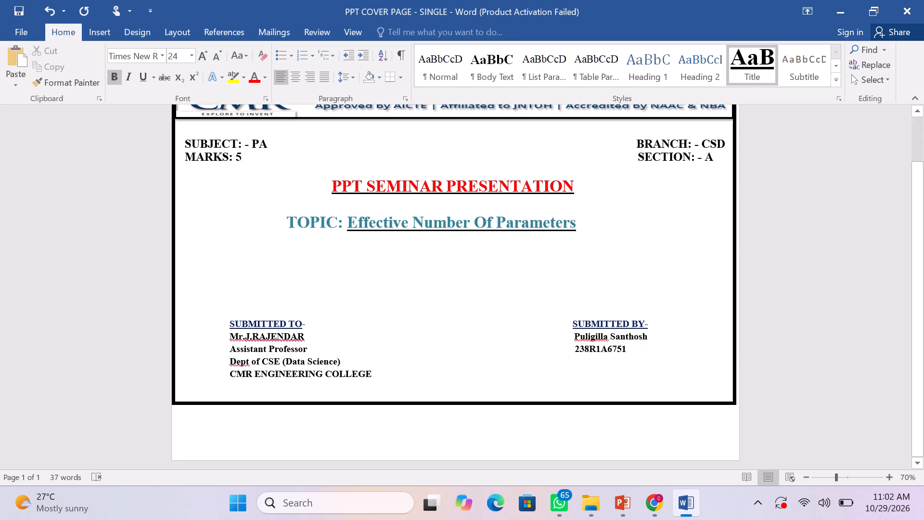
Reduce the font size of the topic line to 22.
drag(285, 218, 588, 226)
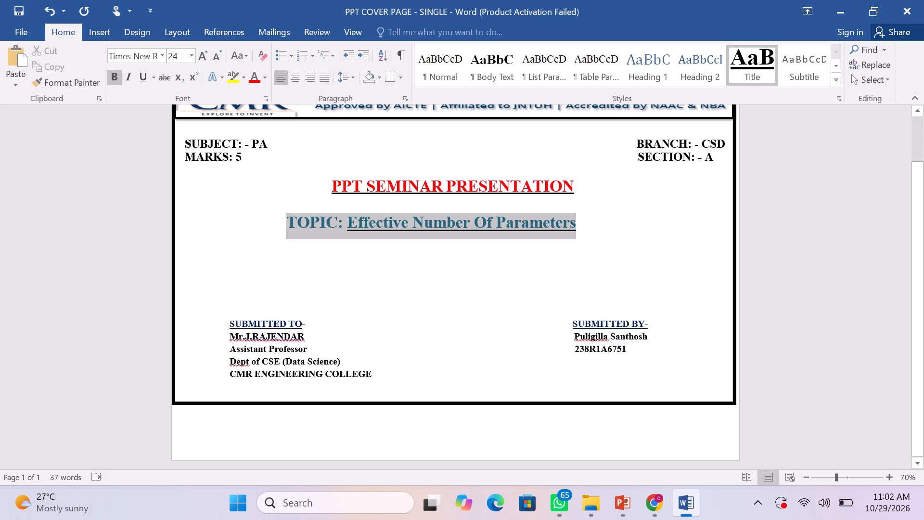
drag(588, 226, 589, 226)
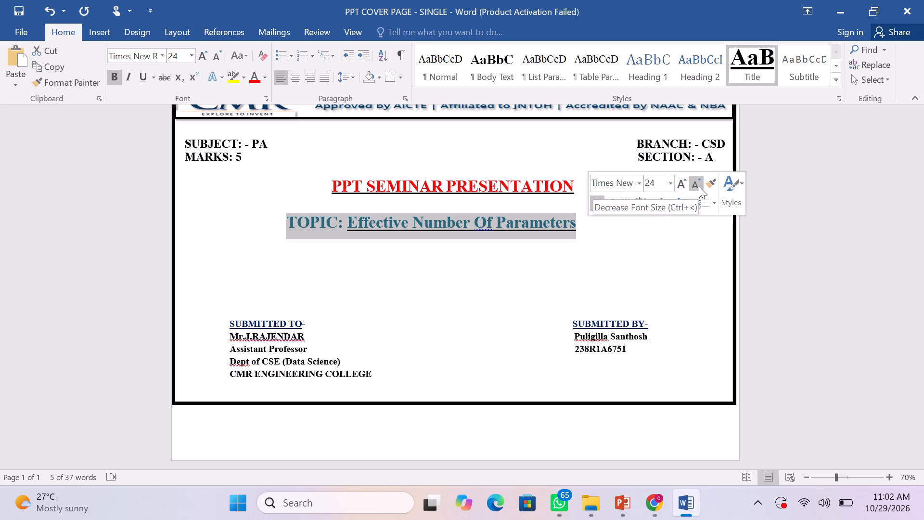
click(699, 186)
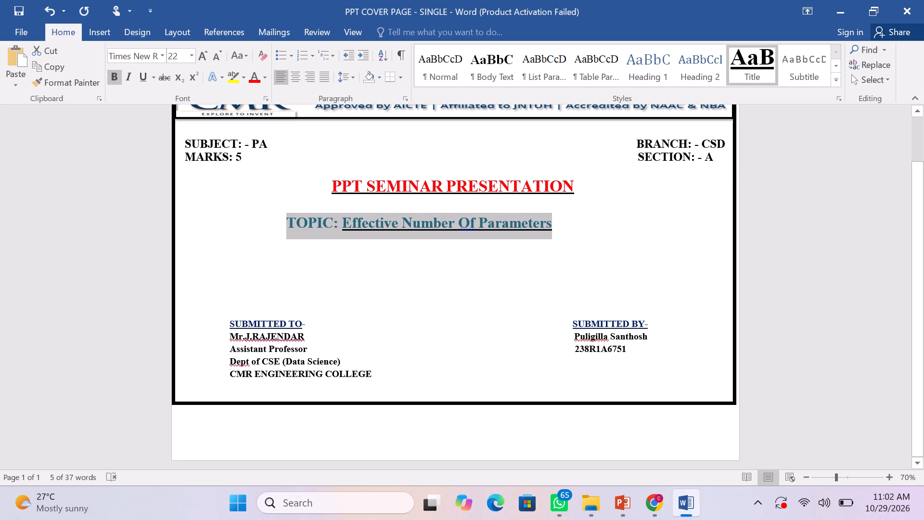
Add six spaces before TOPIC: to centre the topic line beneath the PPT SEMINAR PRESENTATION heading.
click(279, 225)
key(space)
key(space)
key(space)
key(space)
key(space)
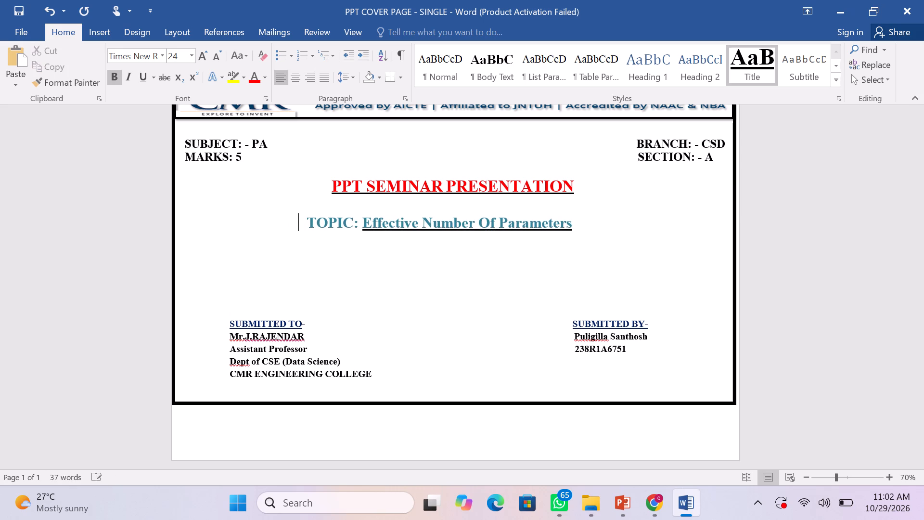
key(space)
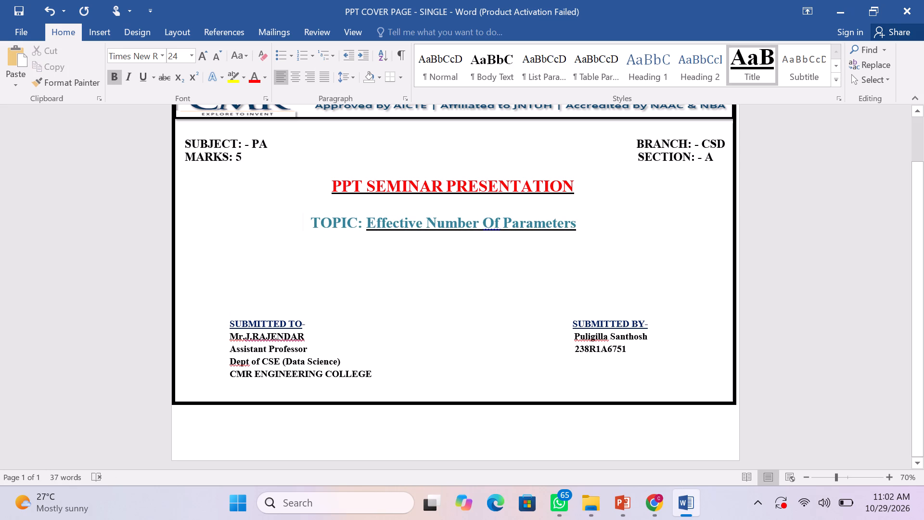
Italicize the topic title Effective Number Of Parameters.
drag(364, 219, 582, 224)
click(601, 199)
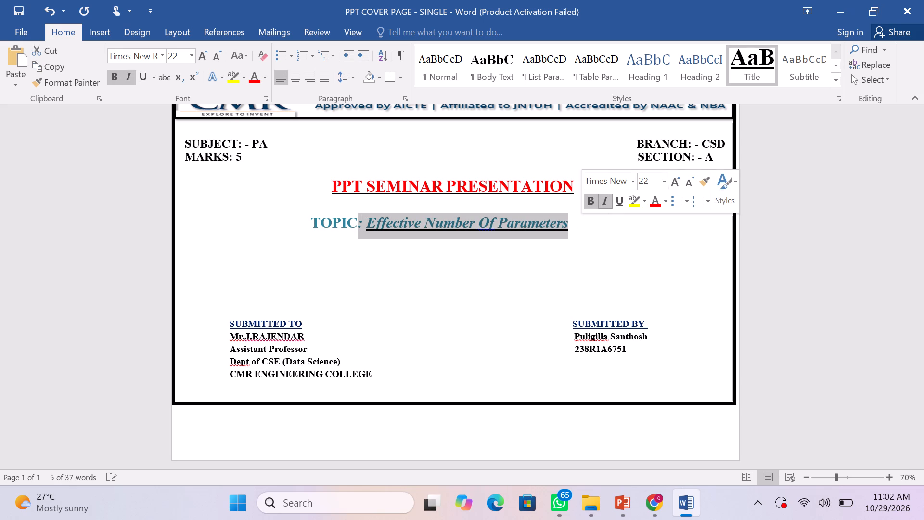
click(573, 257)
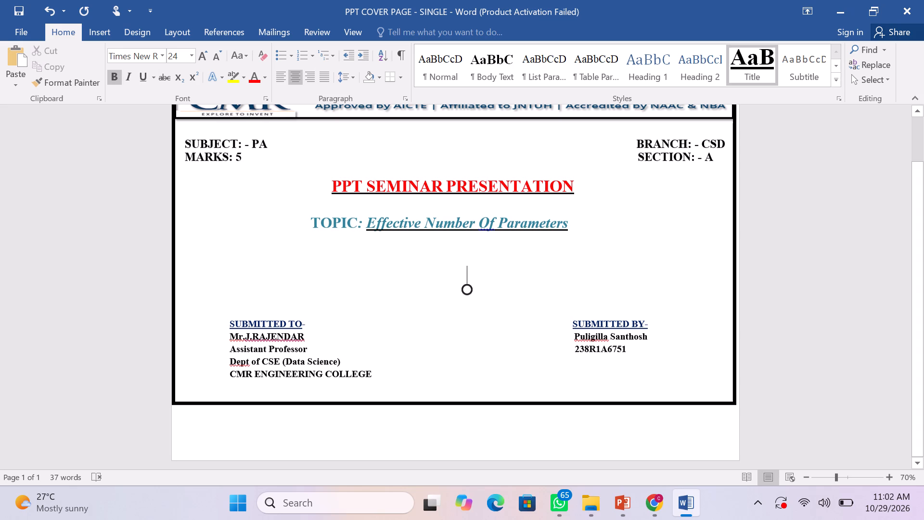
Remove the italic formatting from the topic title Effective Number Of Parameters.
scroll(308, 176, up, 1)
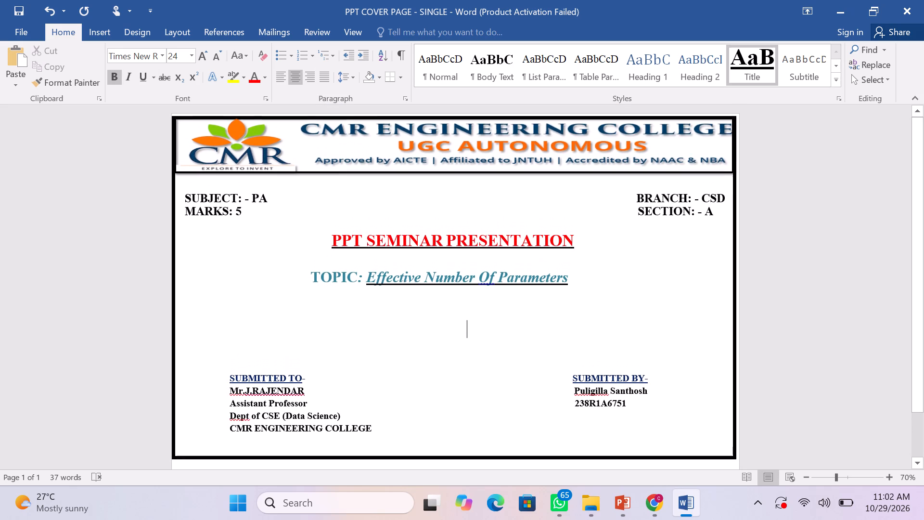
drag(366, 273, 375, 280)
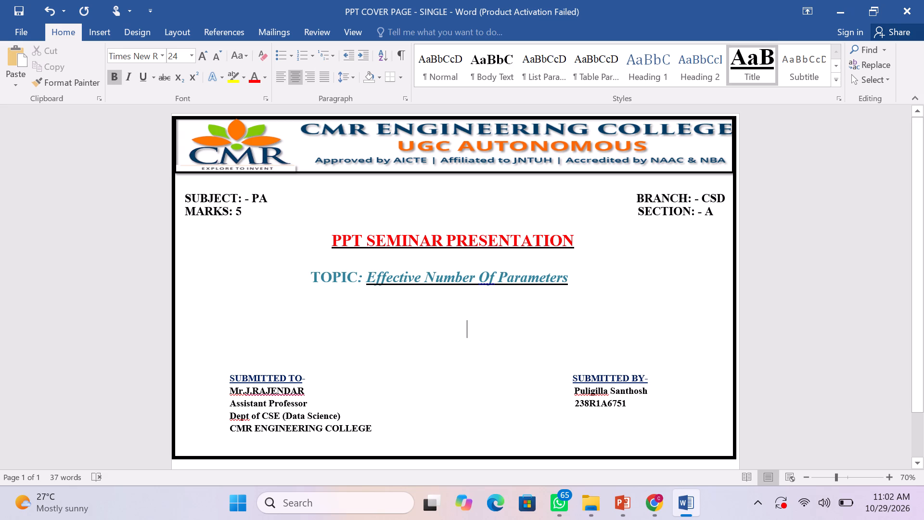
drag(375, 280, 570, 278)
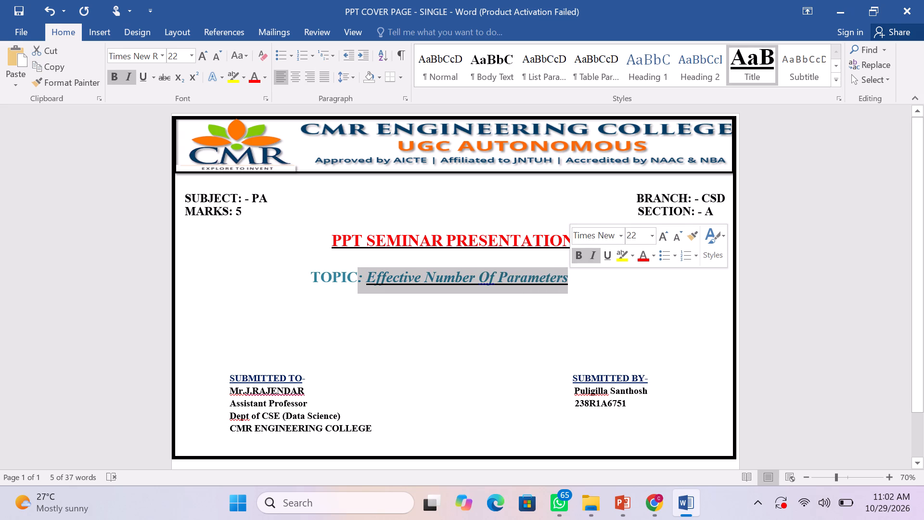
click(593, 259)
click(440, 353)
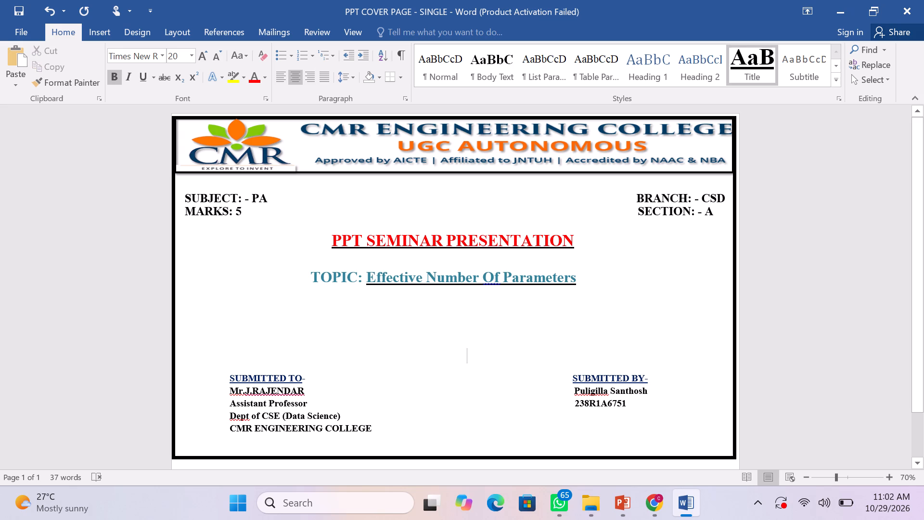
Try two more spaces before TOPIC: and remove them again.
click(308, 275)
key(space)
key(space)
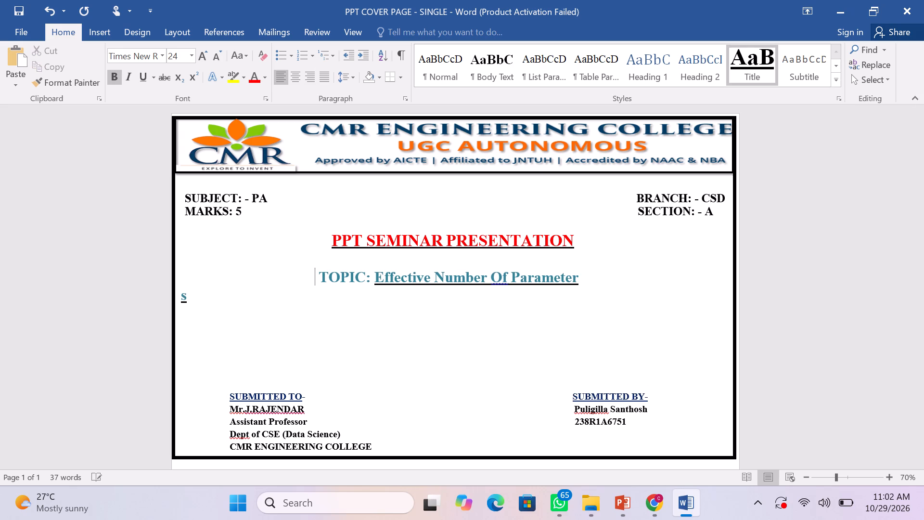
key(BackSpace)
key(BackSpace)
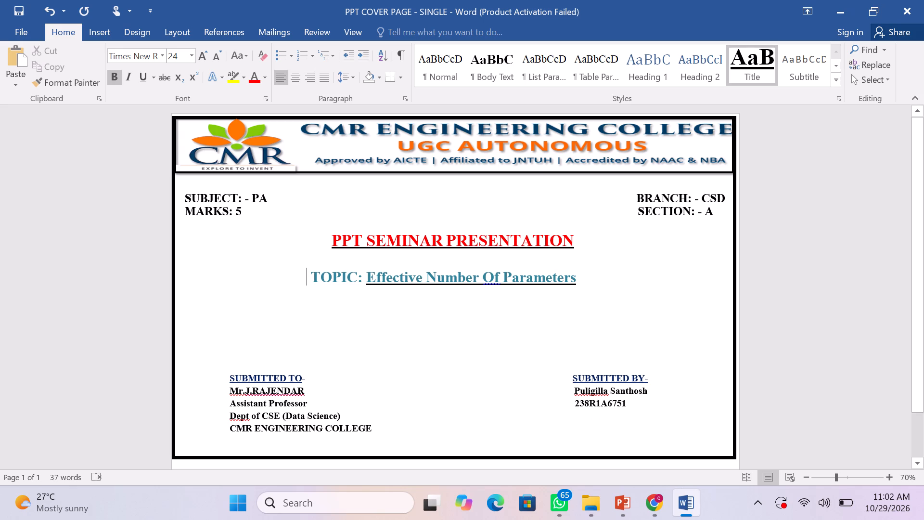
Capture a screen snip of the whole bordered seminar cover page, from the college banner to the bottom border.
key(Print)
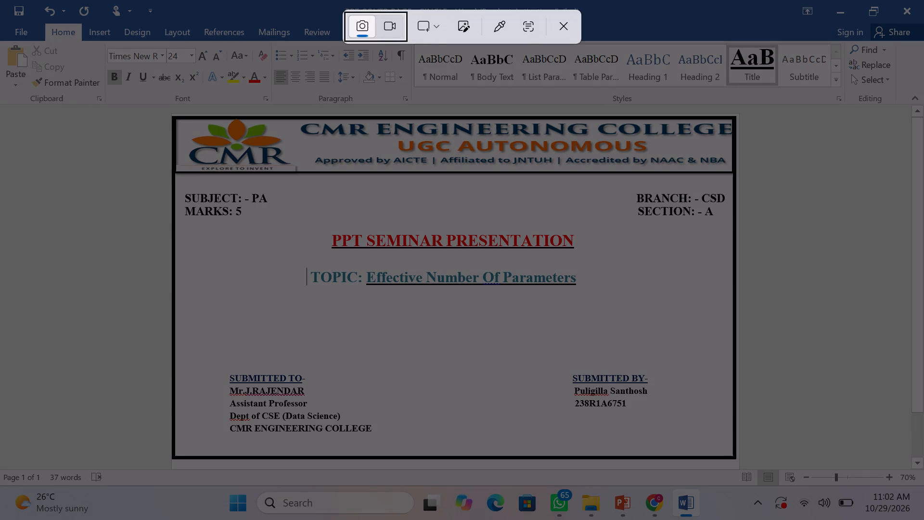
click(167, 114)
drag(167, 114, 333, 204)
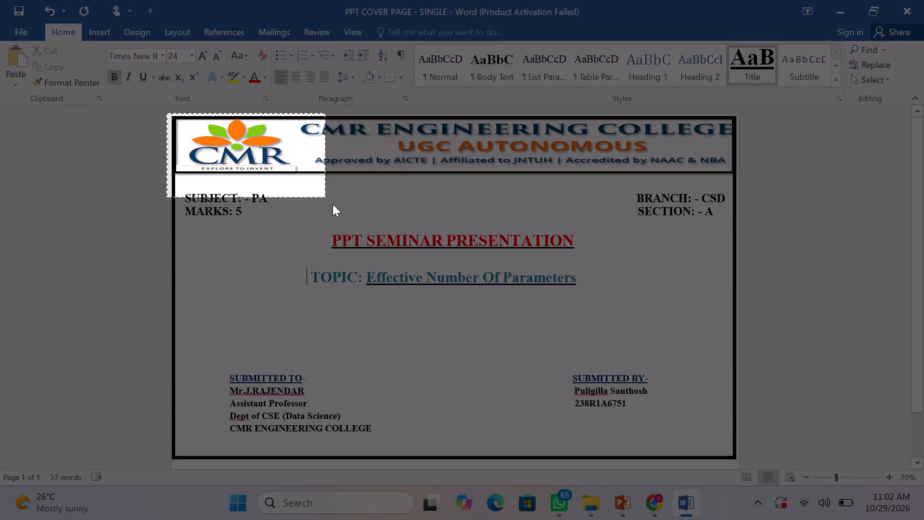
drag(333, 204, 619, 507)
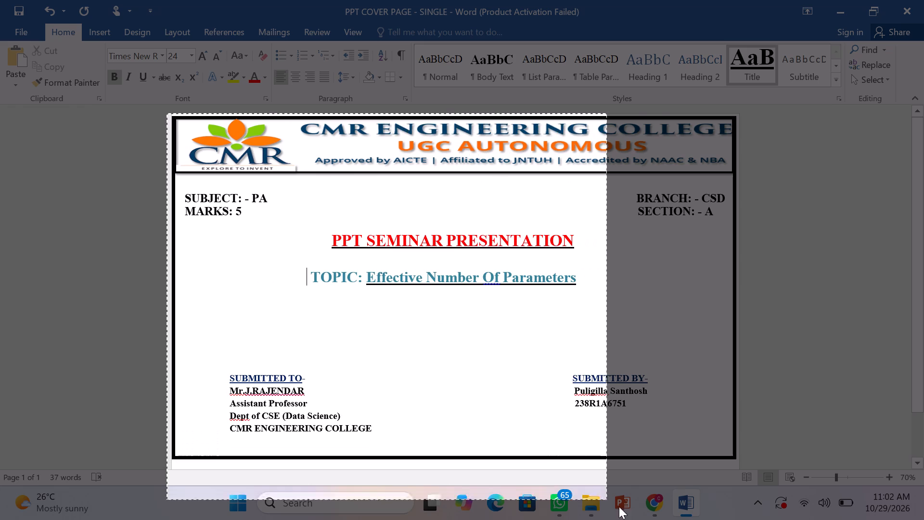
drag(619, 507, 743, 467)
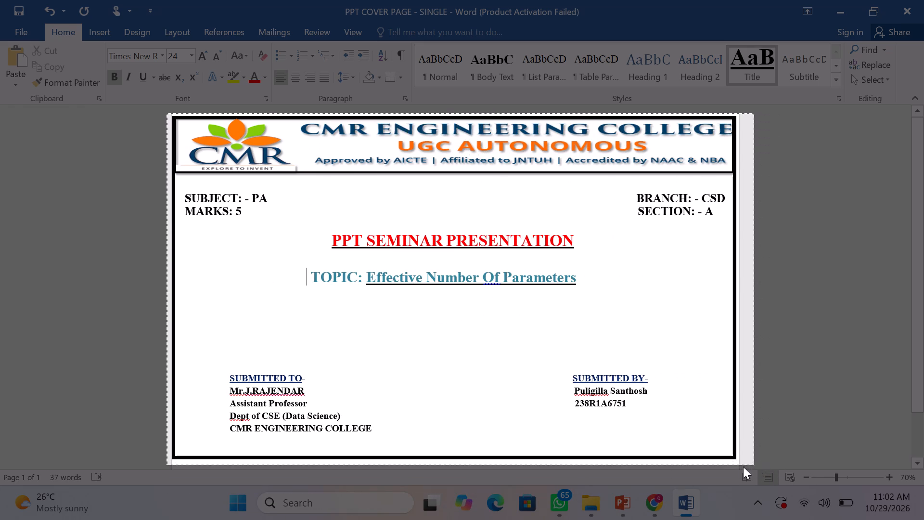
drag(743, 467, 736, 462)
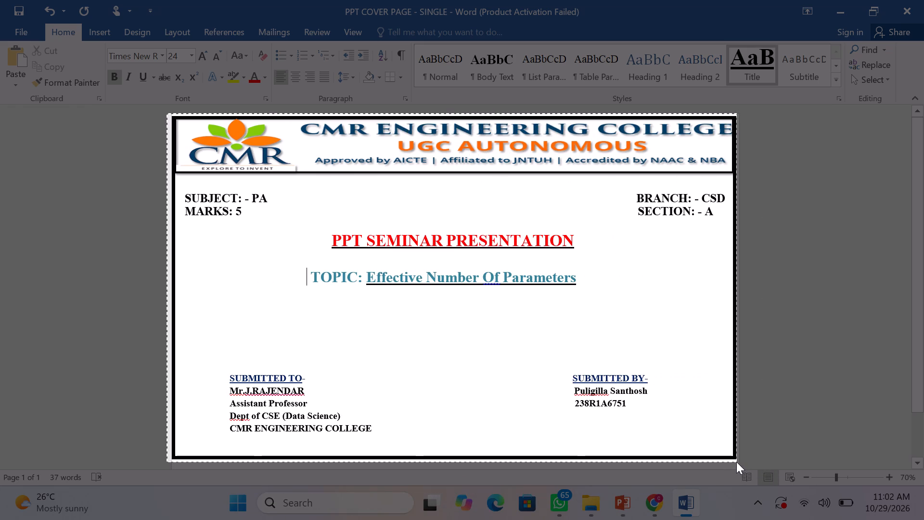
drag(736, 462, 742, 463)
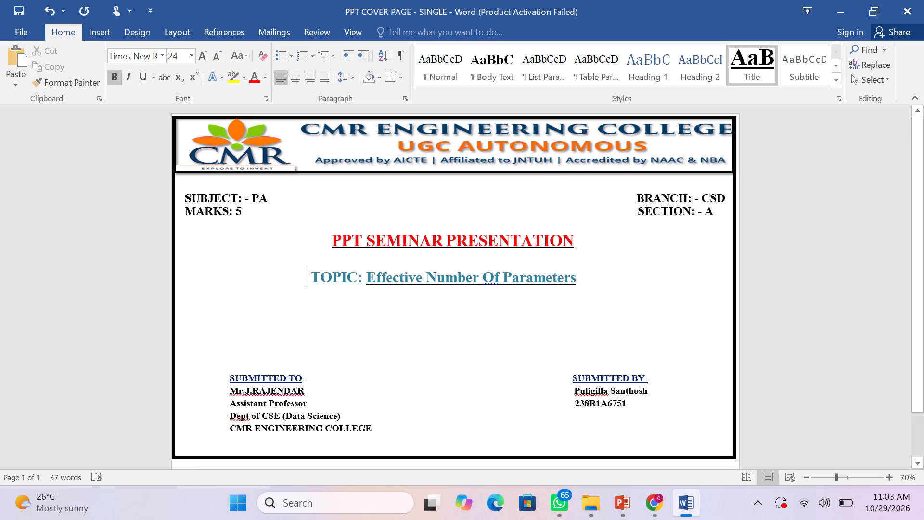
Switch to the Effective Number Of Parameters presentation in PowerPoint and replace slide 1's title with the captured cover page image.
click(620, 509)
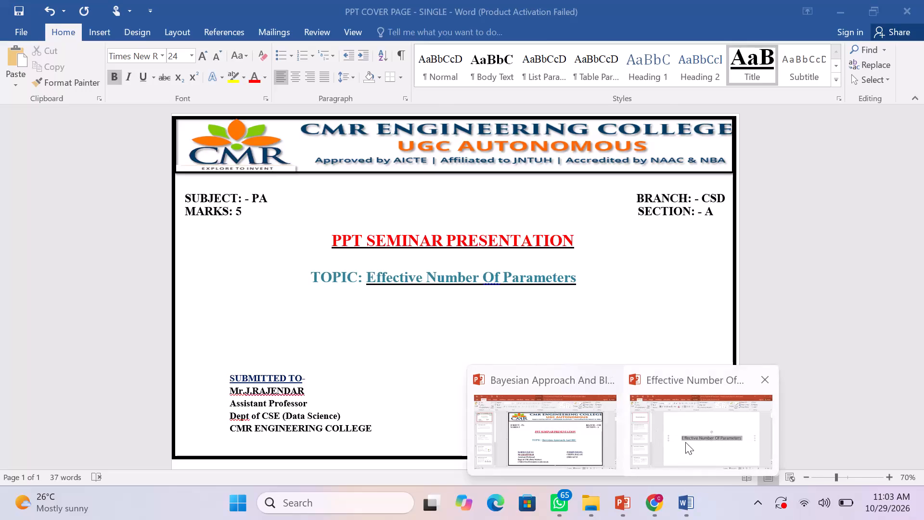
click(689, 442)
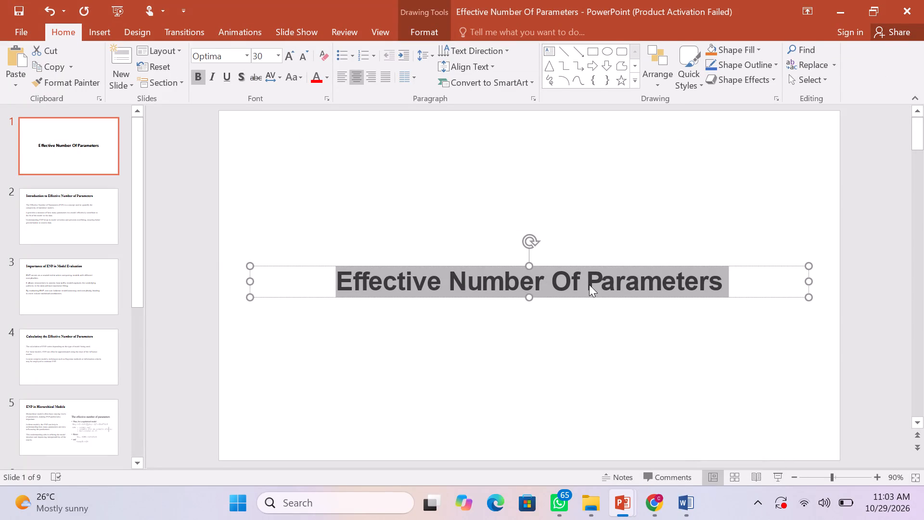
key(Delete)
click(589, 285)
key(ctrl+v)
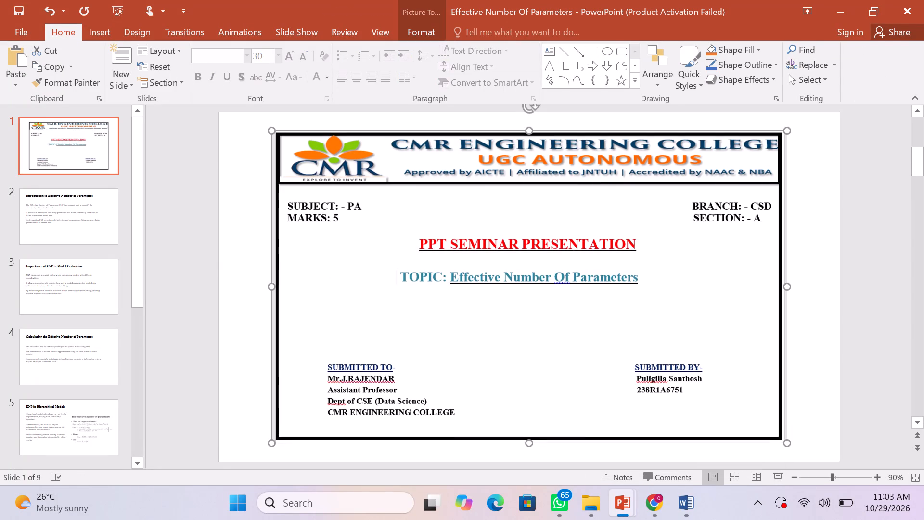
Stretch the cover page image on slide 1 to the slide's bottom, side and top edges so it fills the slide.
drag(528, 443, 530, 456)
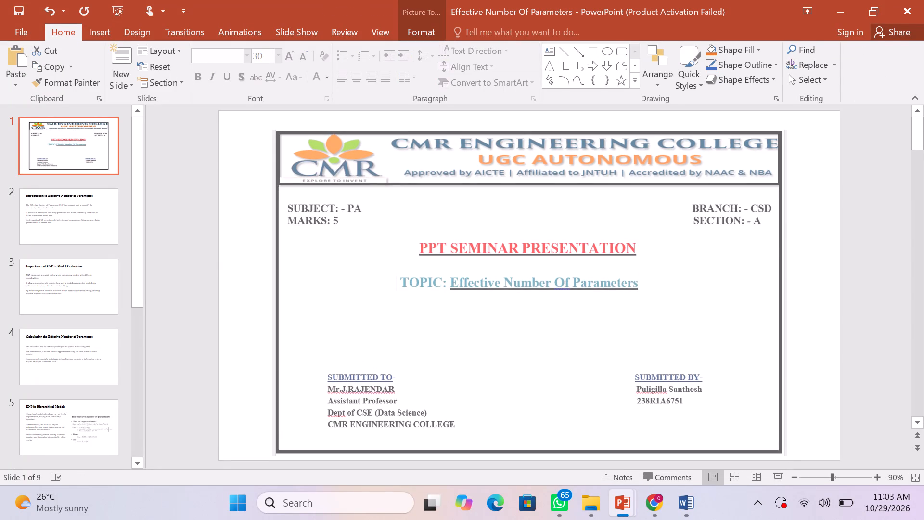
drag(530, 456, 531, 462)
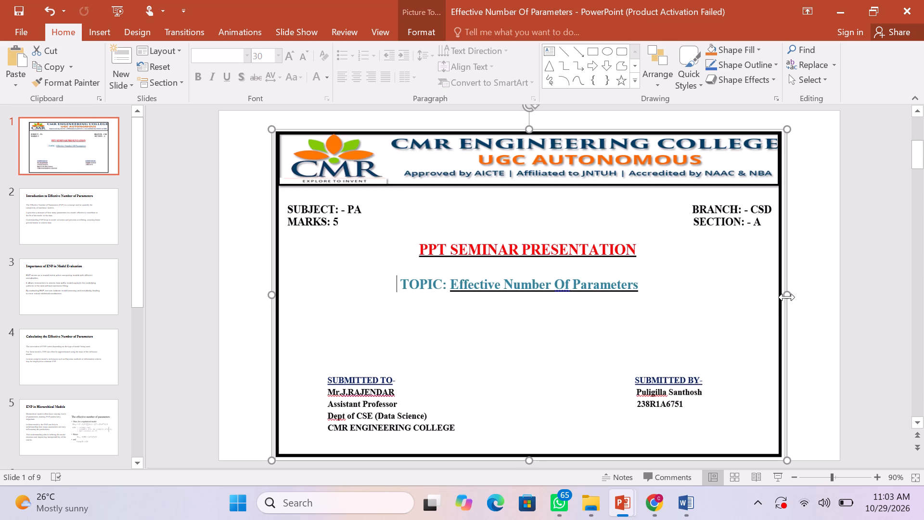
drag(789, 293, 809, 299)
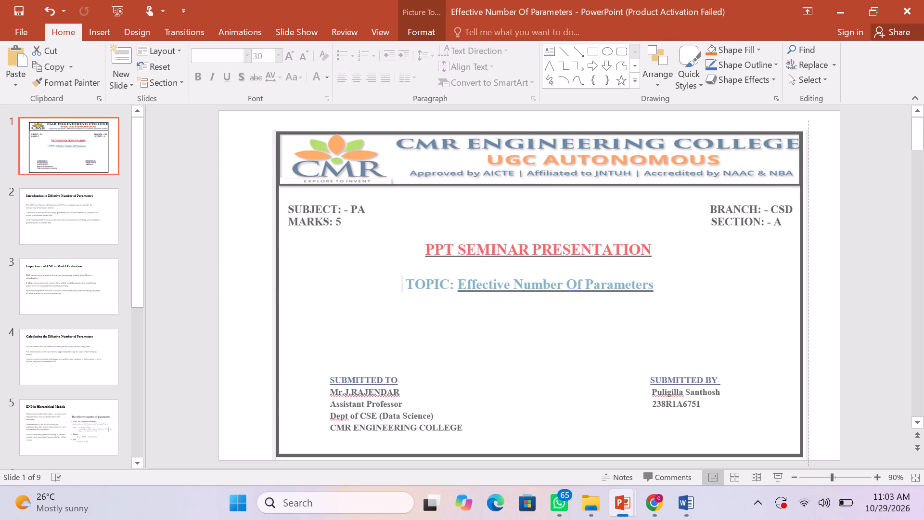
drag(809, 299, 844, 291)
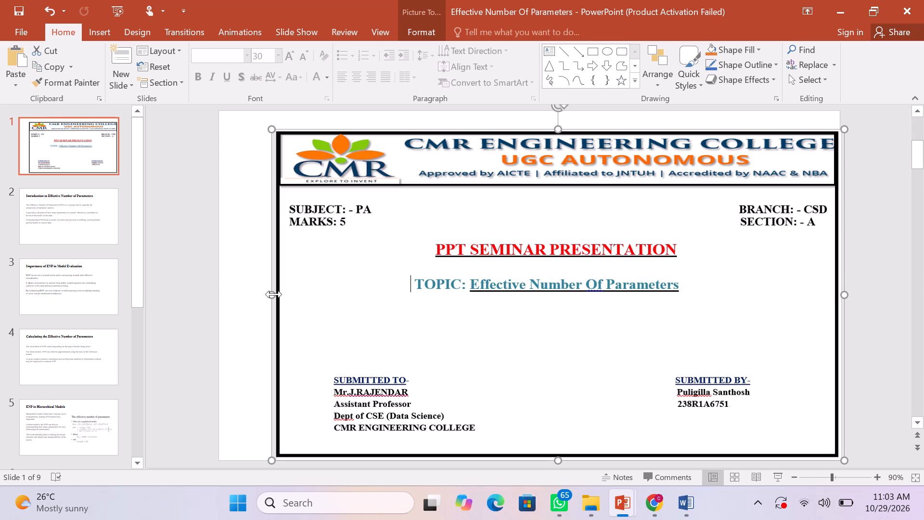
drag(274, 294, 221, 295)
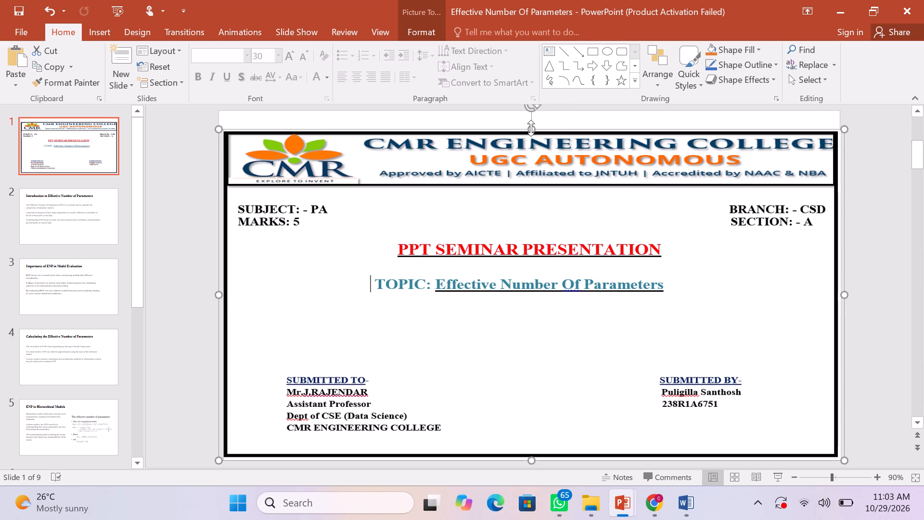
drag(532, 129, 532, 114)
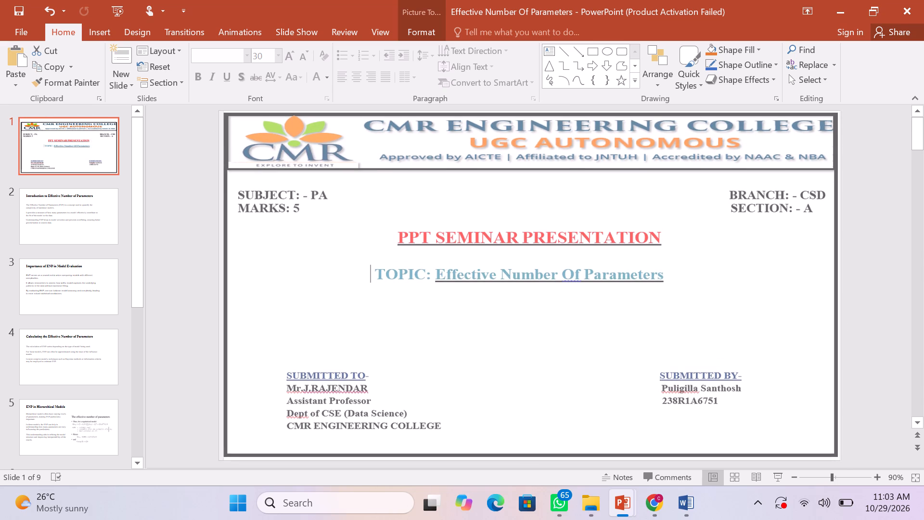
drag(532, 114, 530, 106)
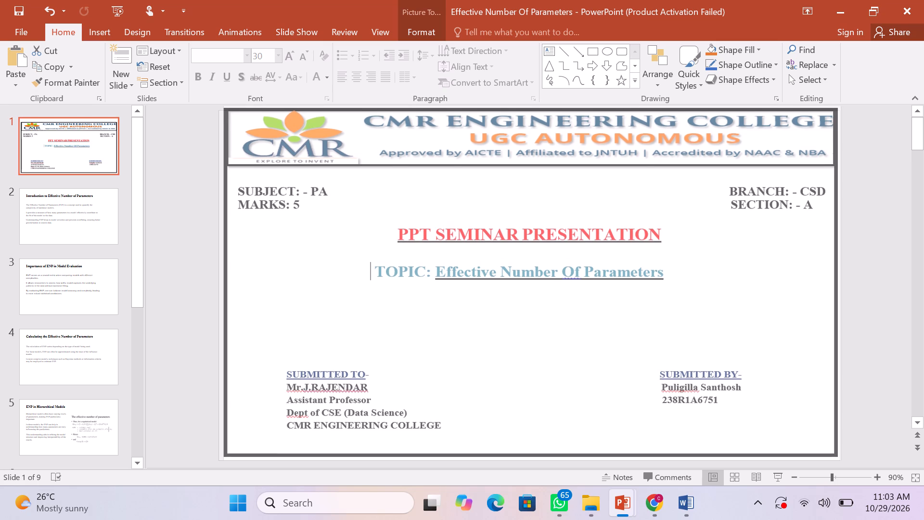
drag(530, 106, 528, 109)
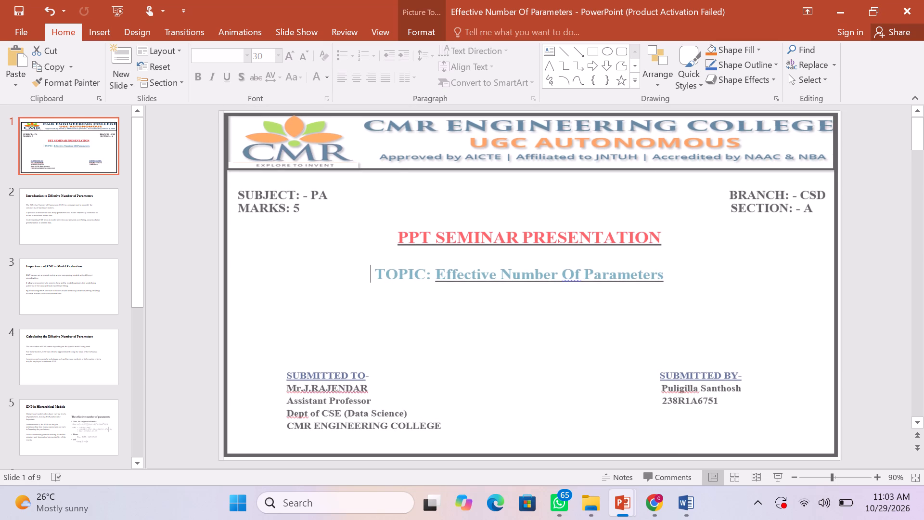
drag(528, 109, 529, 108)
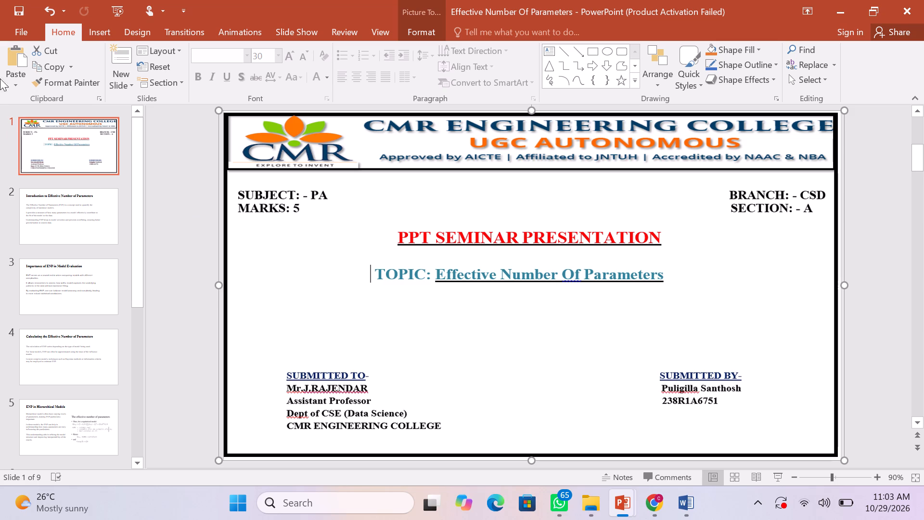
Start saving a copy of the presentation in the Downloads folder.
click(22, 31)
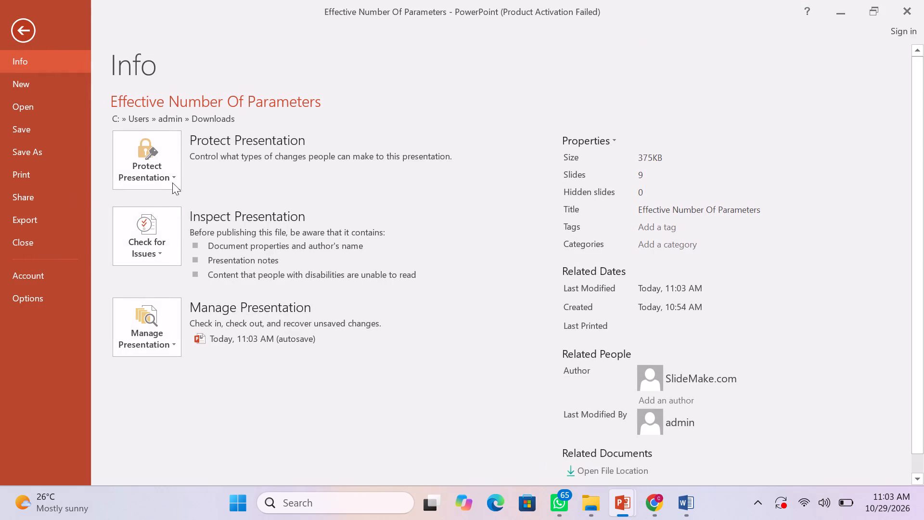
click(41, 148)
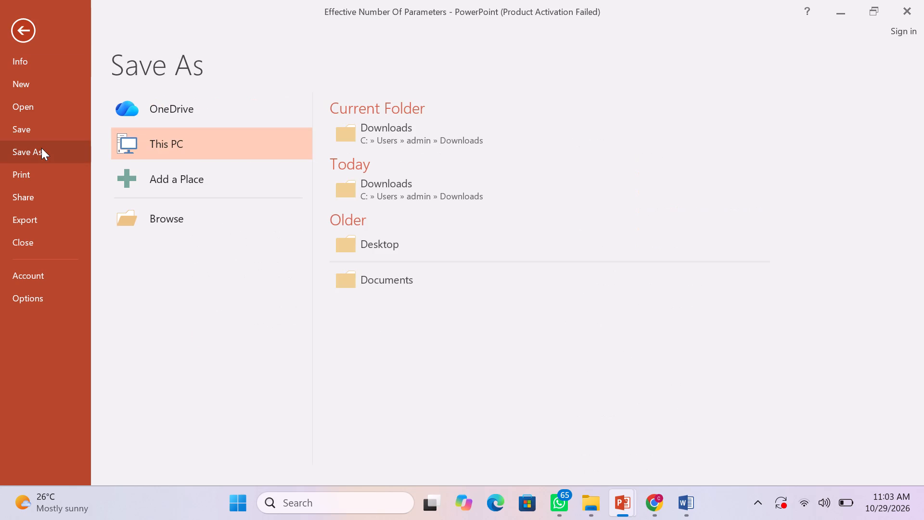
click(444, 193)
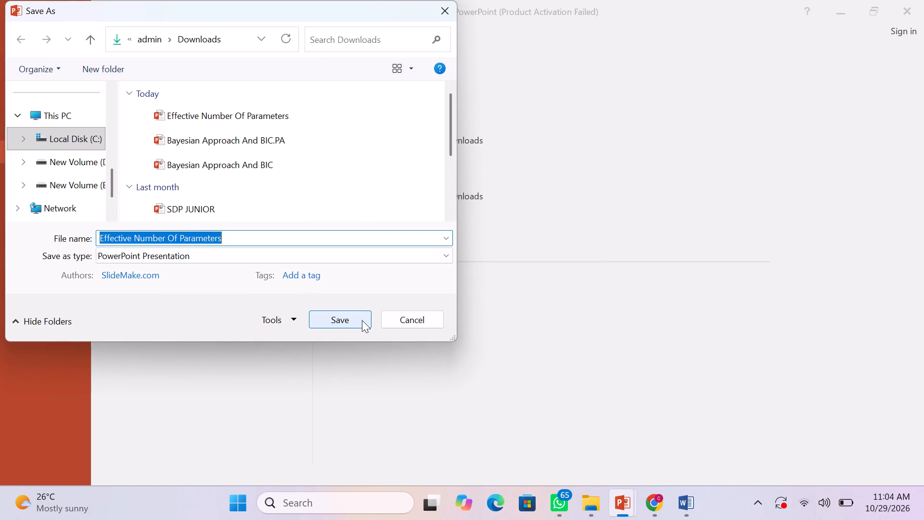
Save the presentation as Effective Number Of Parameters in the Downloads folder, replacing the existing file.
click(362, 320)
click(500, 248)
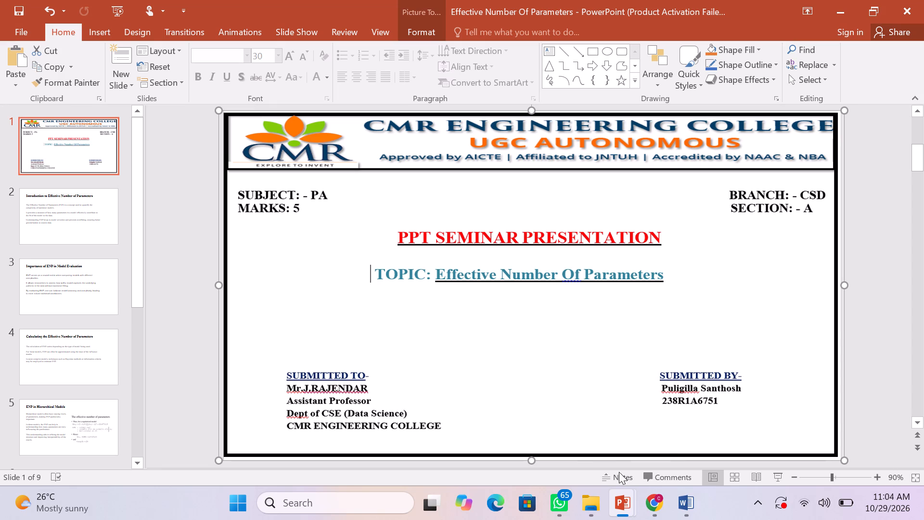
Switch to File Explorer and start sharing the Effective Number Of Parameters presentation from the Downloads folder.
click(591, 508)
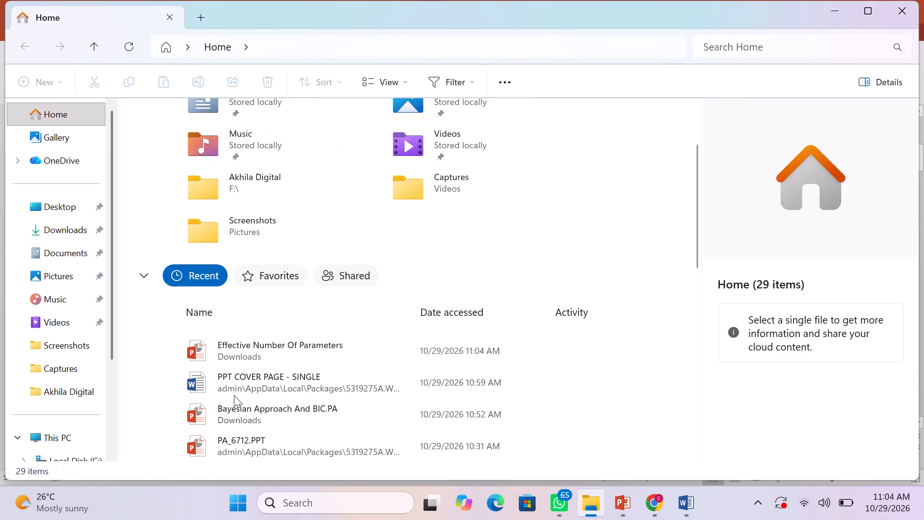
click(66, 228)
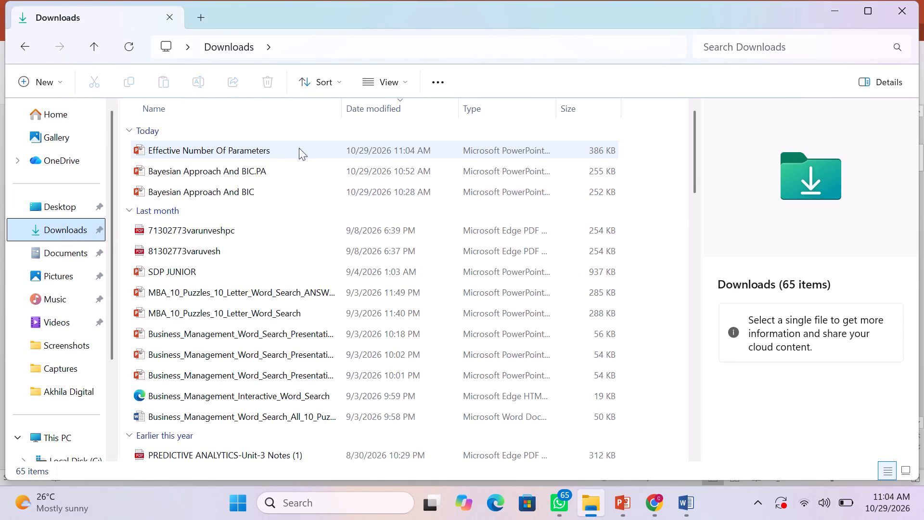
right_click(299, 147)
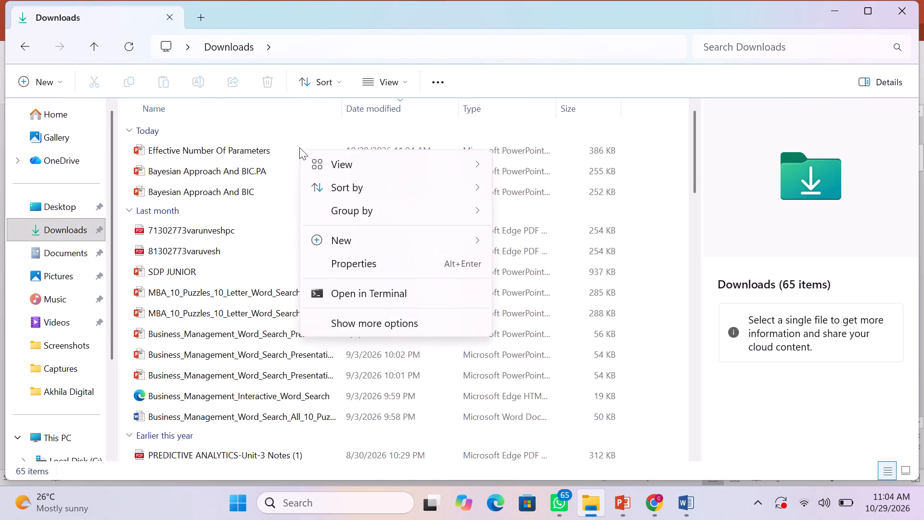
click(255, 150)
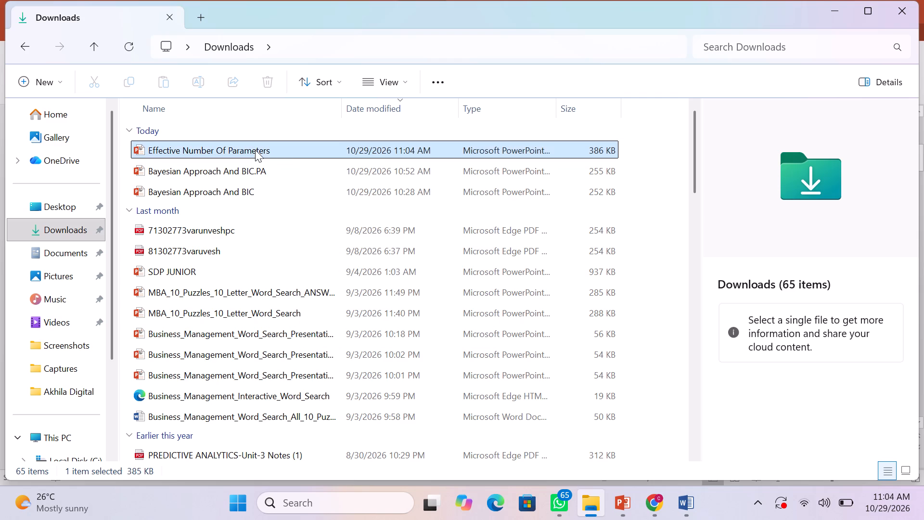
right_click(333, 150)
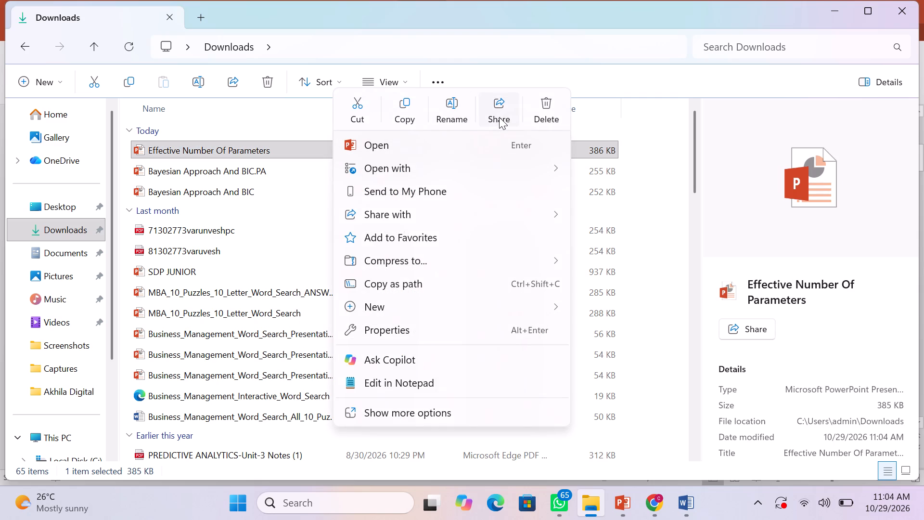
click(499, 117)
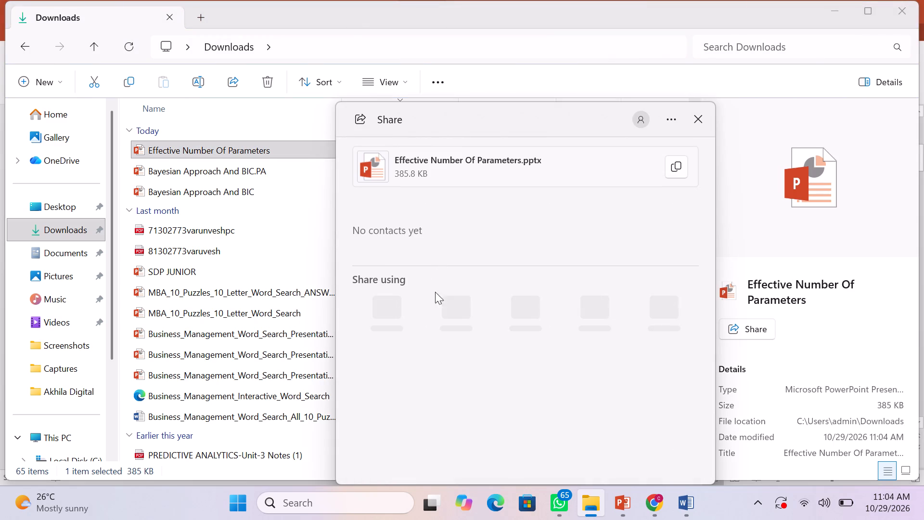
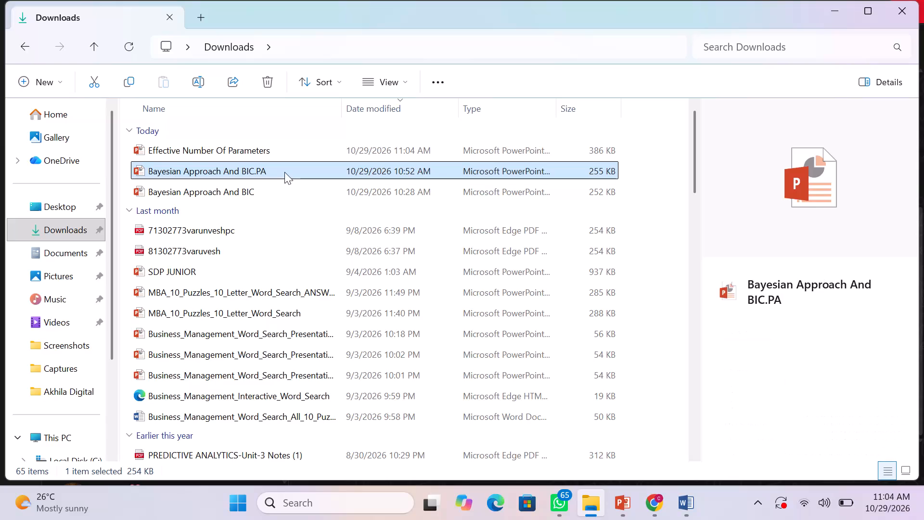
Start sharing the "Bayesian Approach And BIC.PA" presentation from the Downloads folder.
right_click(284, 172)
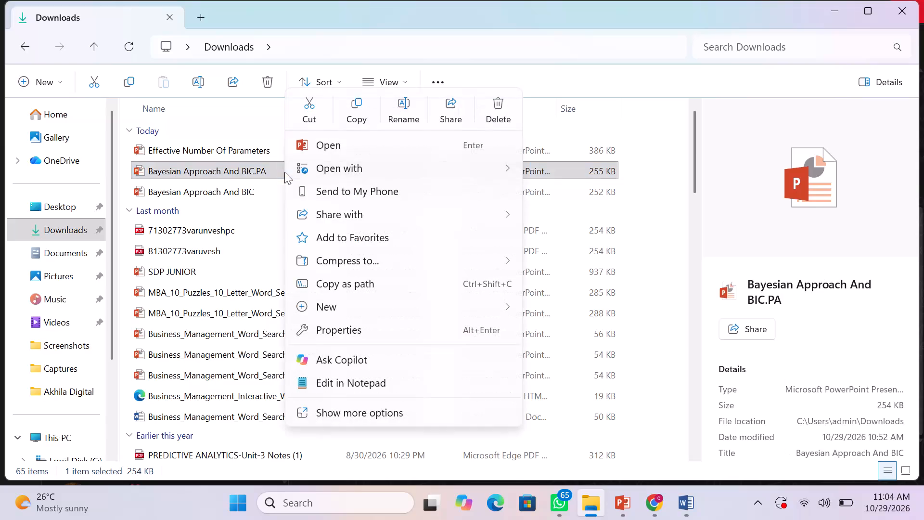
click(454, 111)
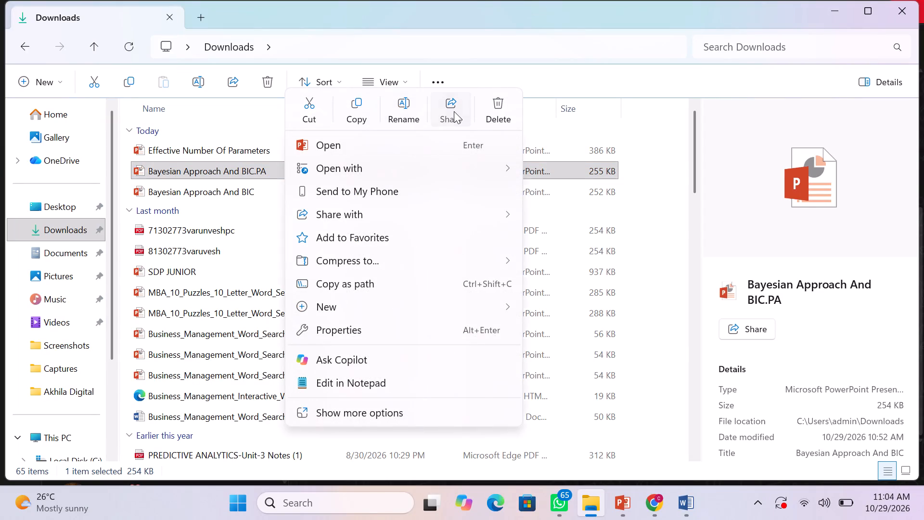
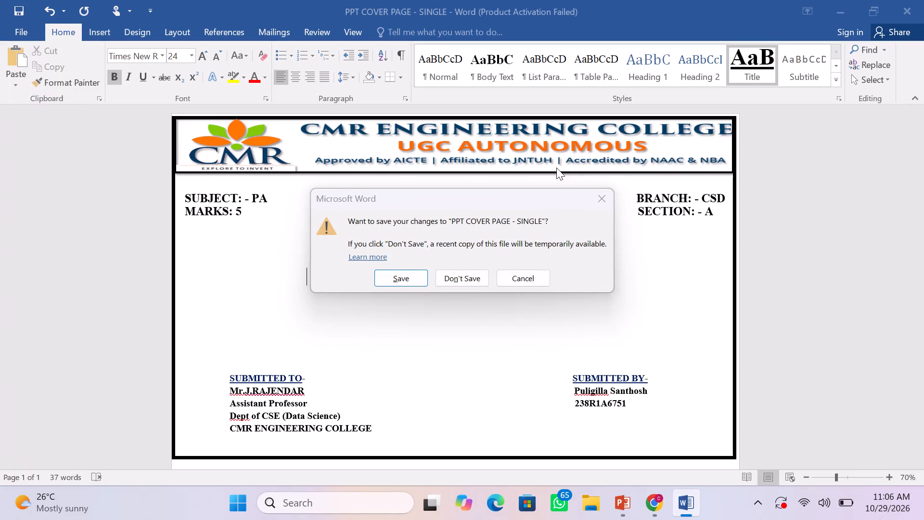
Discard the unsaved changes to the PPT COVER PAGE - SINGLE document and finish closing it.
click(470, 279)
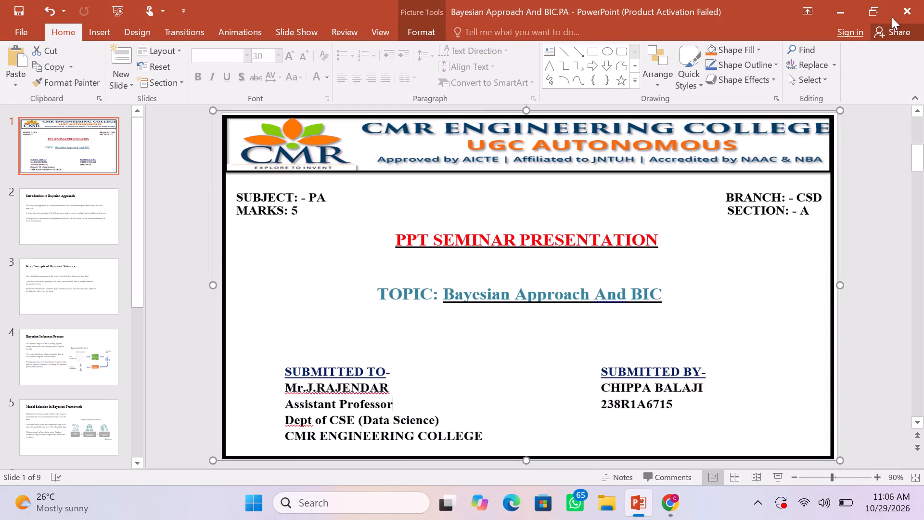
Close the Bayesian Approach And BIC.PA presentation, choosing to remove the unopened recovered files.
click(916, 0)
click(916, 0)
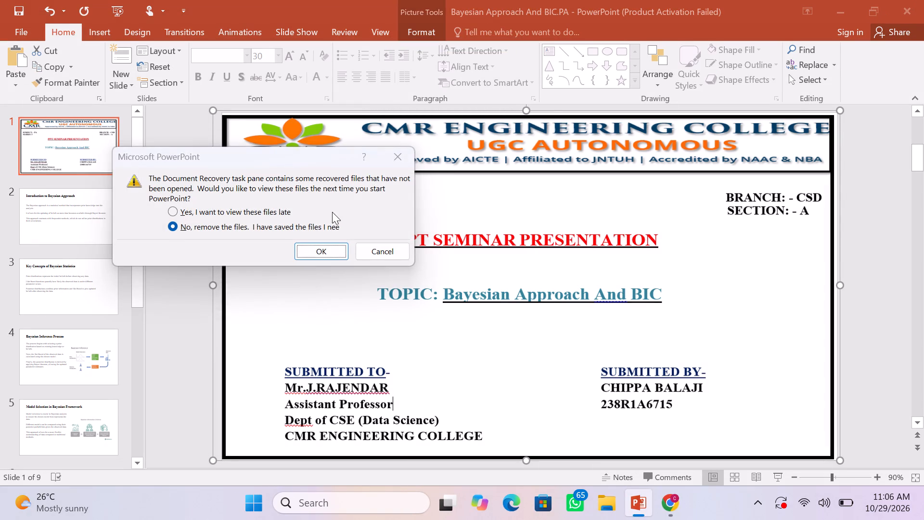
click(332, 254)
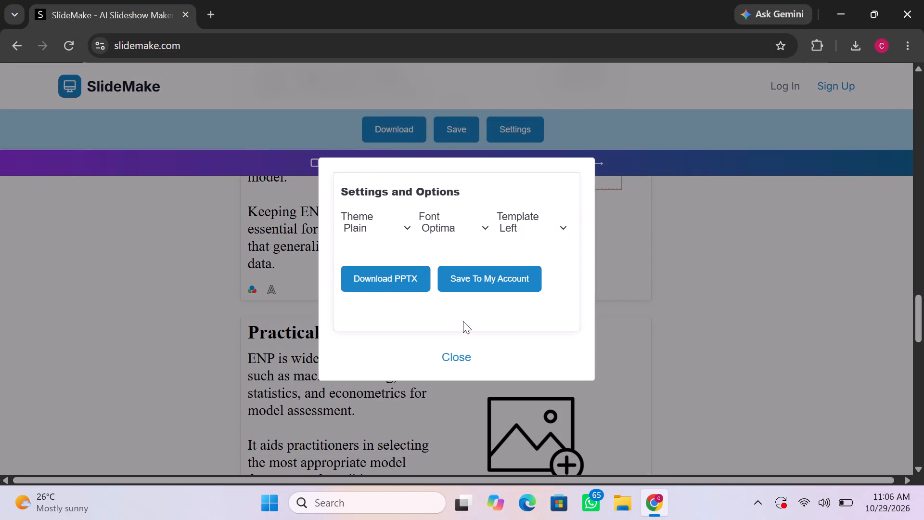
Dismiss the SlideMake settings and download options in Chrome and close the browser.
click(457, 359)
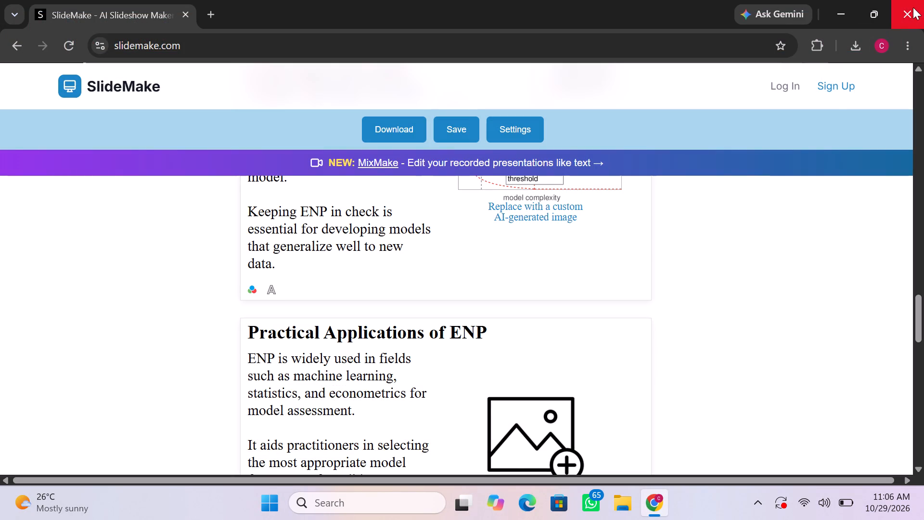
click(909, 11)
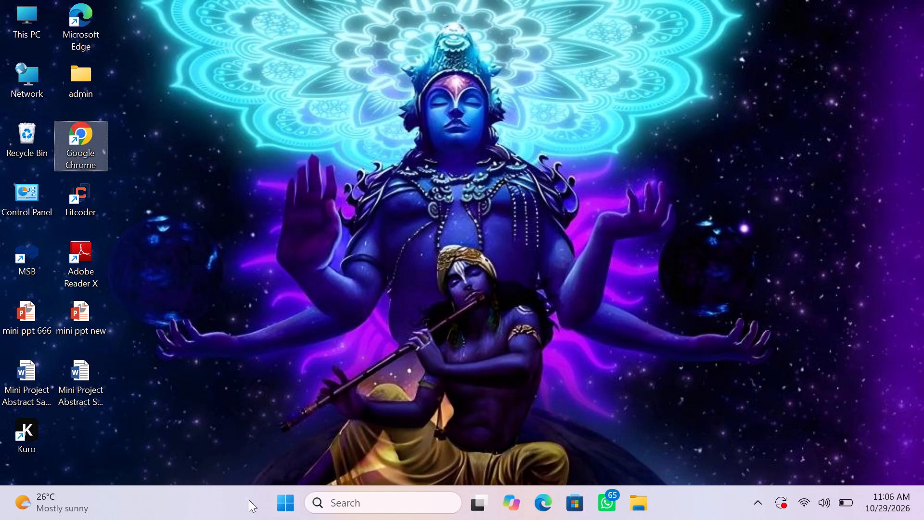
Bring up the computer's power options from the Windows desktop.
click(289, 506)
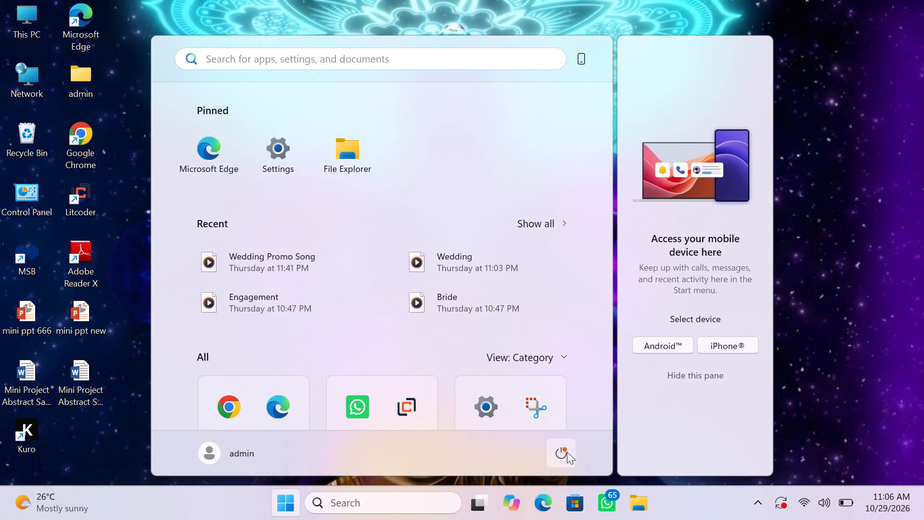
click(561, 450)
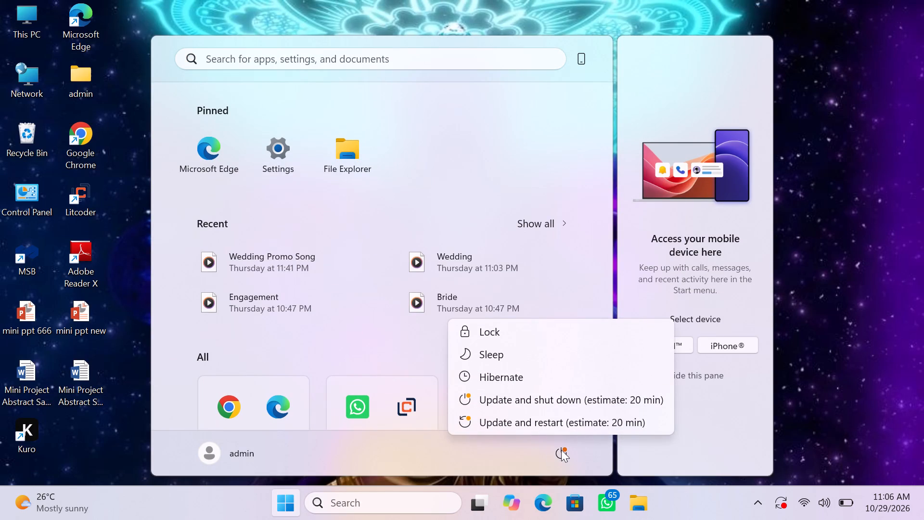